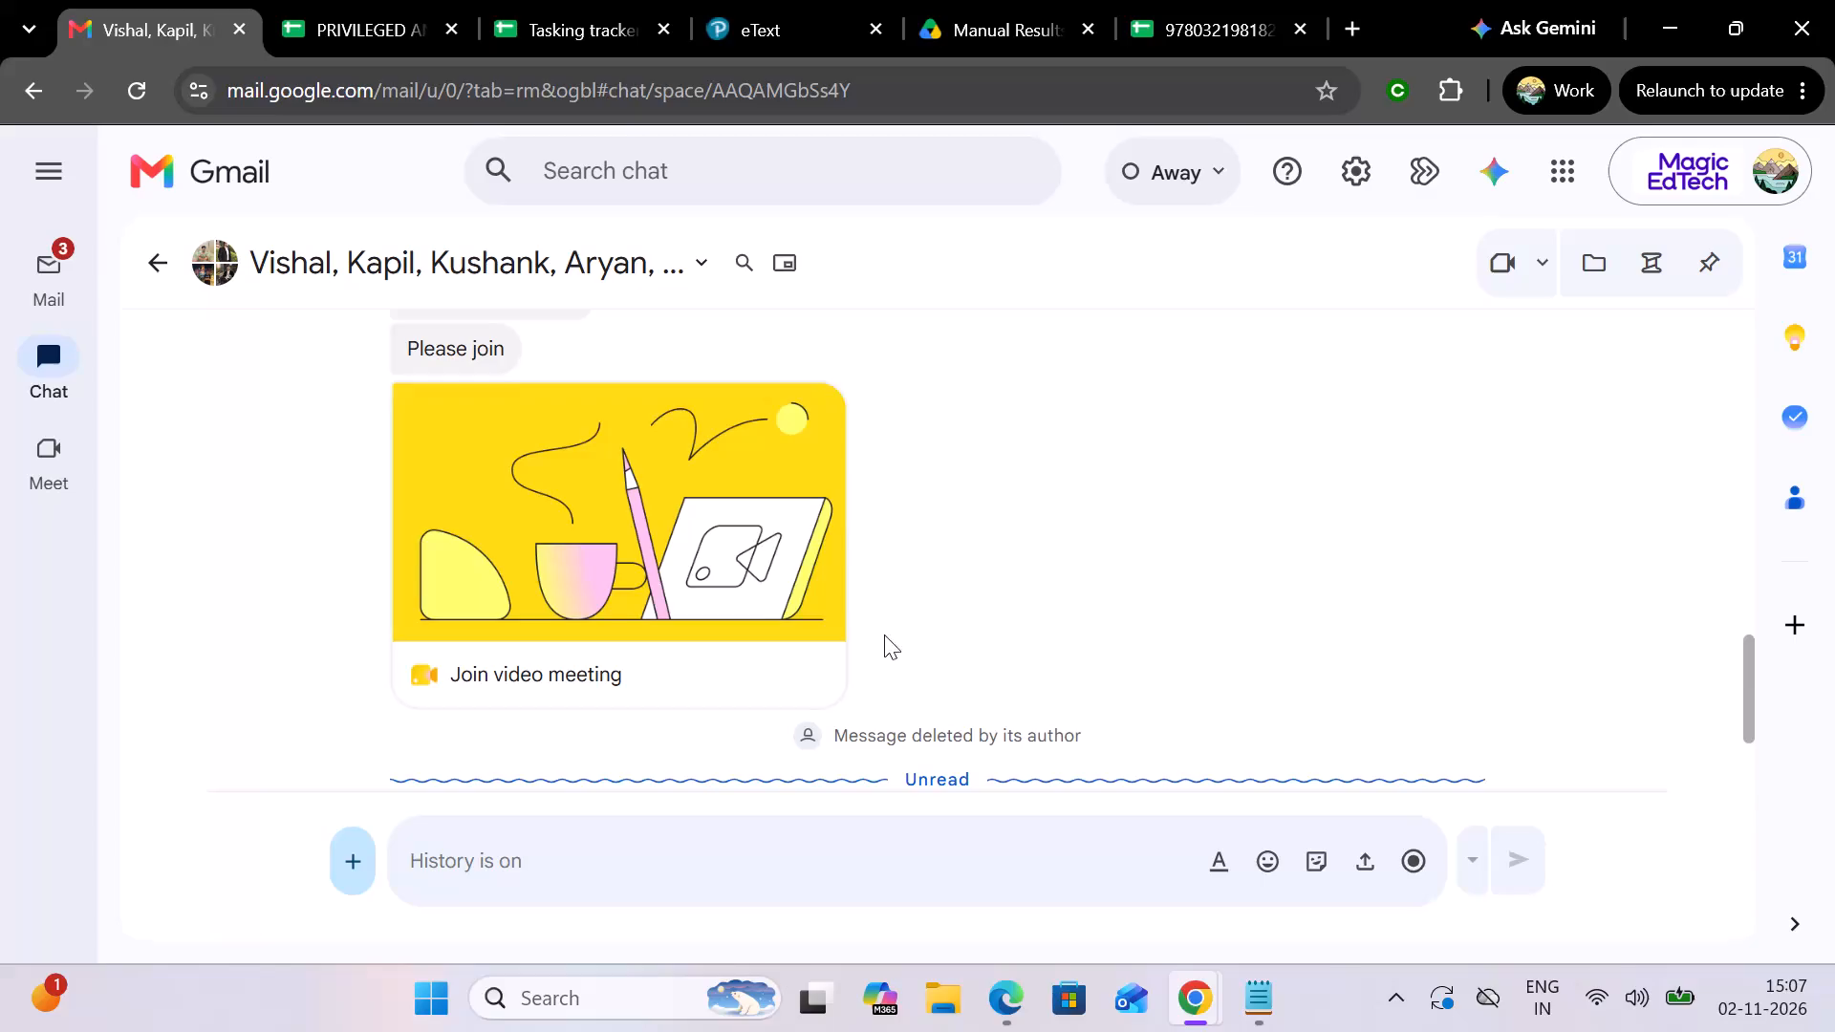
Open the Vishal_Checklist spreadsheet from the Checklist folder inside Manual Results on Google Drive.
scroll(754, 523, "down", 8)
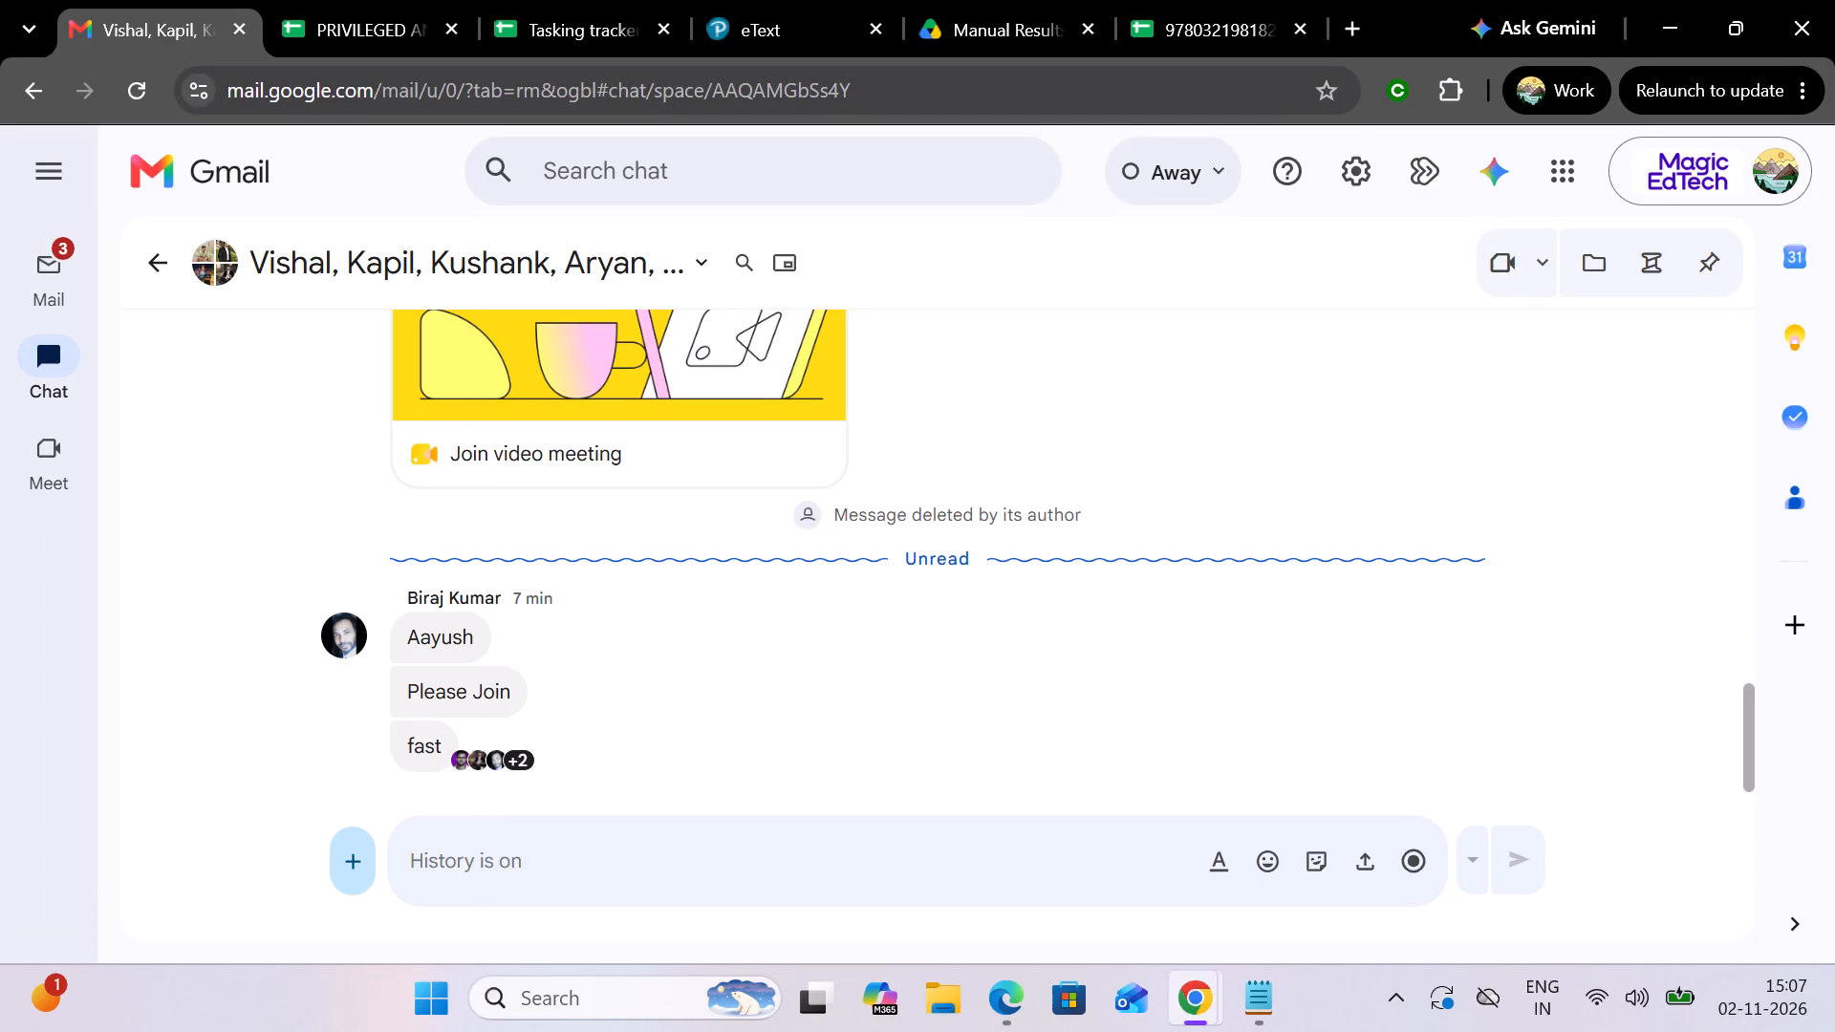
left_click(727, 8)
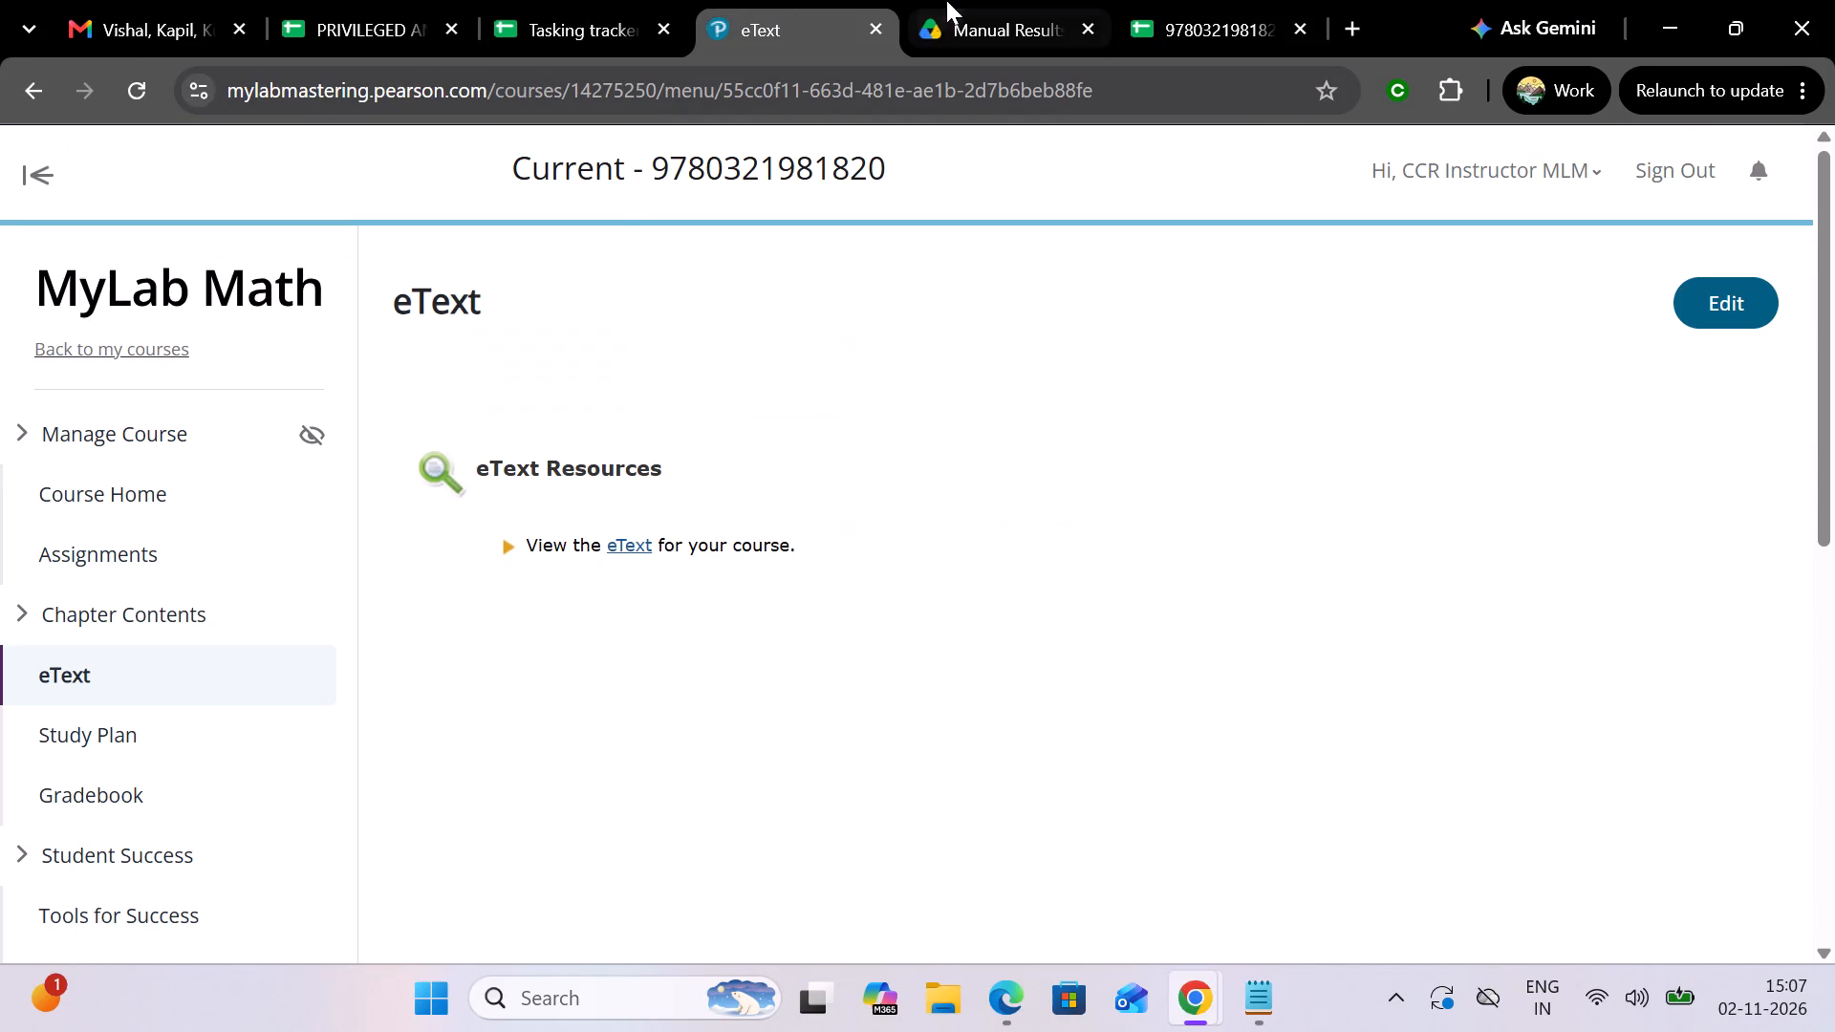
left_click(946, 0)
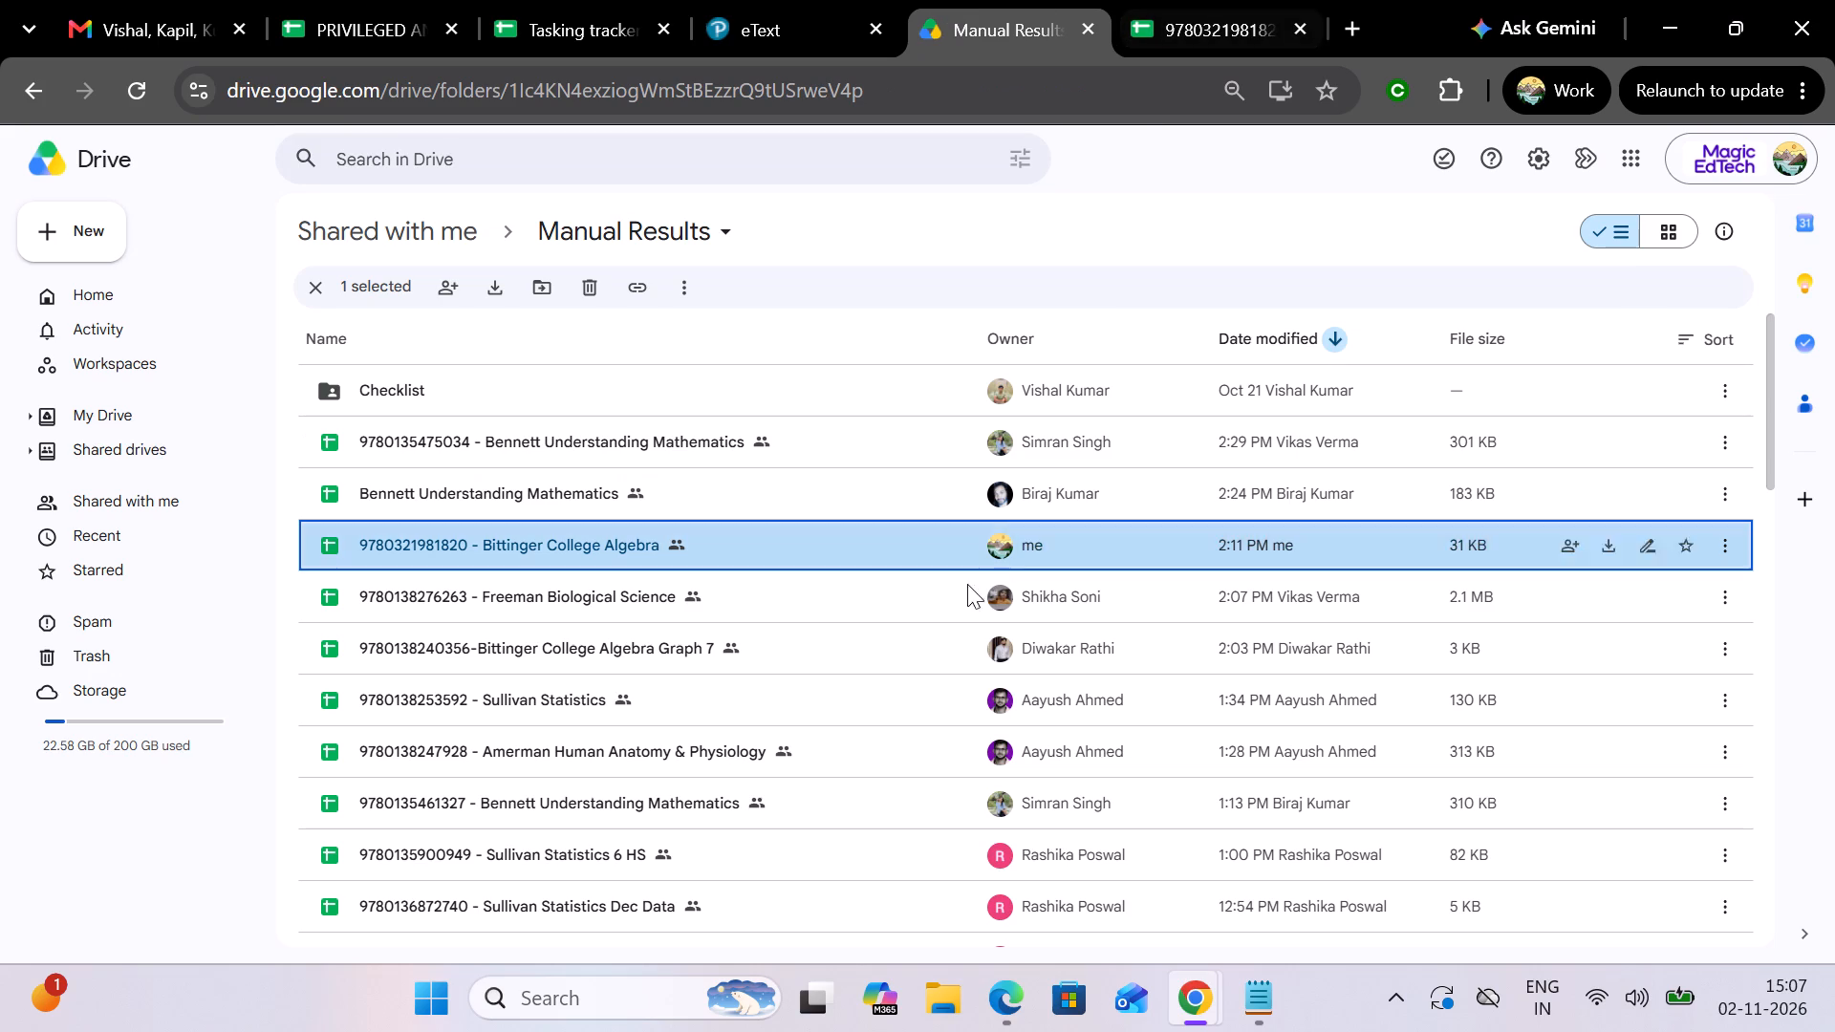
scroll(954, 574, "up", 4)
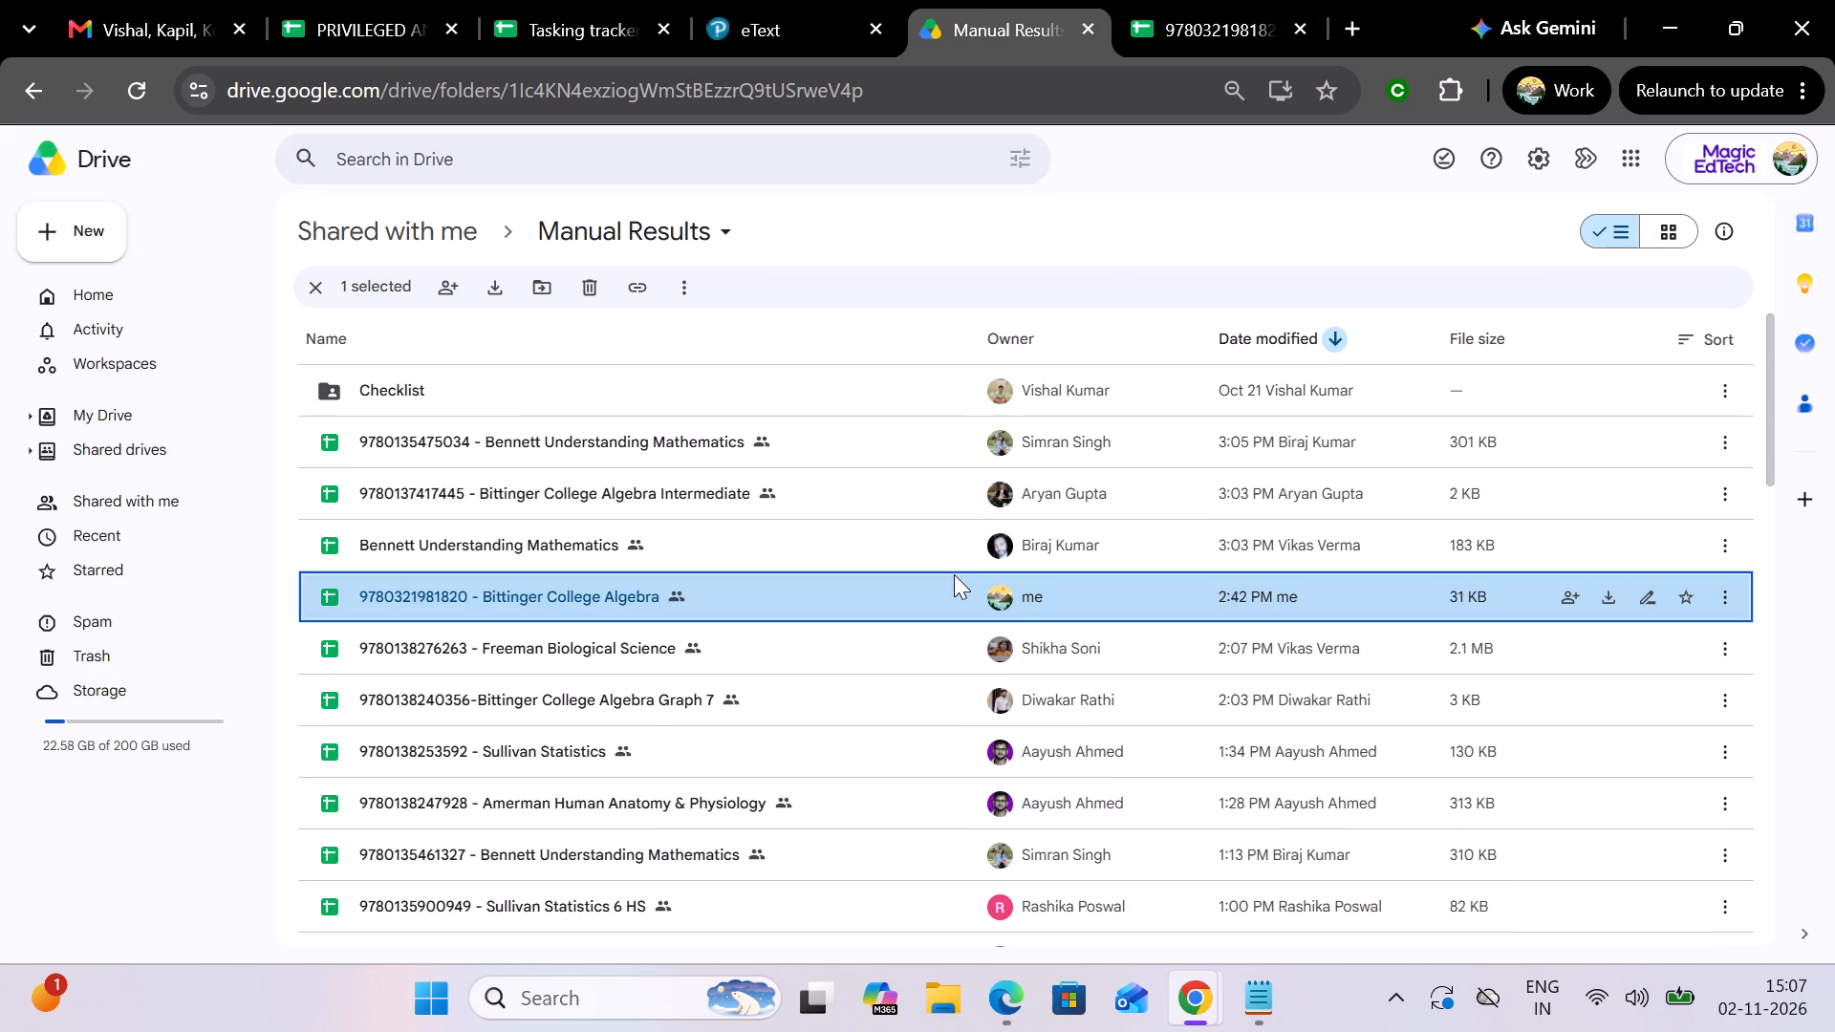
double_click(770, 396)
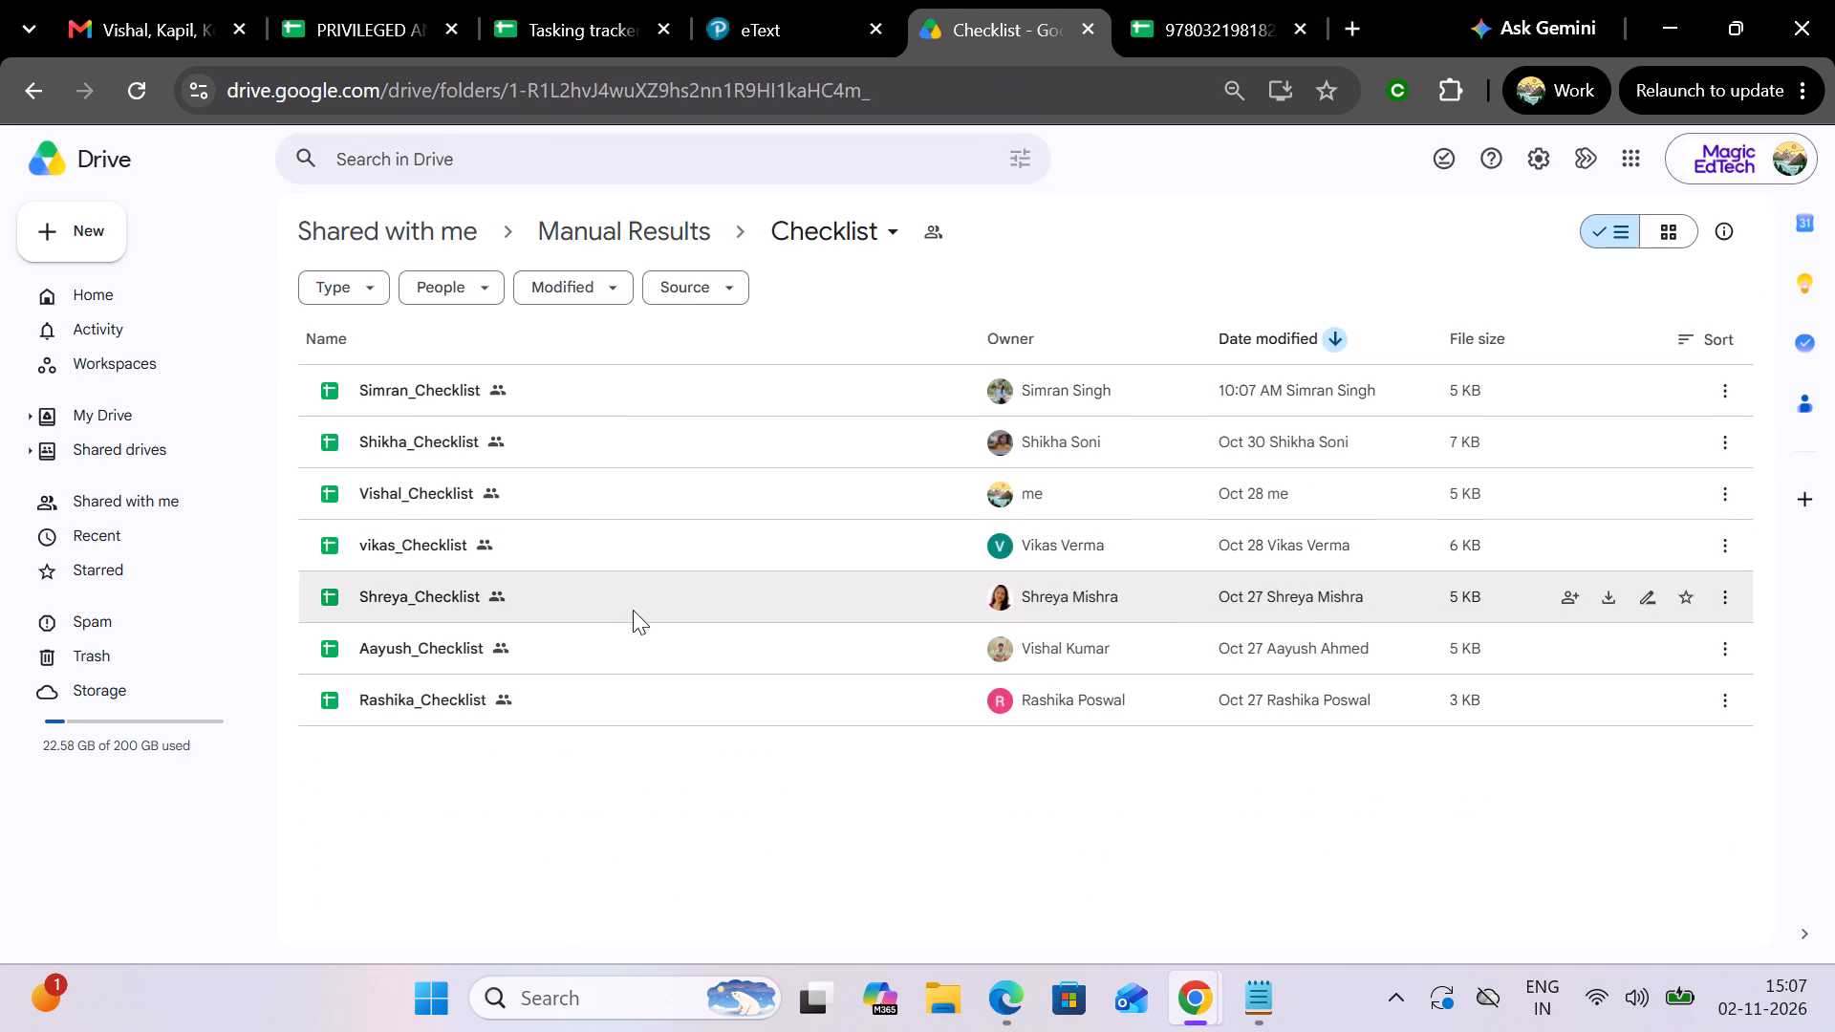
double_click(572, 505)
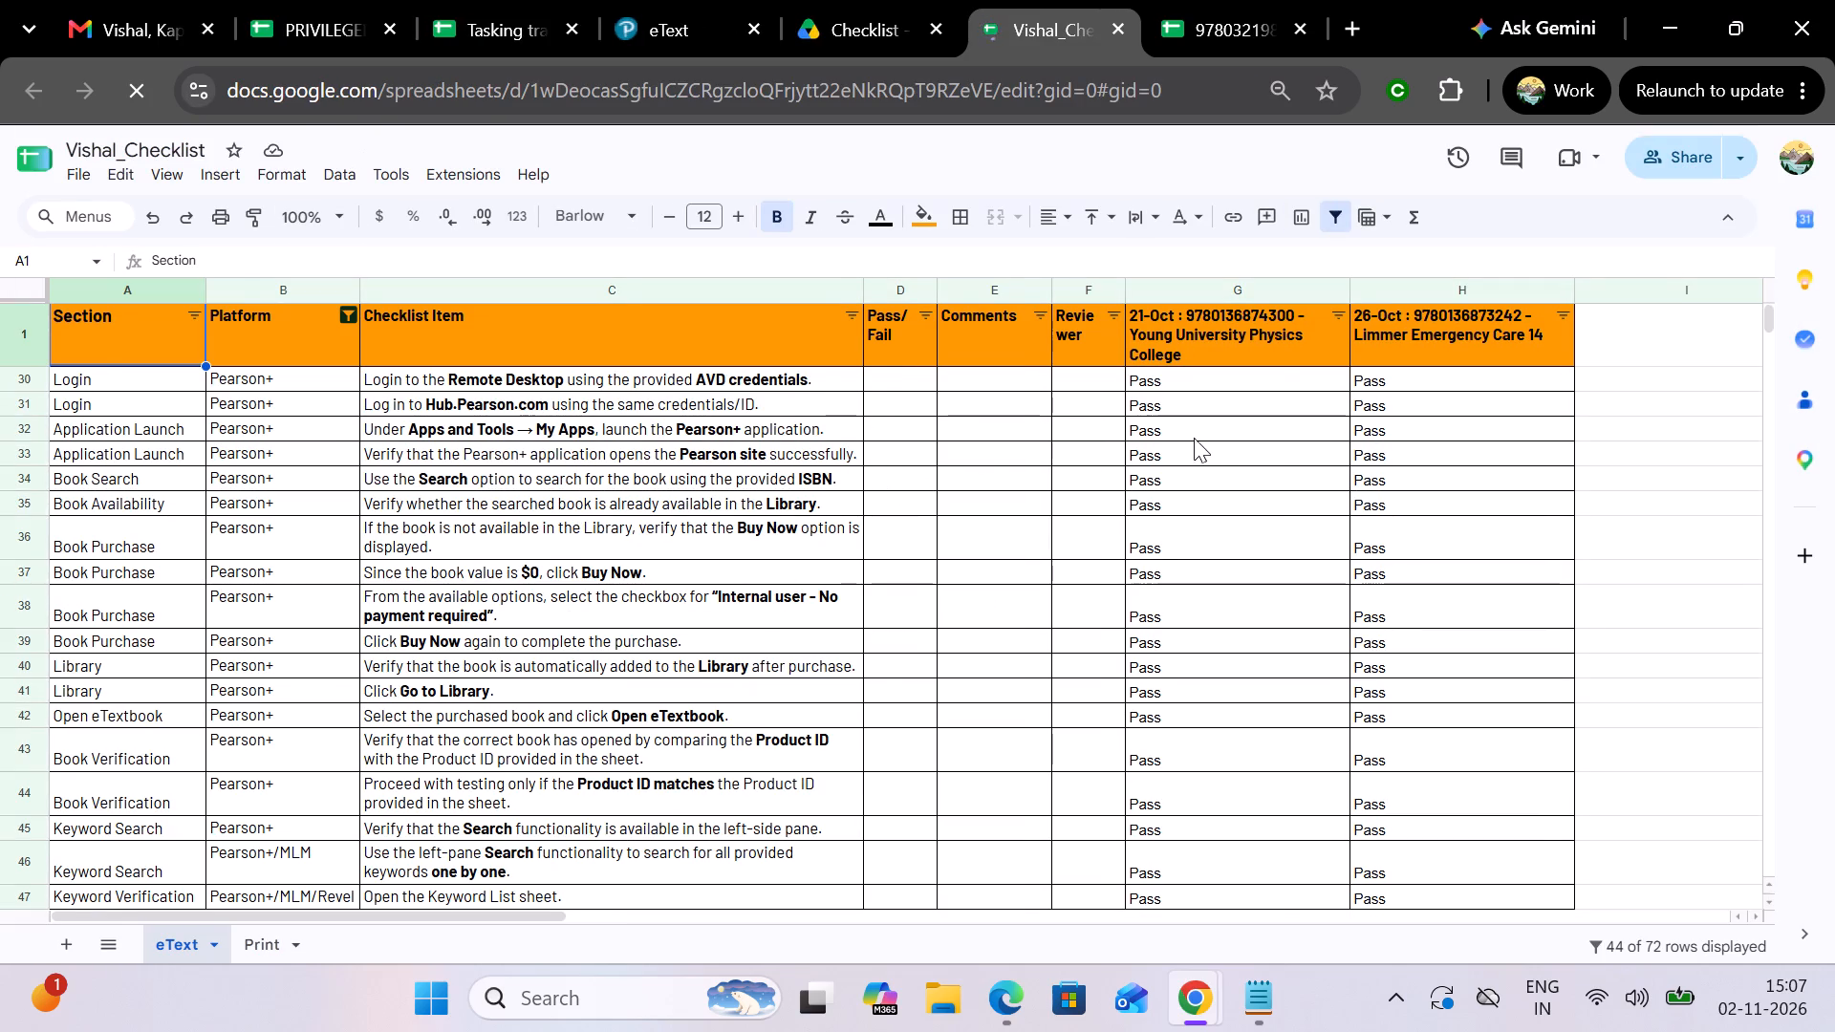
Select the empty header cell I1, next to the 26-Oct Limmer Emergency Care 14 column in the eText checklist.
scroll(1212, 439, "left", 1)
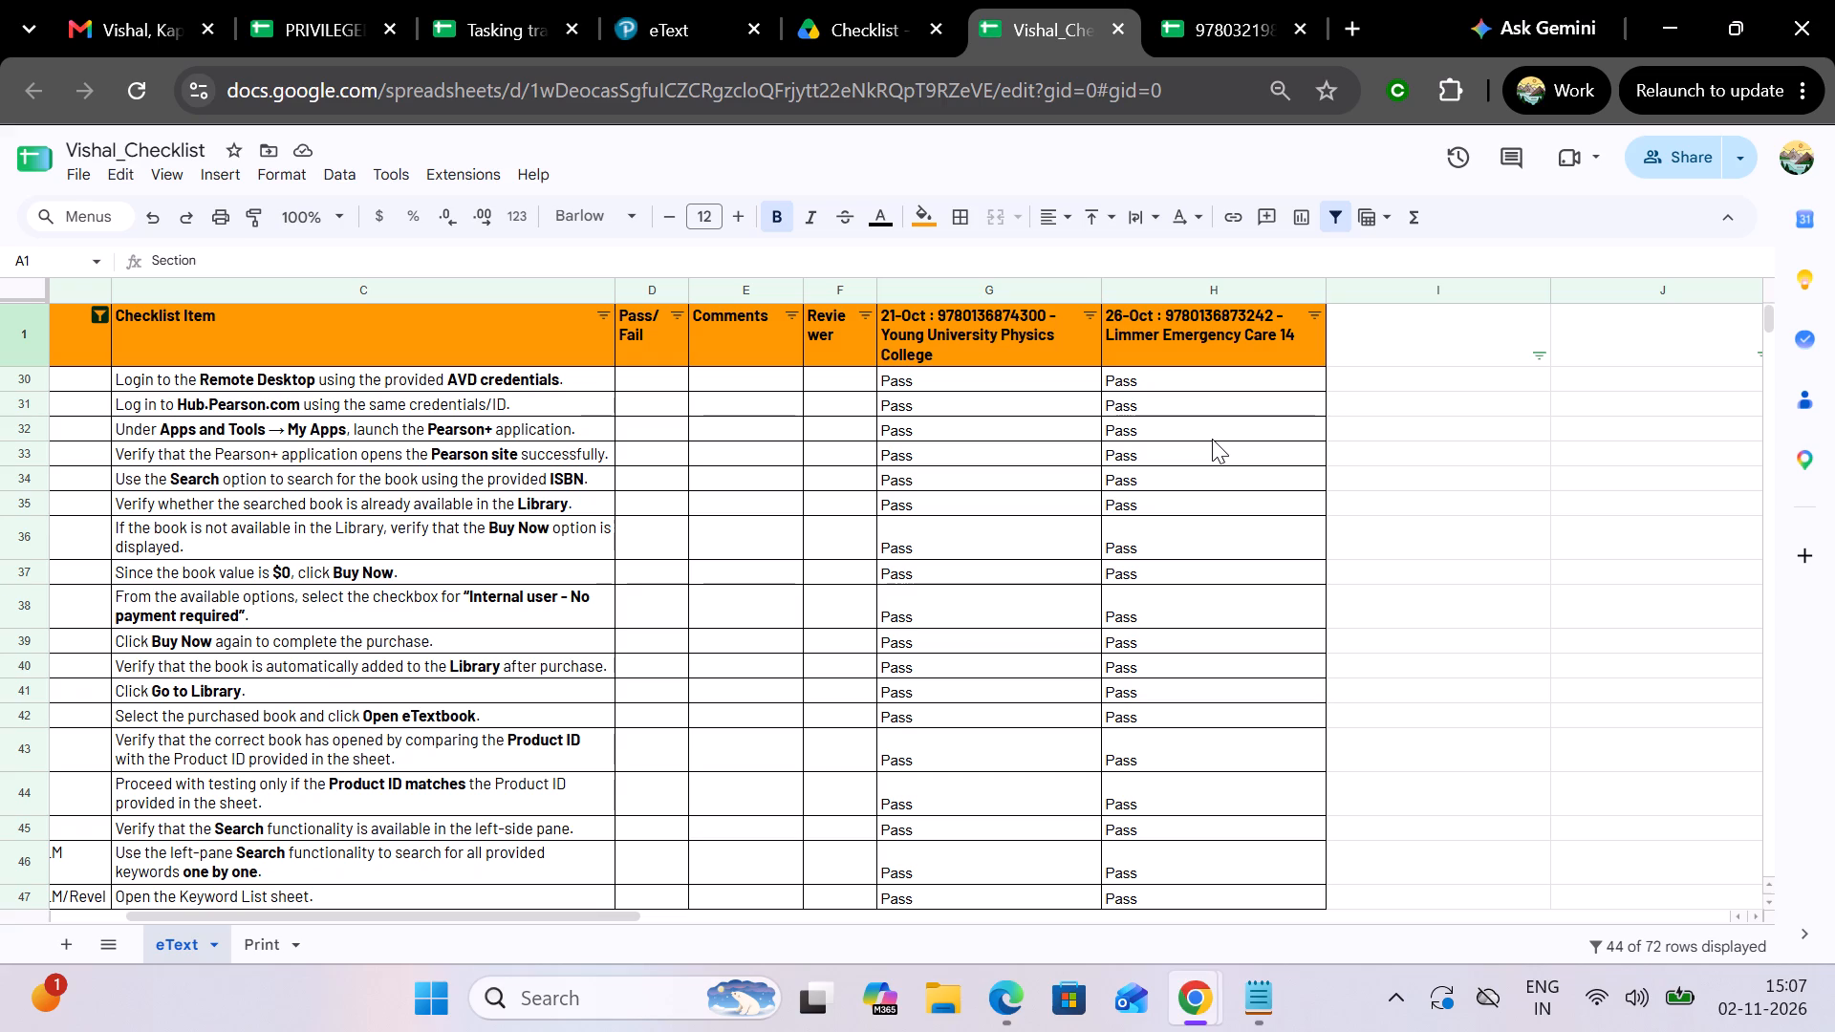
scroll(1212, 439, "left", 1)
left_click(1381, 341)
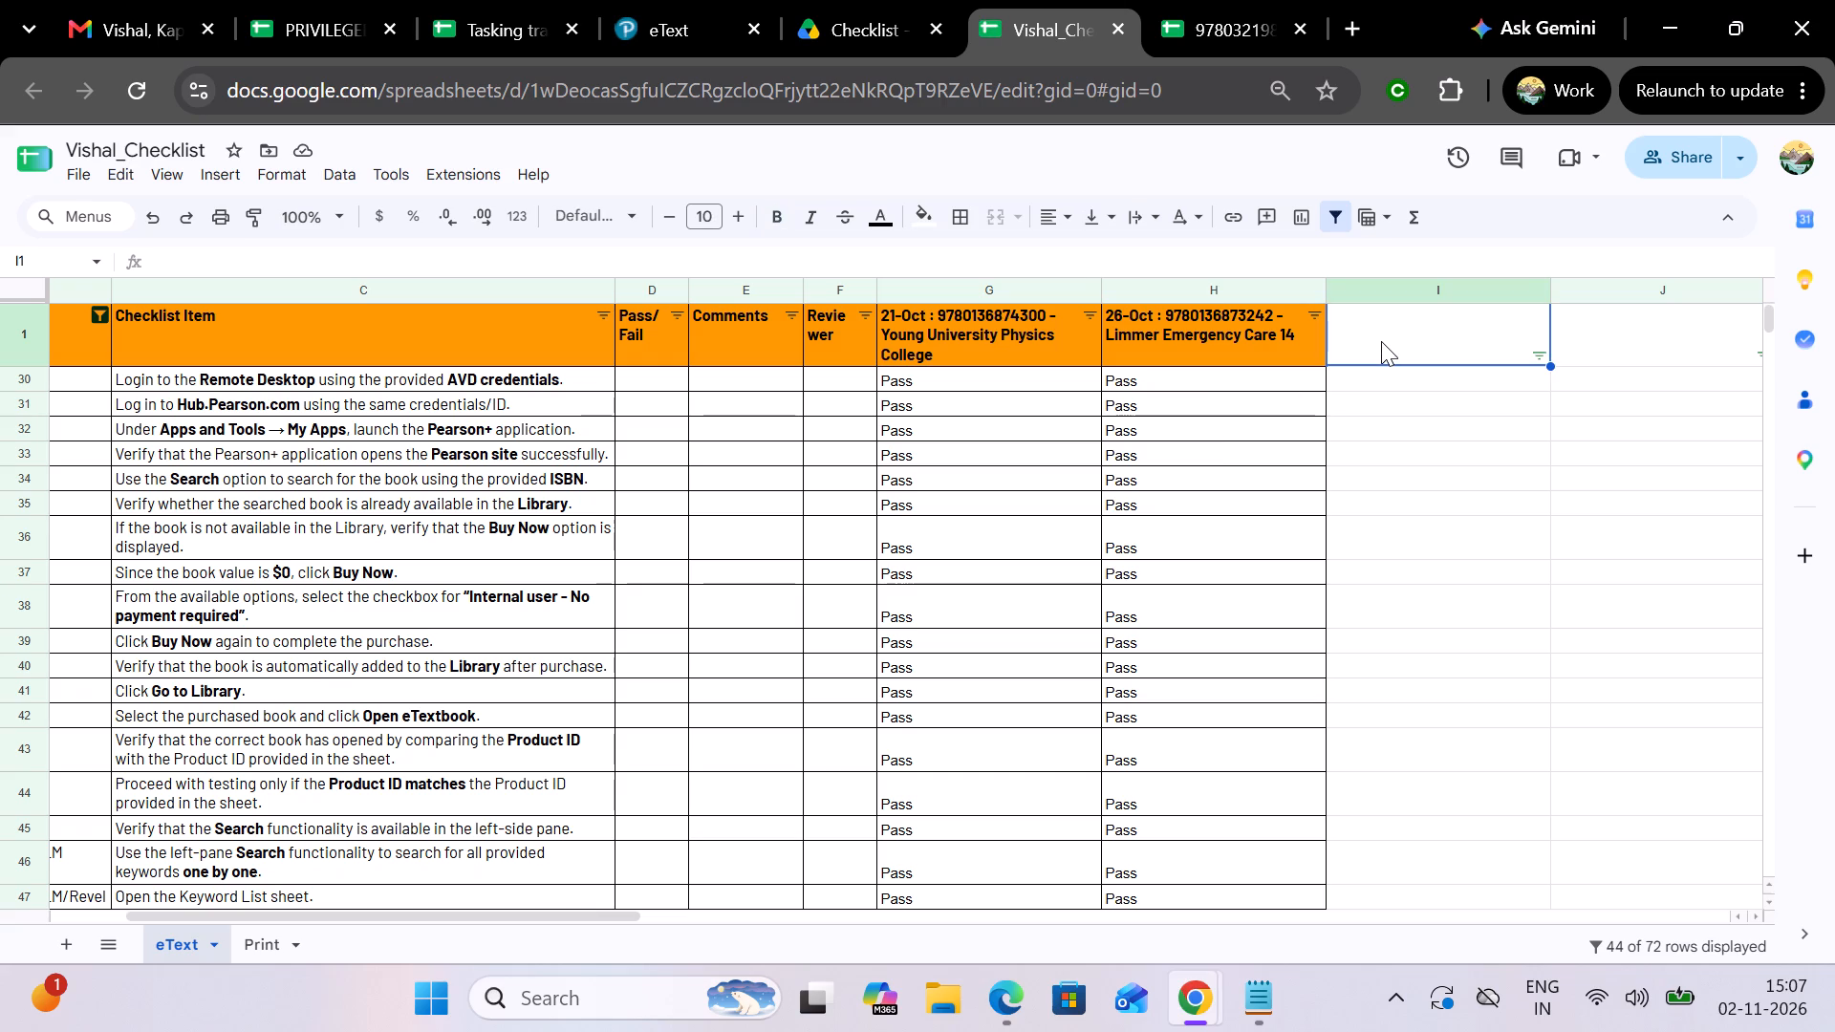
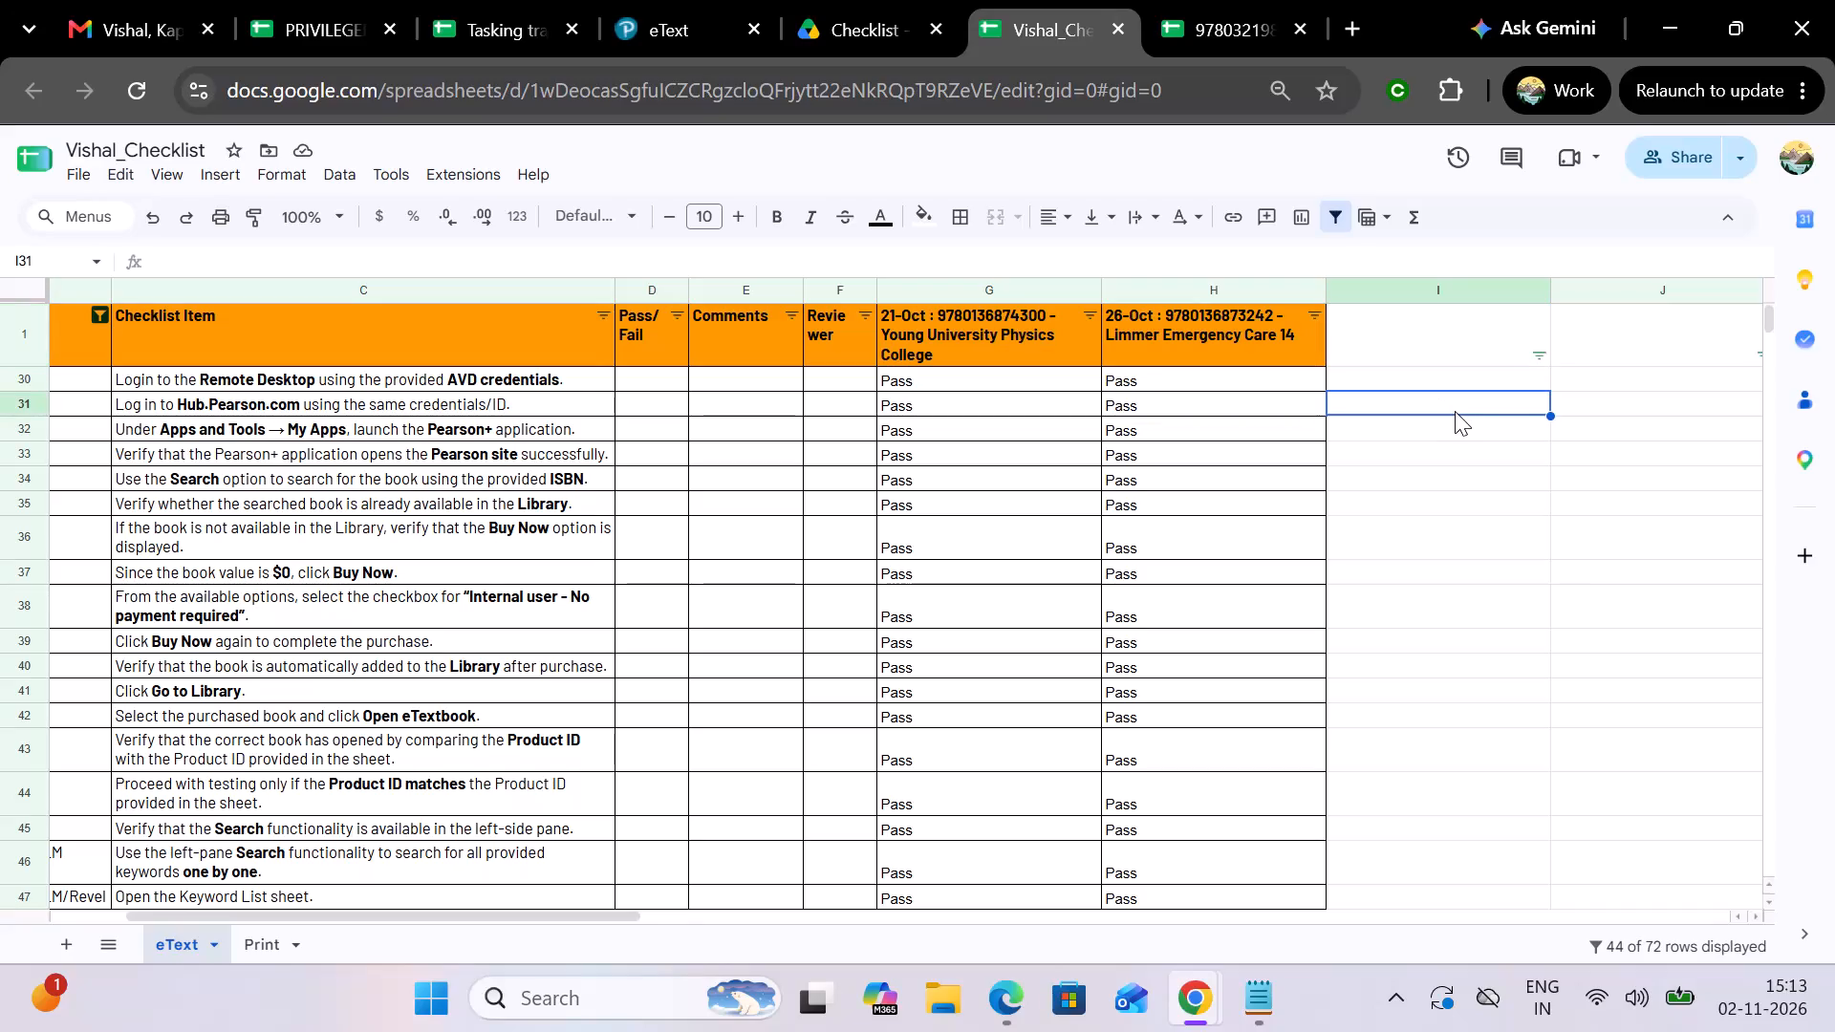
Look up the ISBN and product family of the in-progress MLM College Algebra eText, row 60 of the Tasking tracker spreadsheet.
double_click(1379, 351)
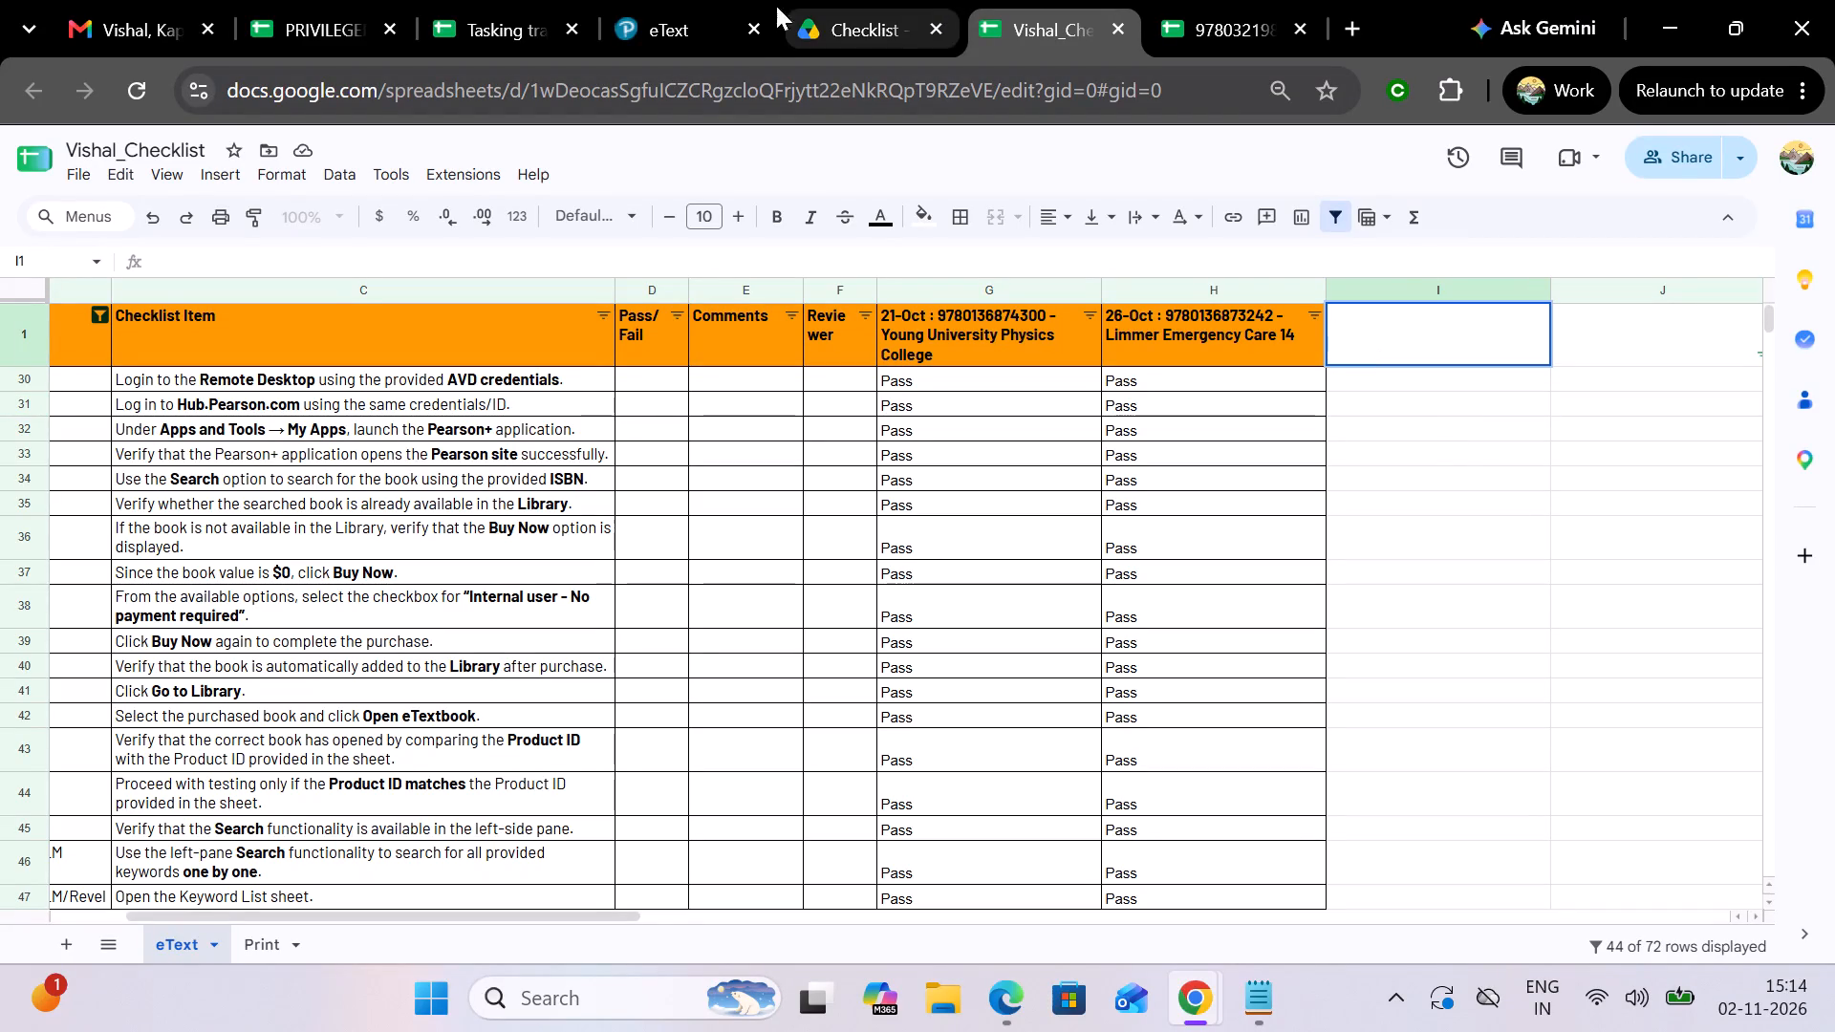
left_click(467, 18)
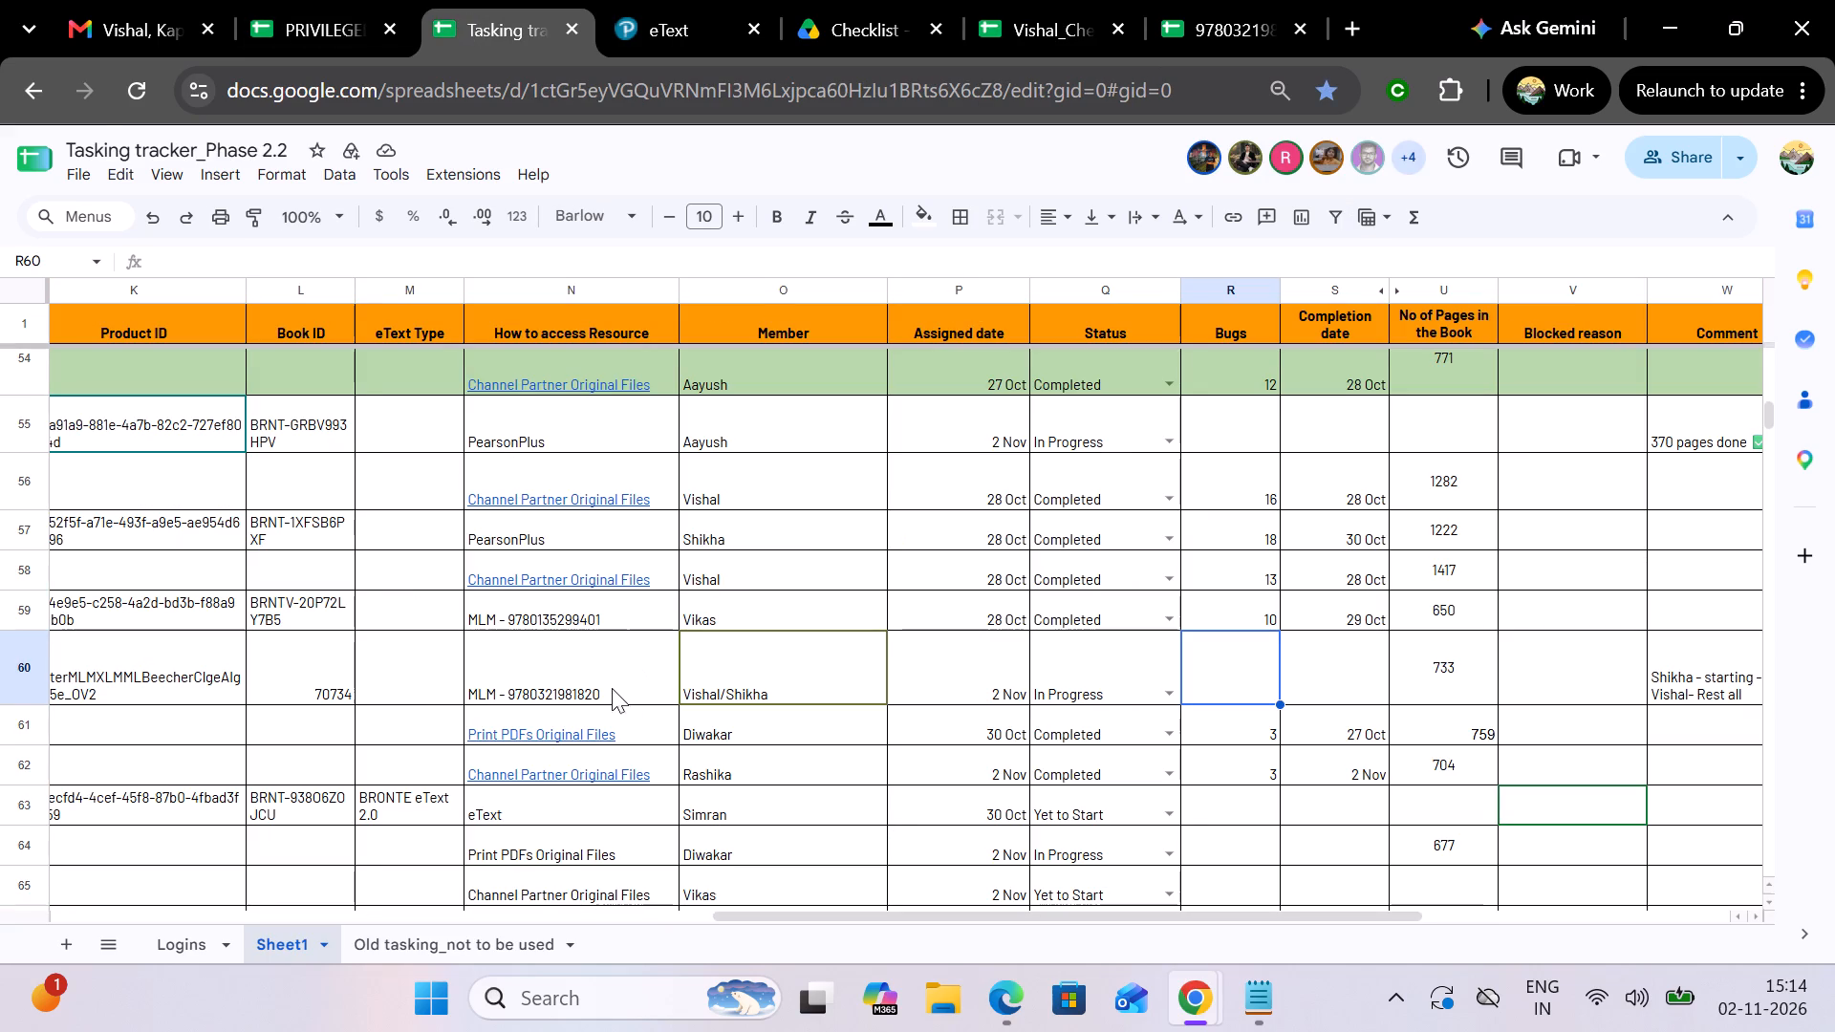
scroll(437, 689, "right", 3)
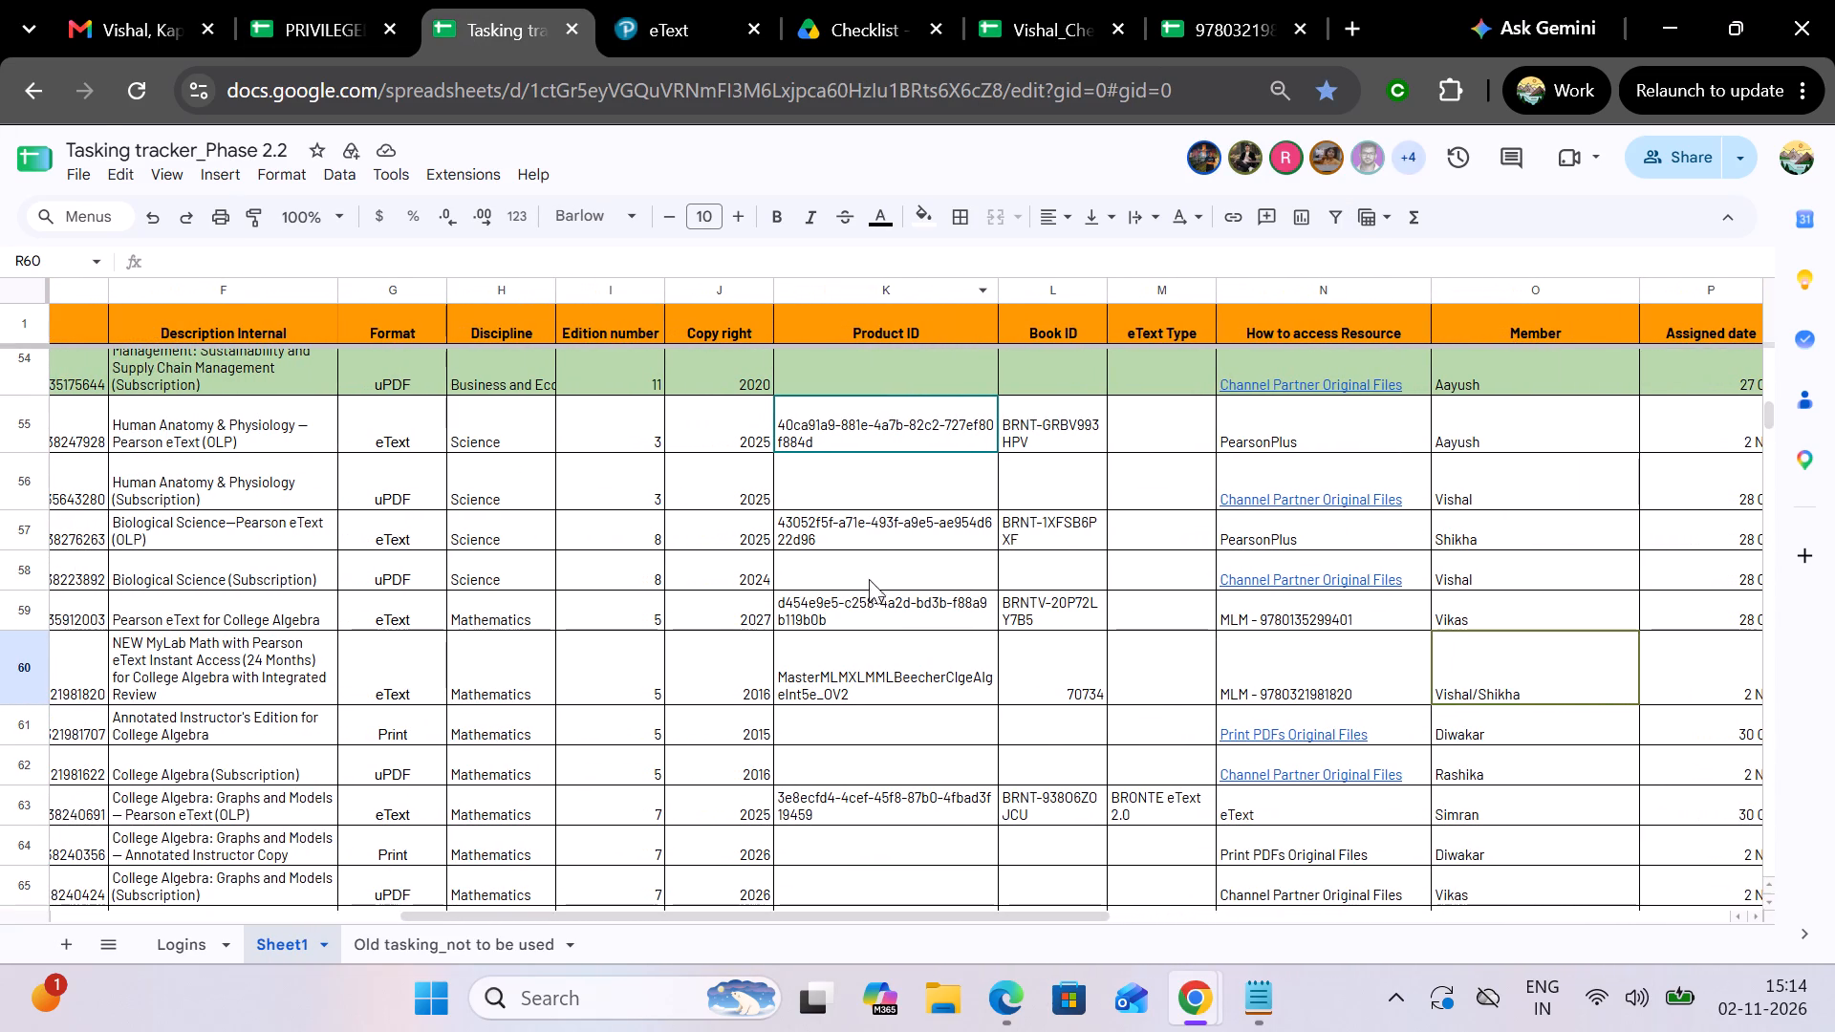
scroll(892, 555, "left", 3)
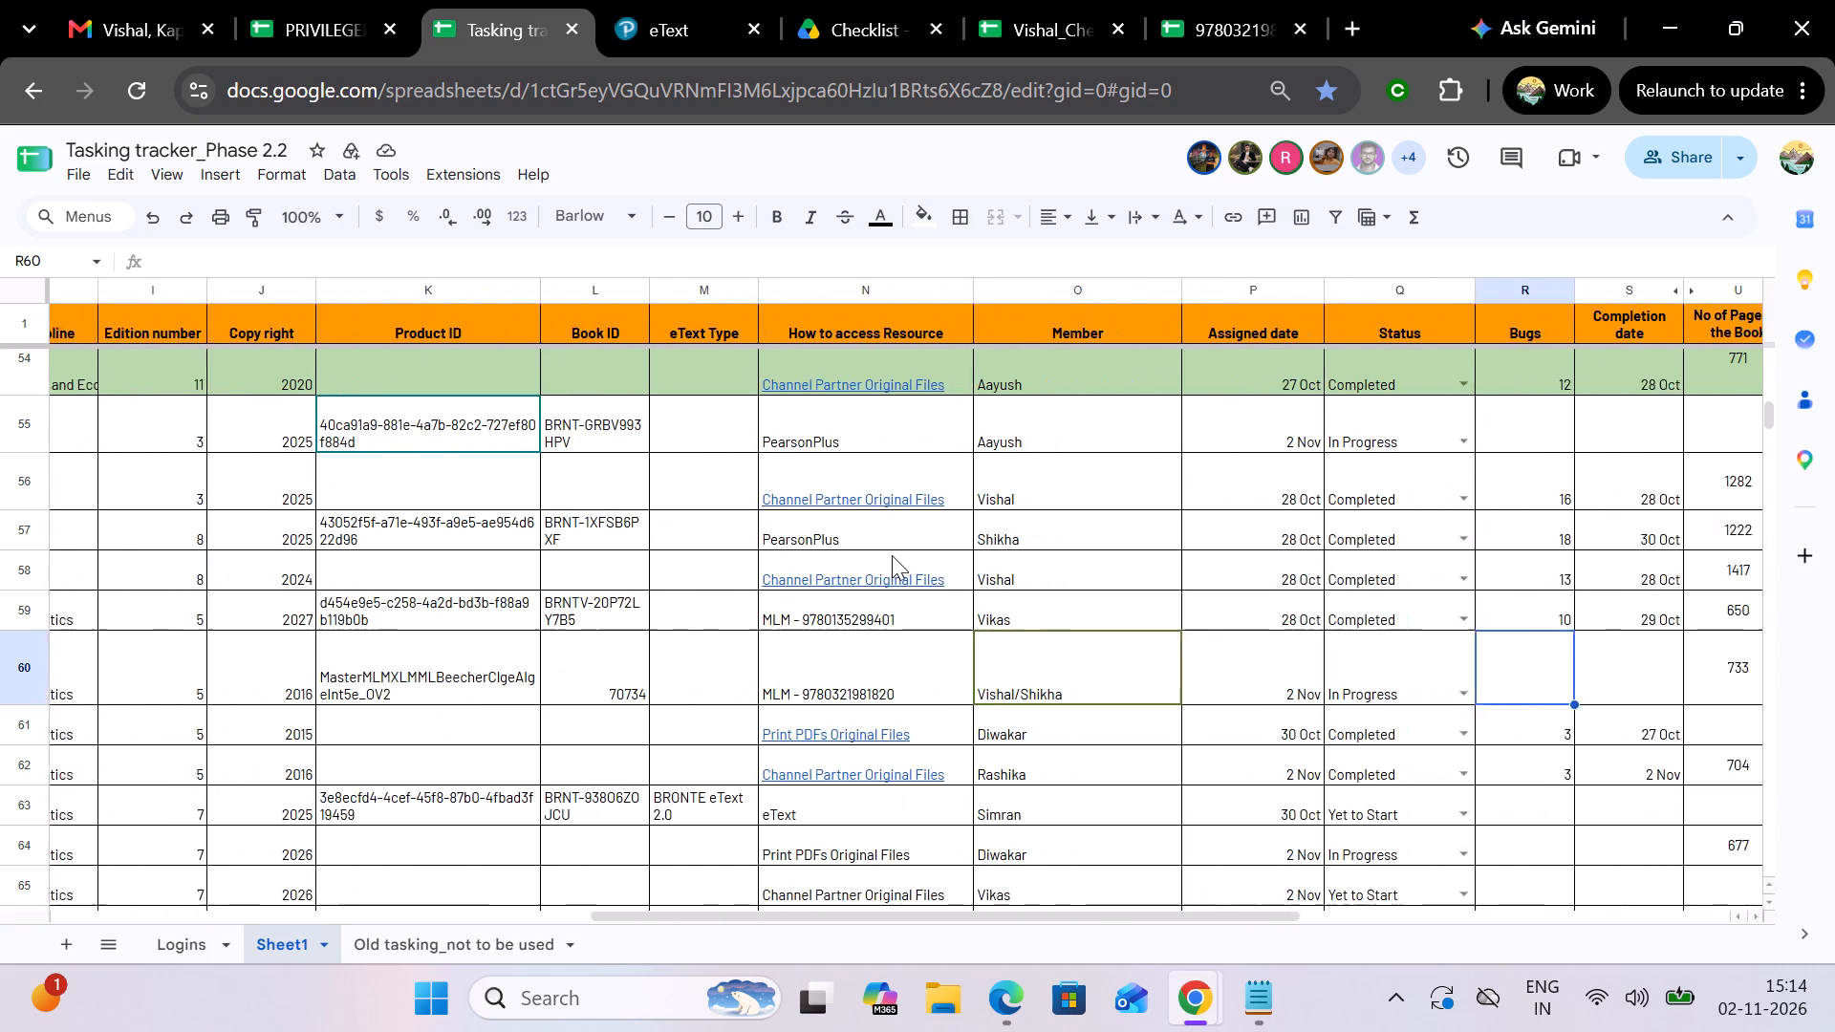
left_click(787, 639)
key("Left")
key("Left")
key("Left")
key("Left")
key("Left")
key("Left")
key("Left")
key("Left")
key("Left")
key("Left")
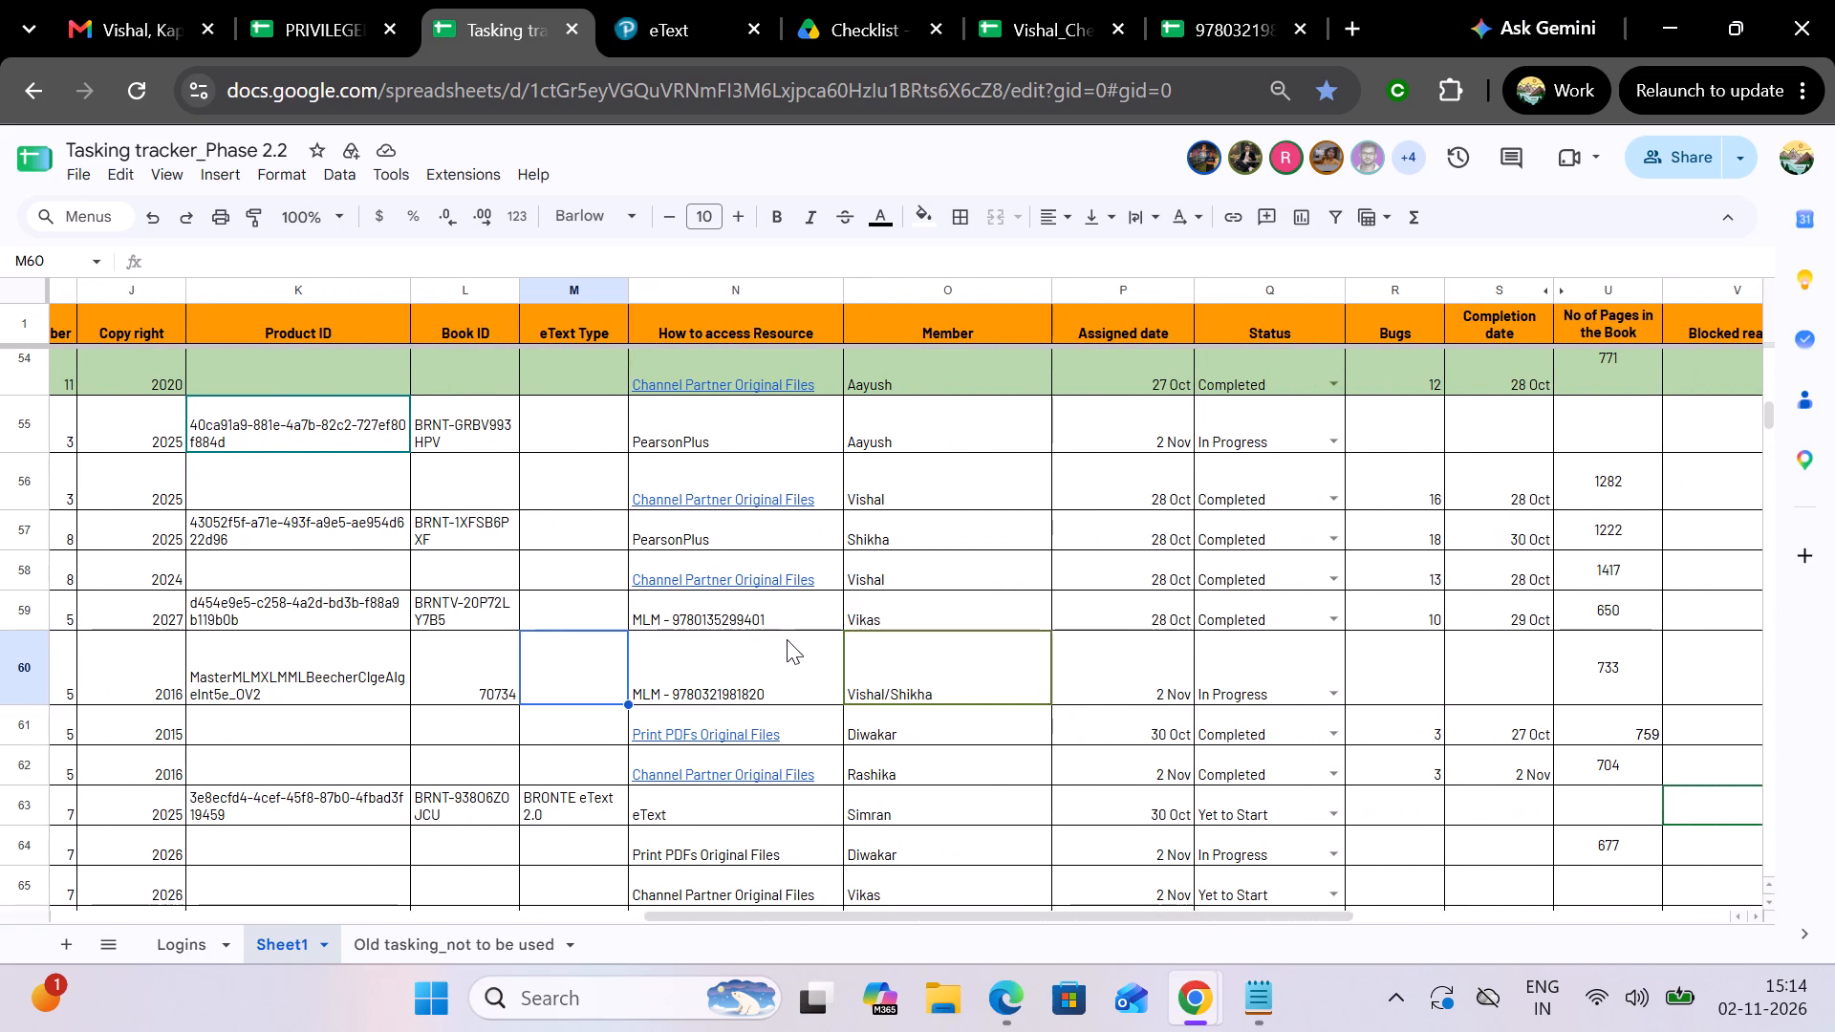
key("Right")
key("Right")
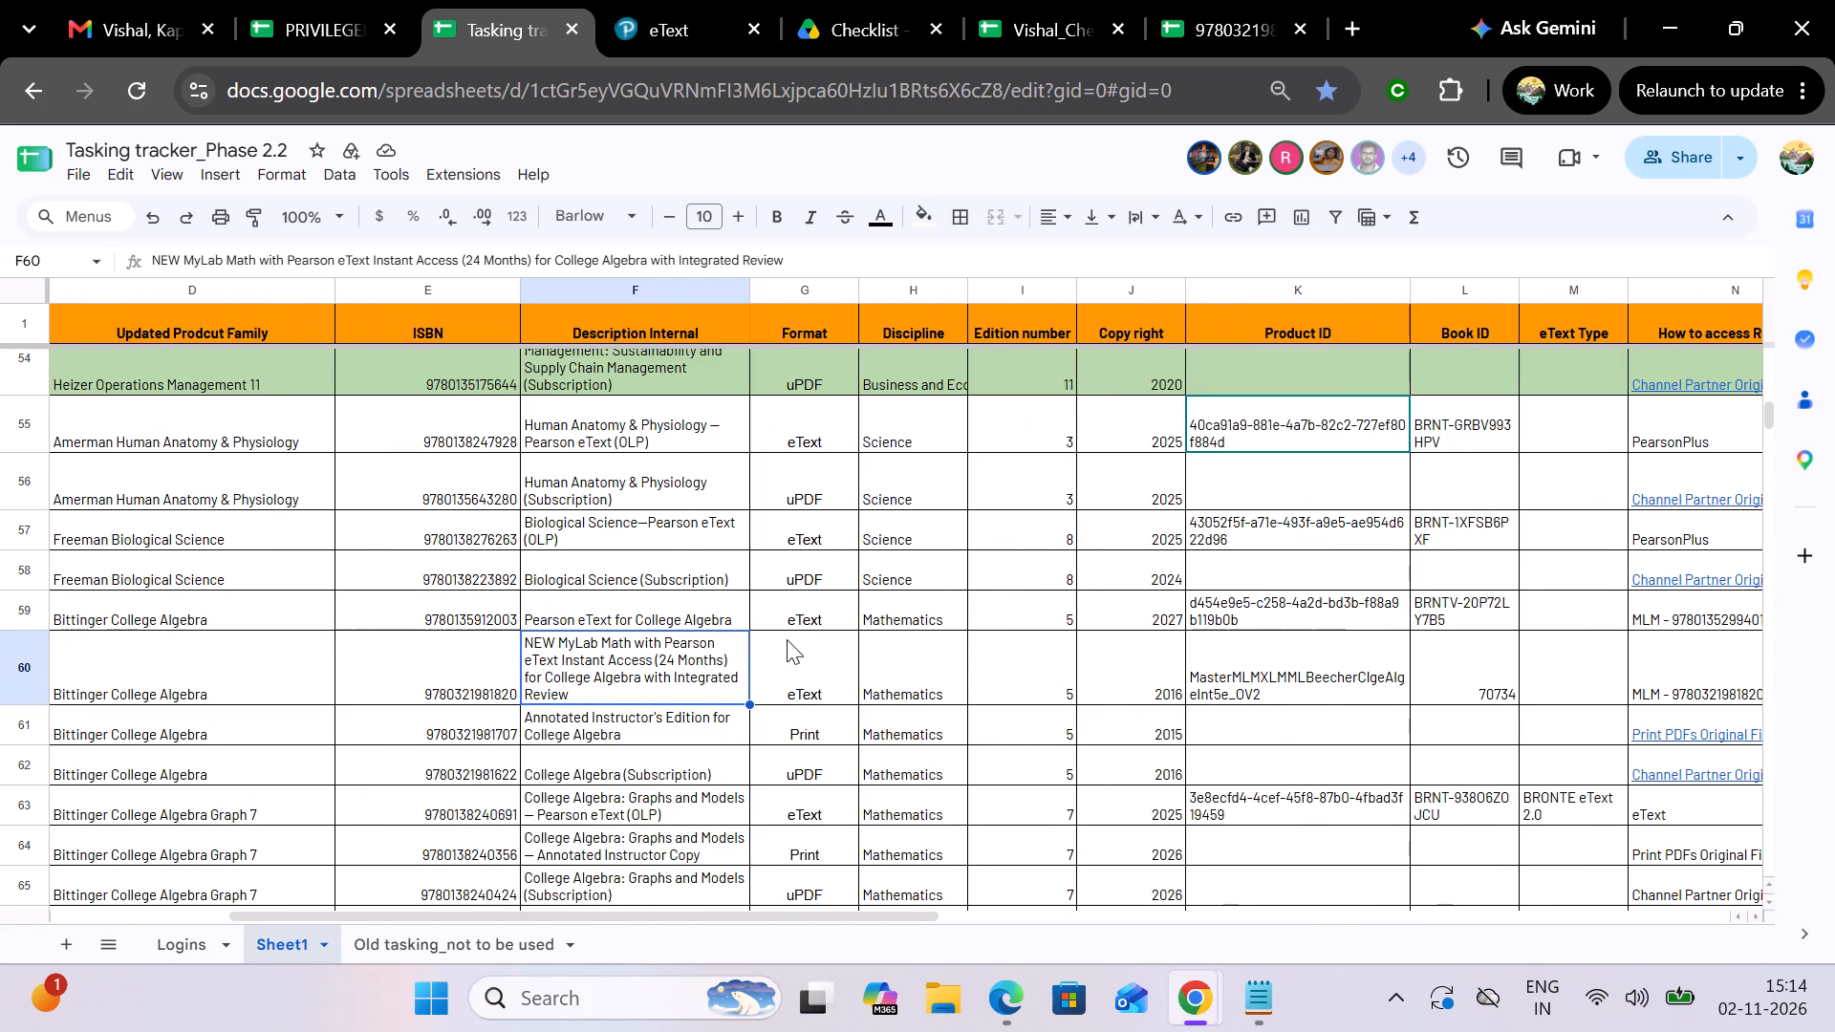
key("Left")
key("Left")
key("Right")
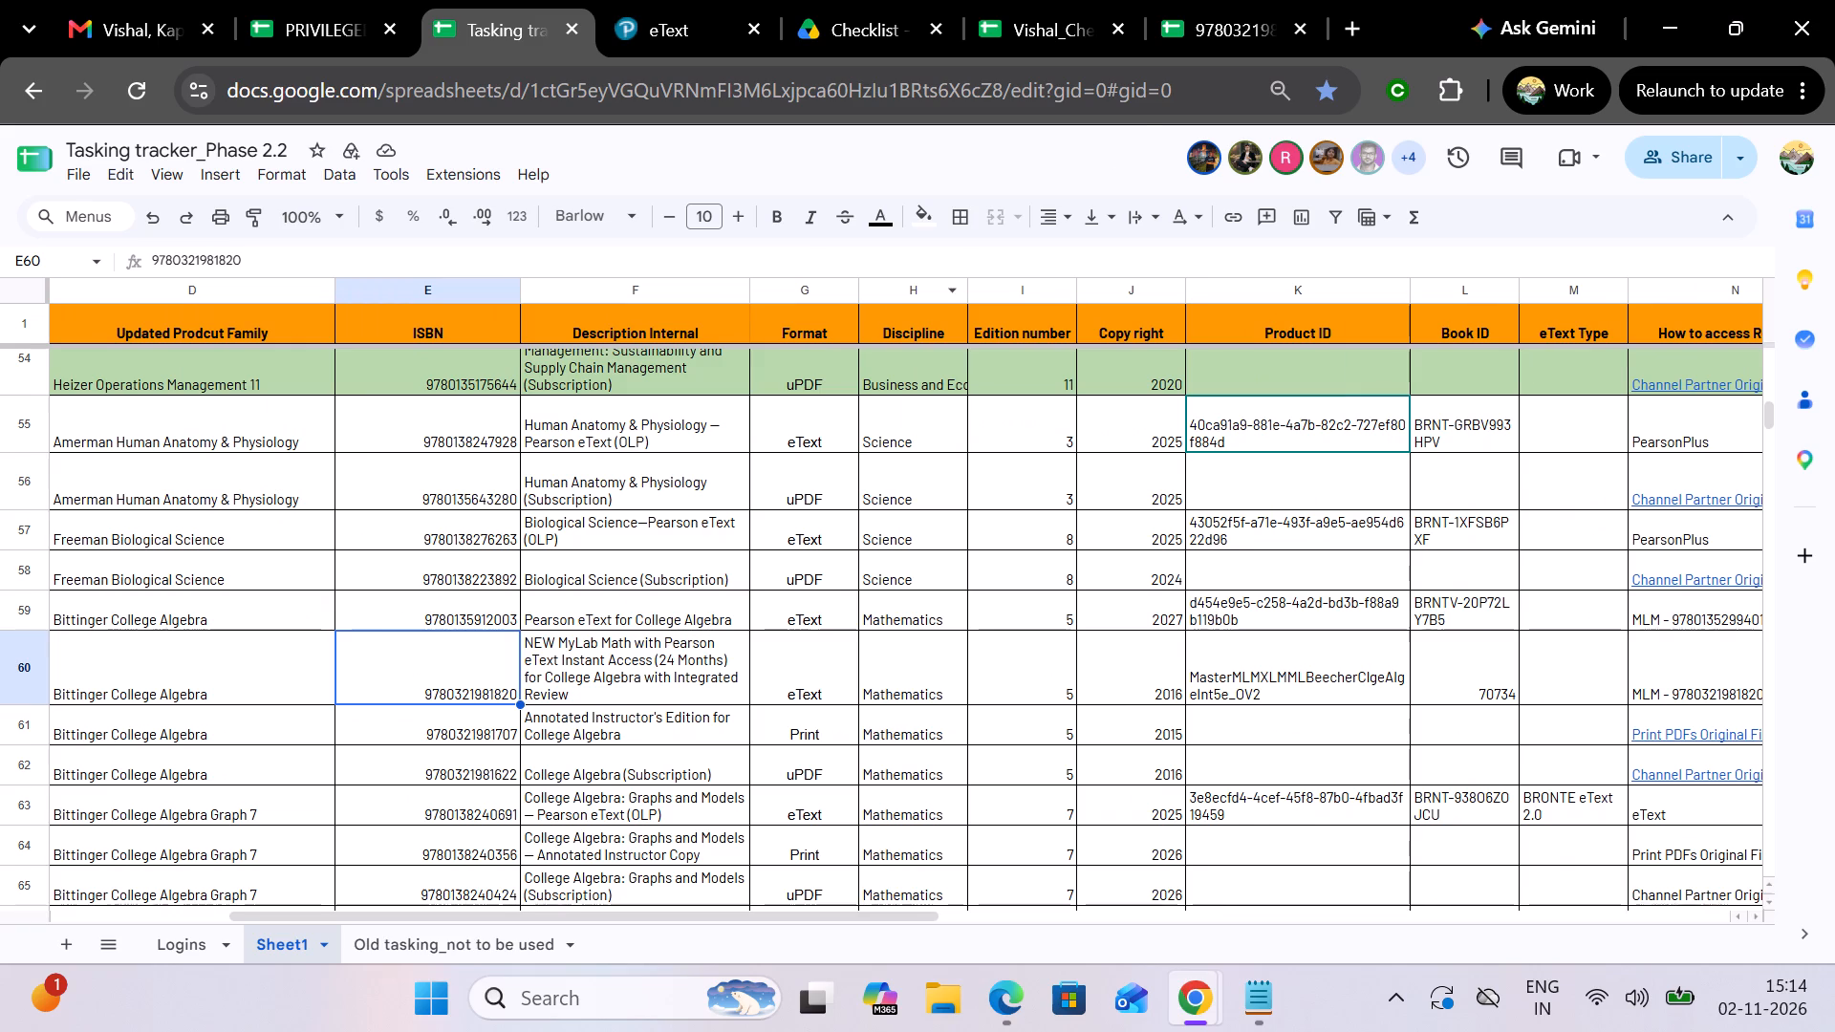
left_click(1182, 1)
left_click(132, 144)
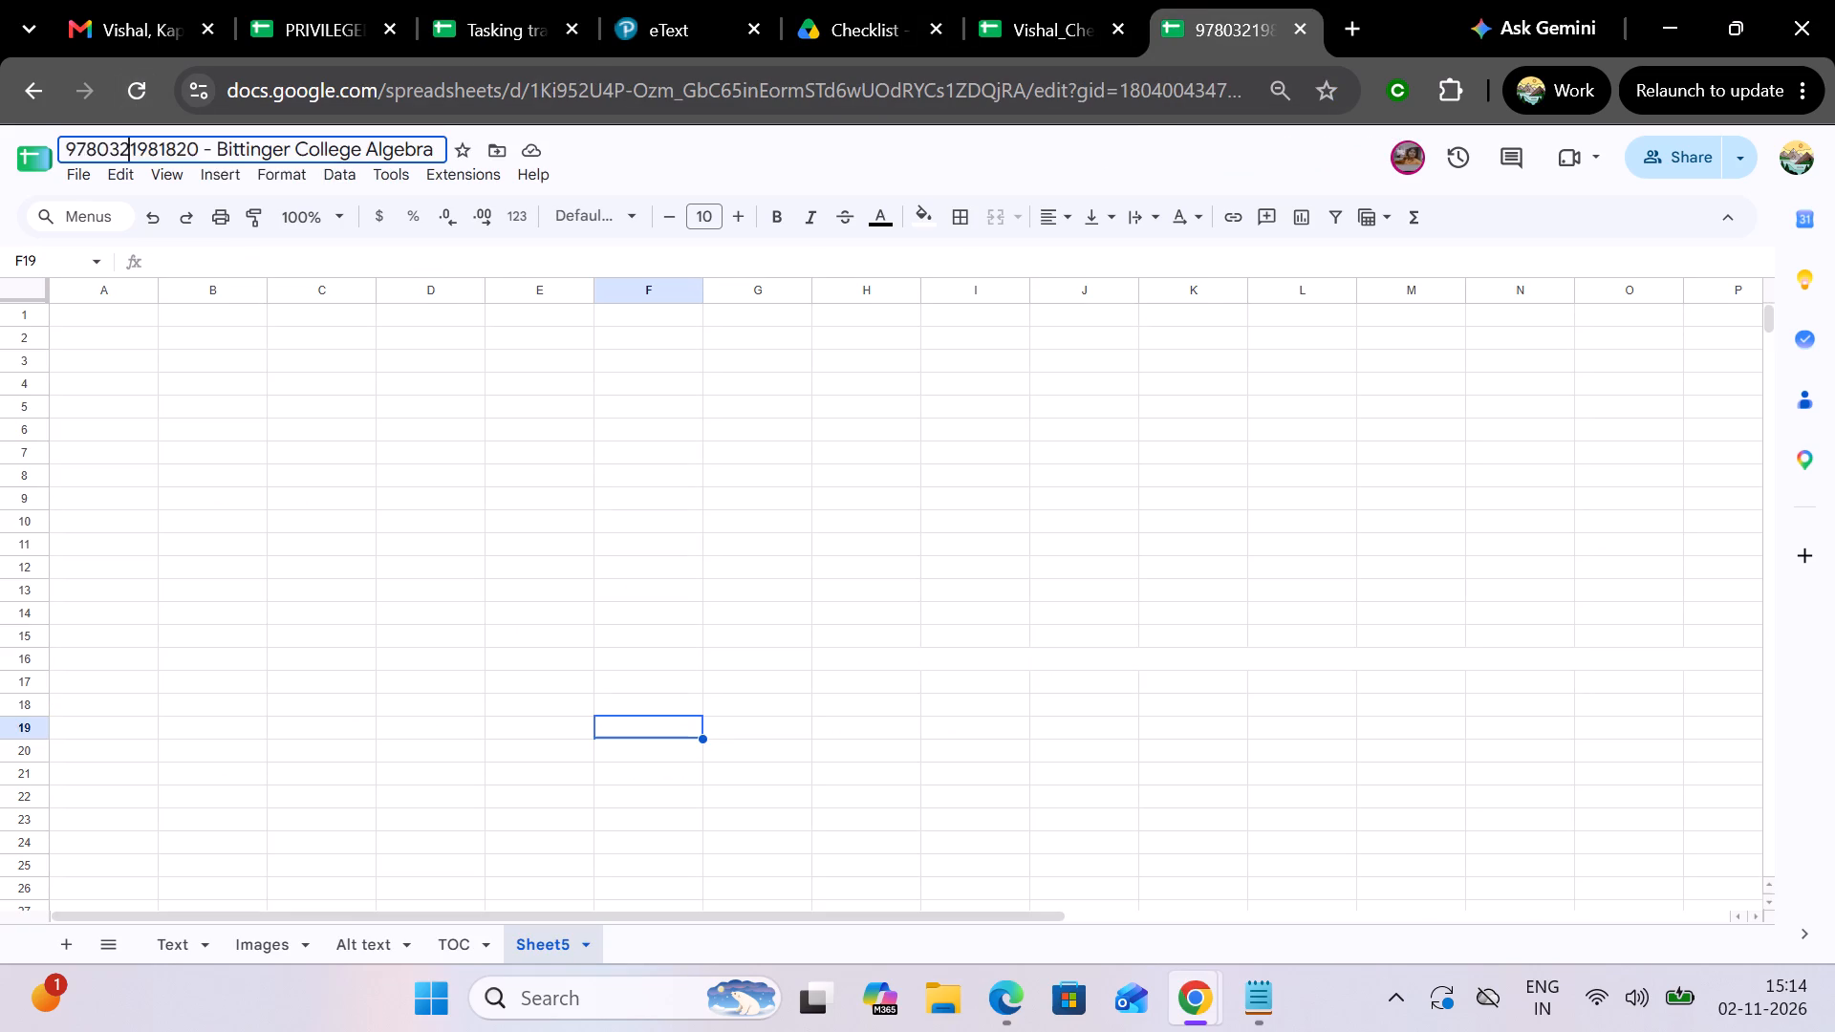
left_click_drag(132, 144, 398, 139)
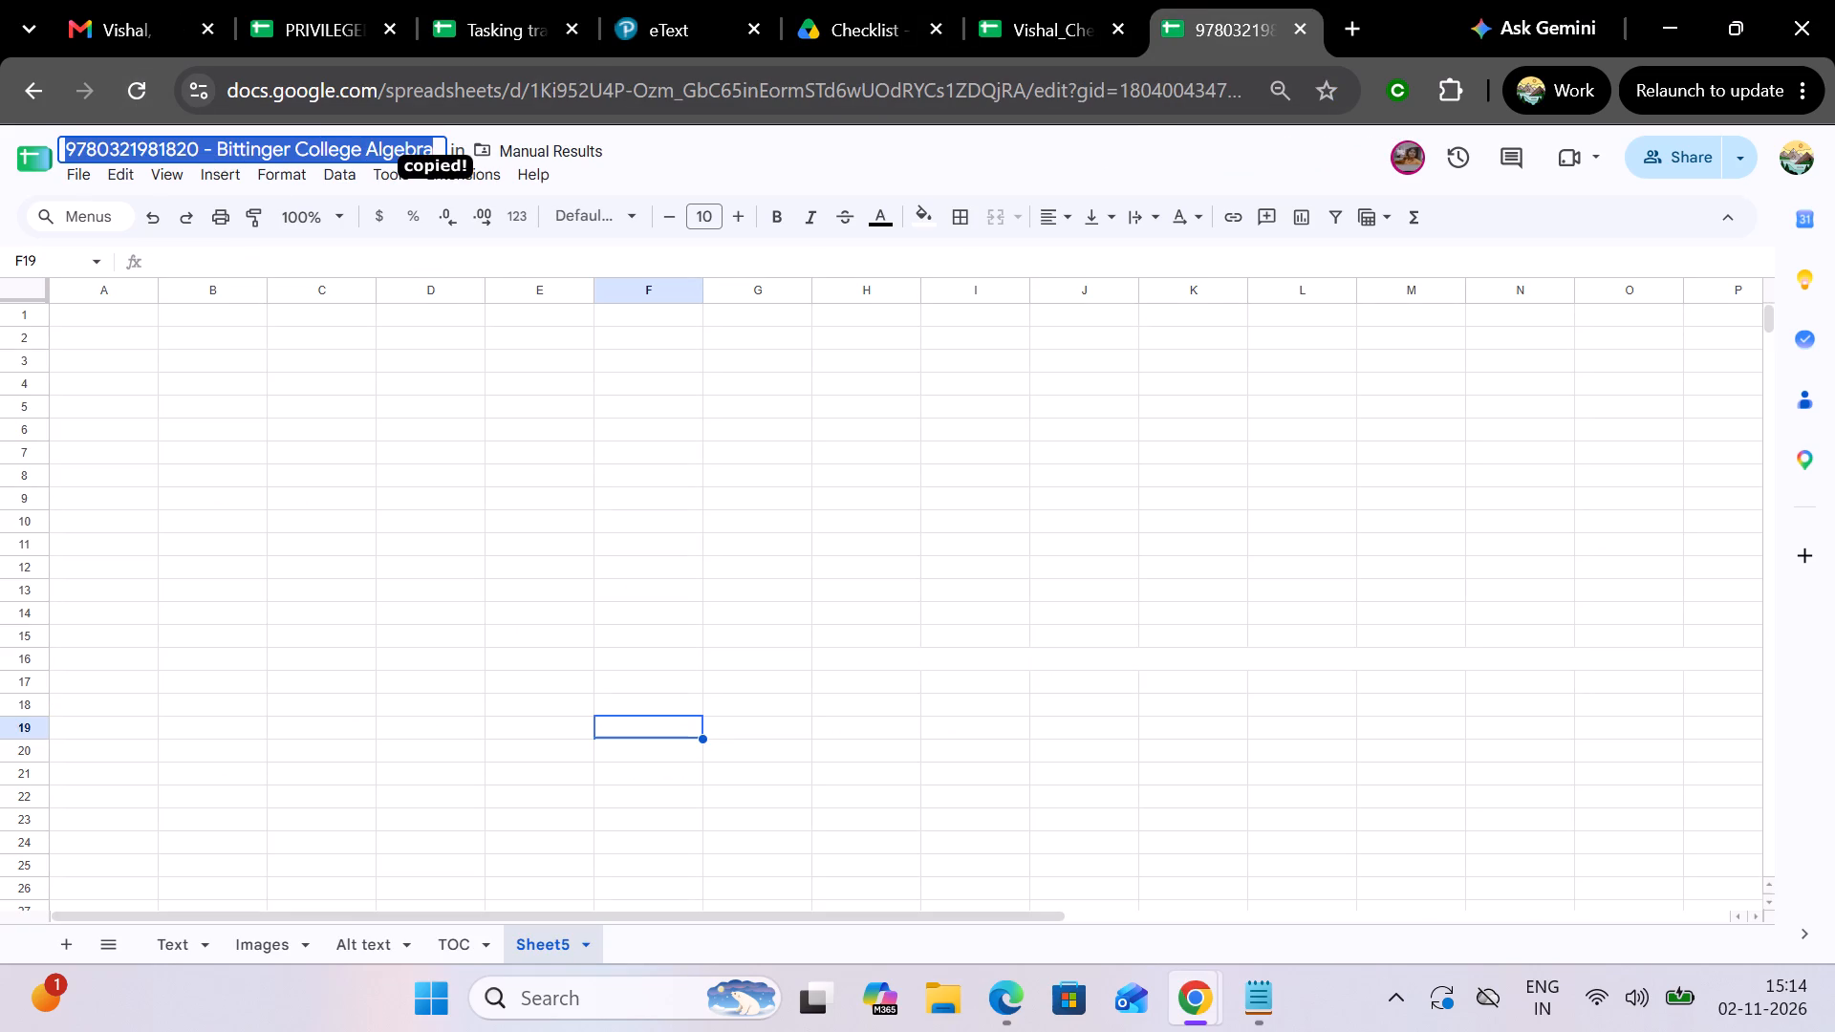
left_click(999, 13)
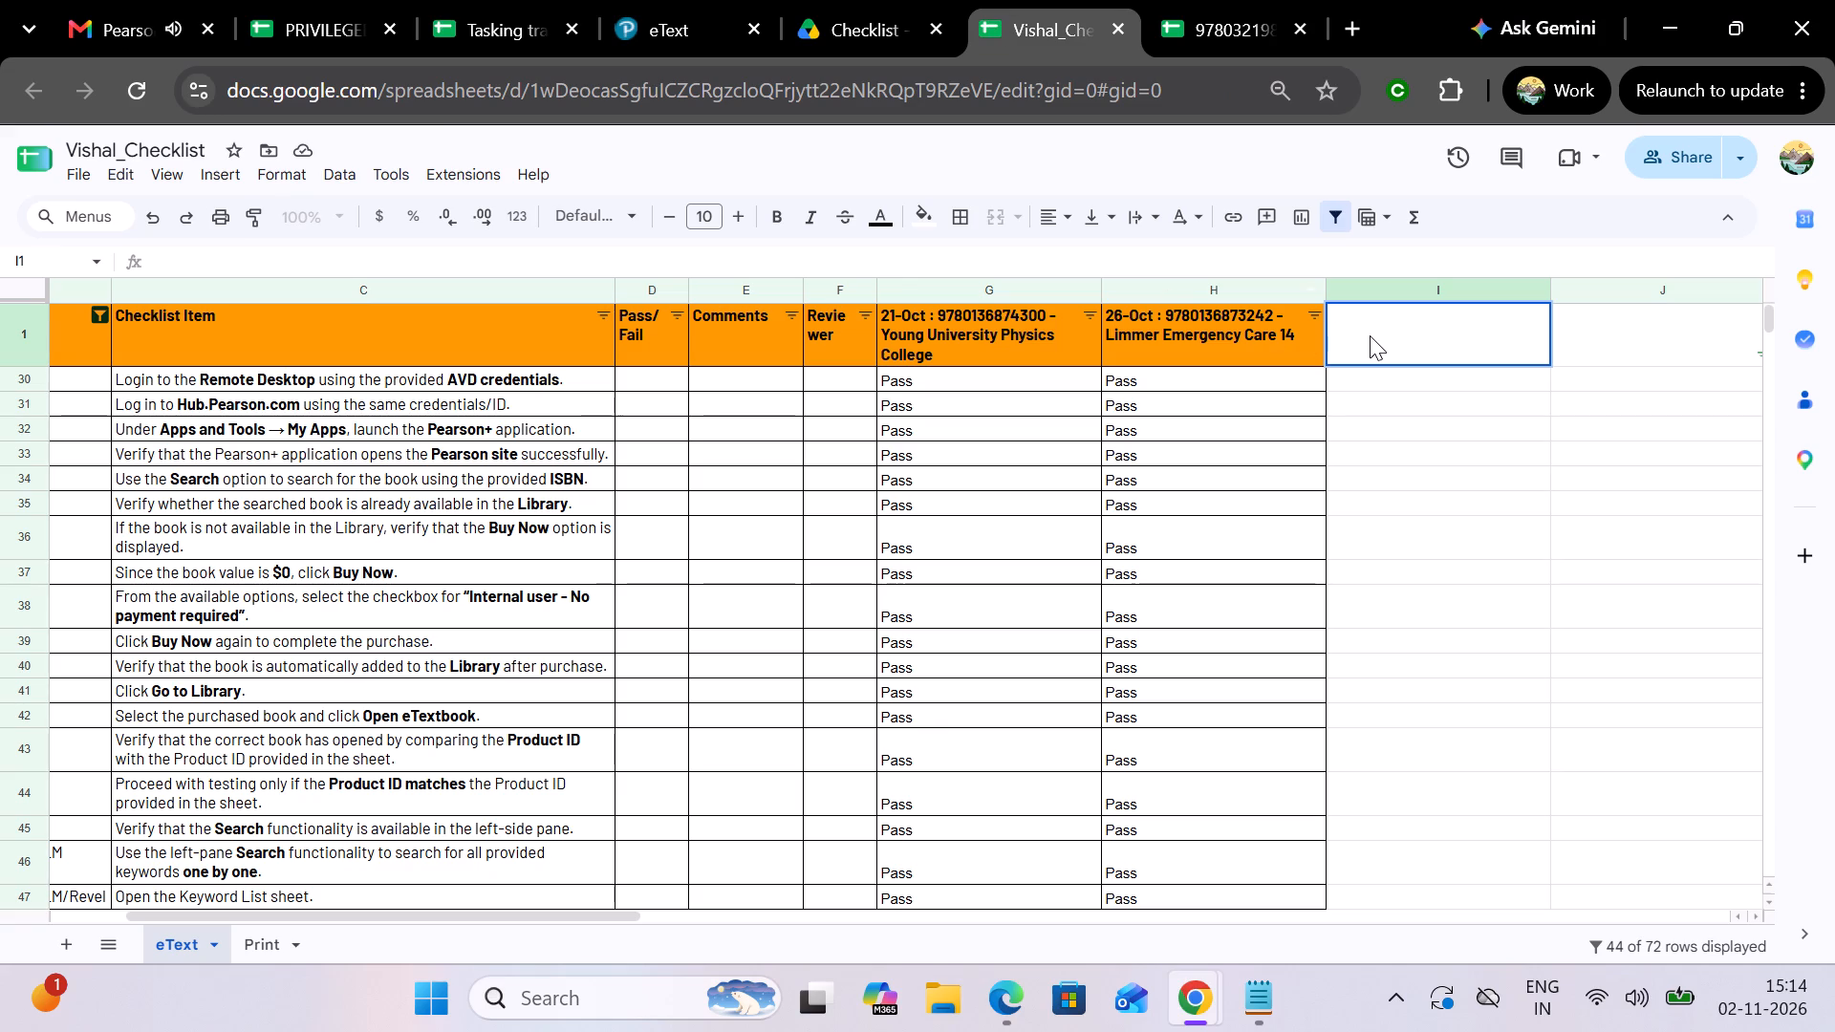
key("ctrl+v")
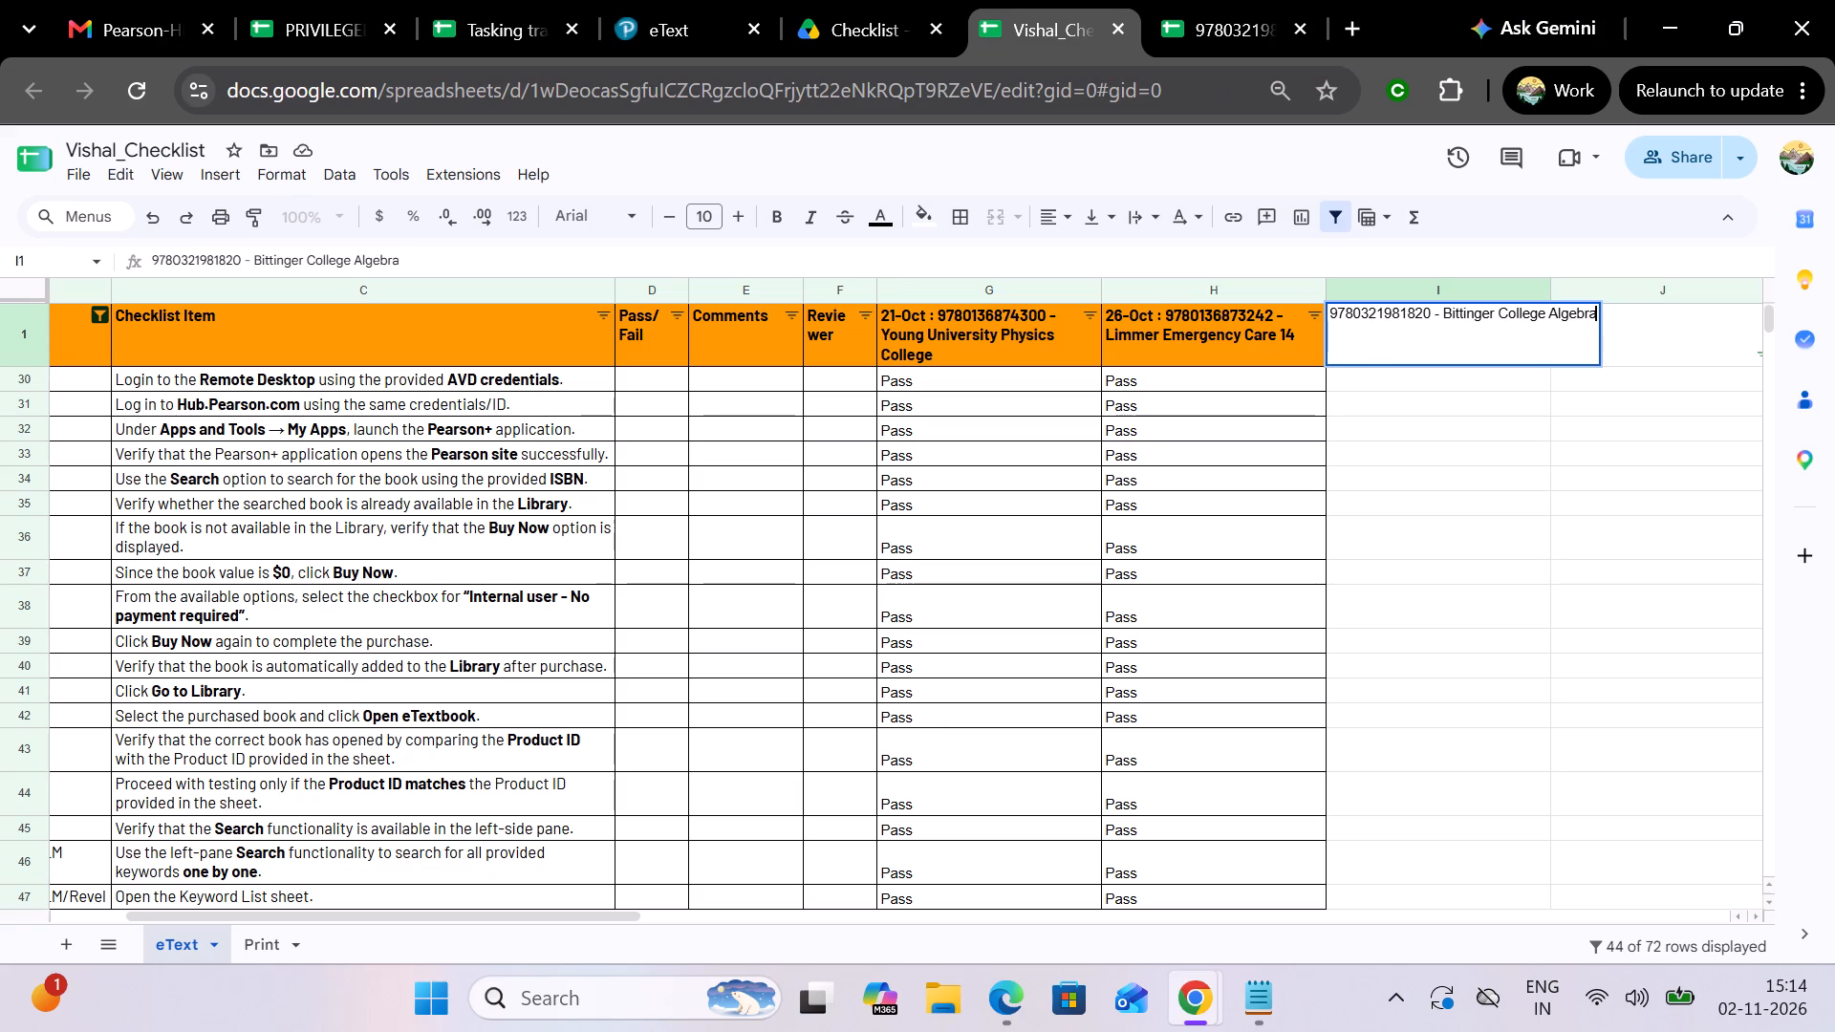
left_click(1330, 312)
key("2")
key("space")
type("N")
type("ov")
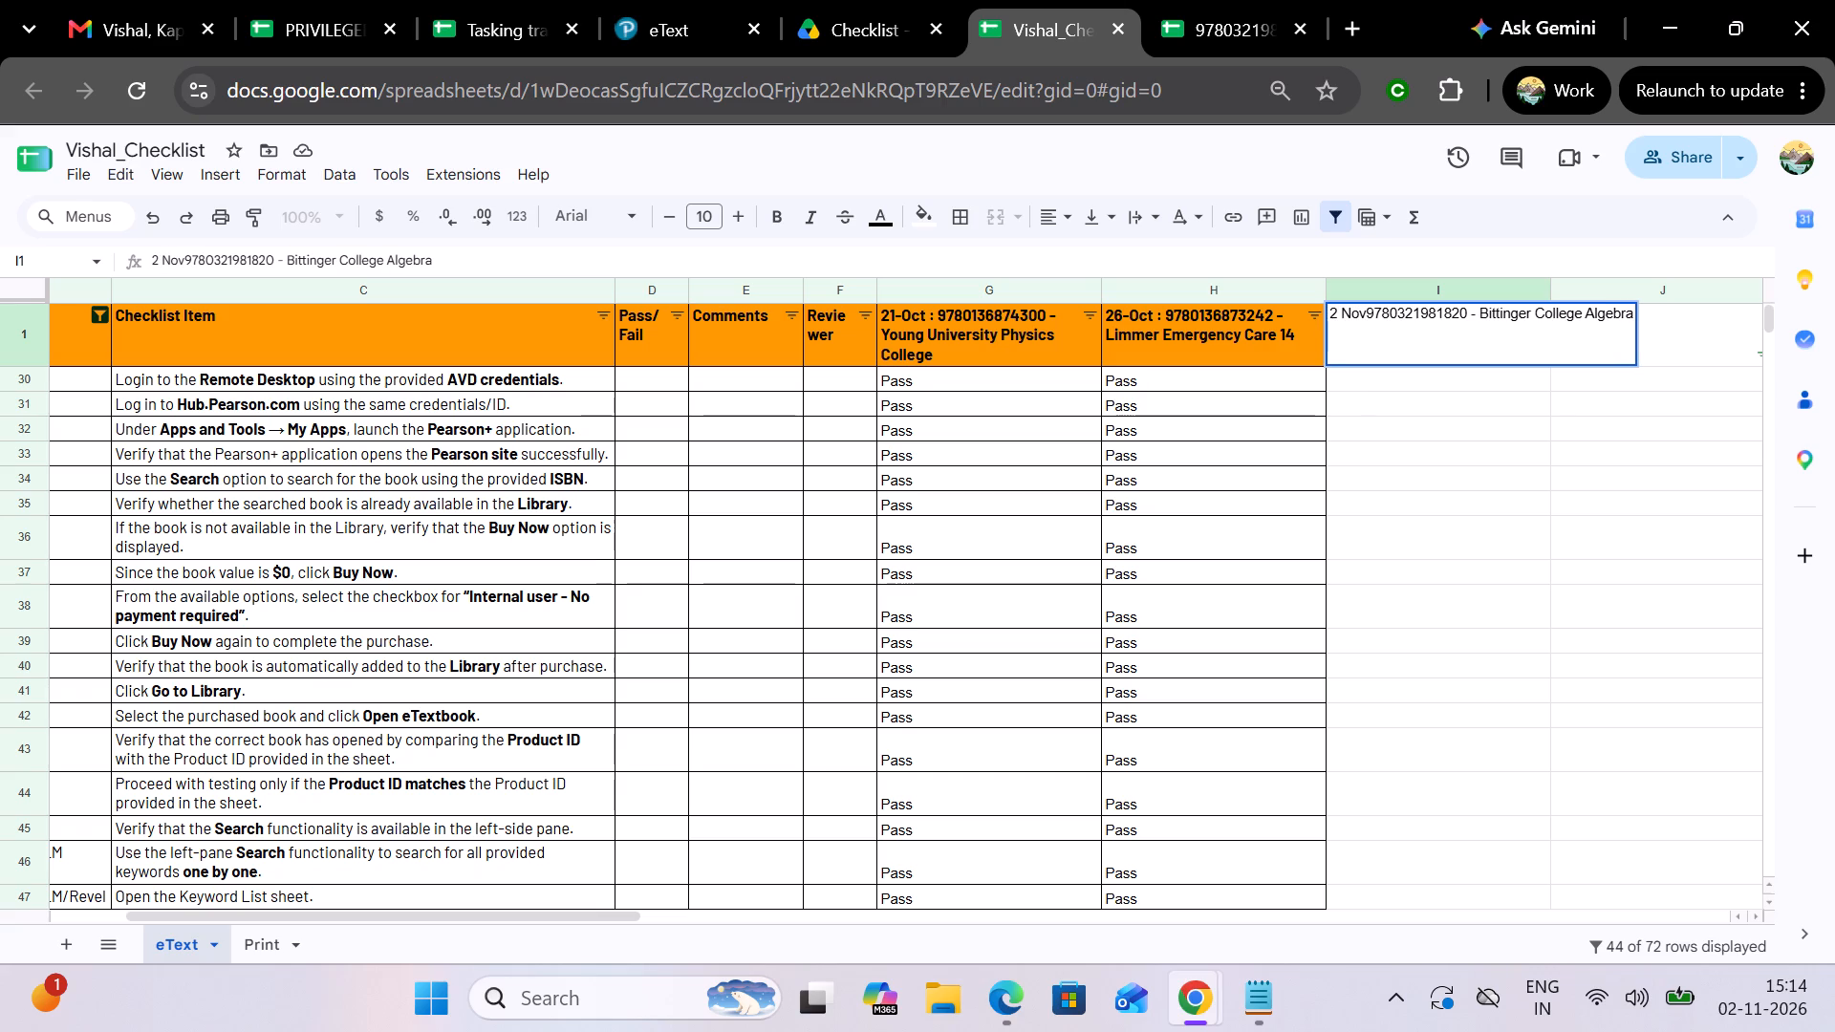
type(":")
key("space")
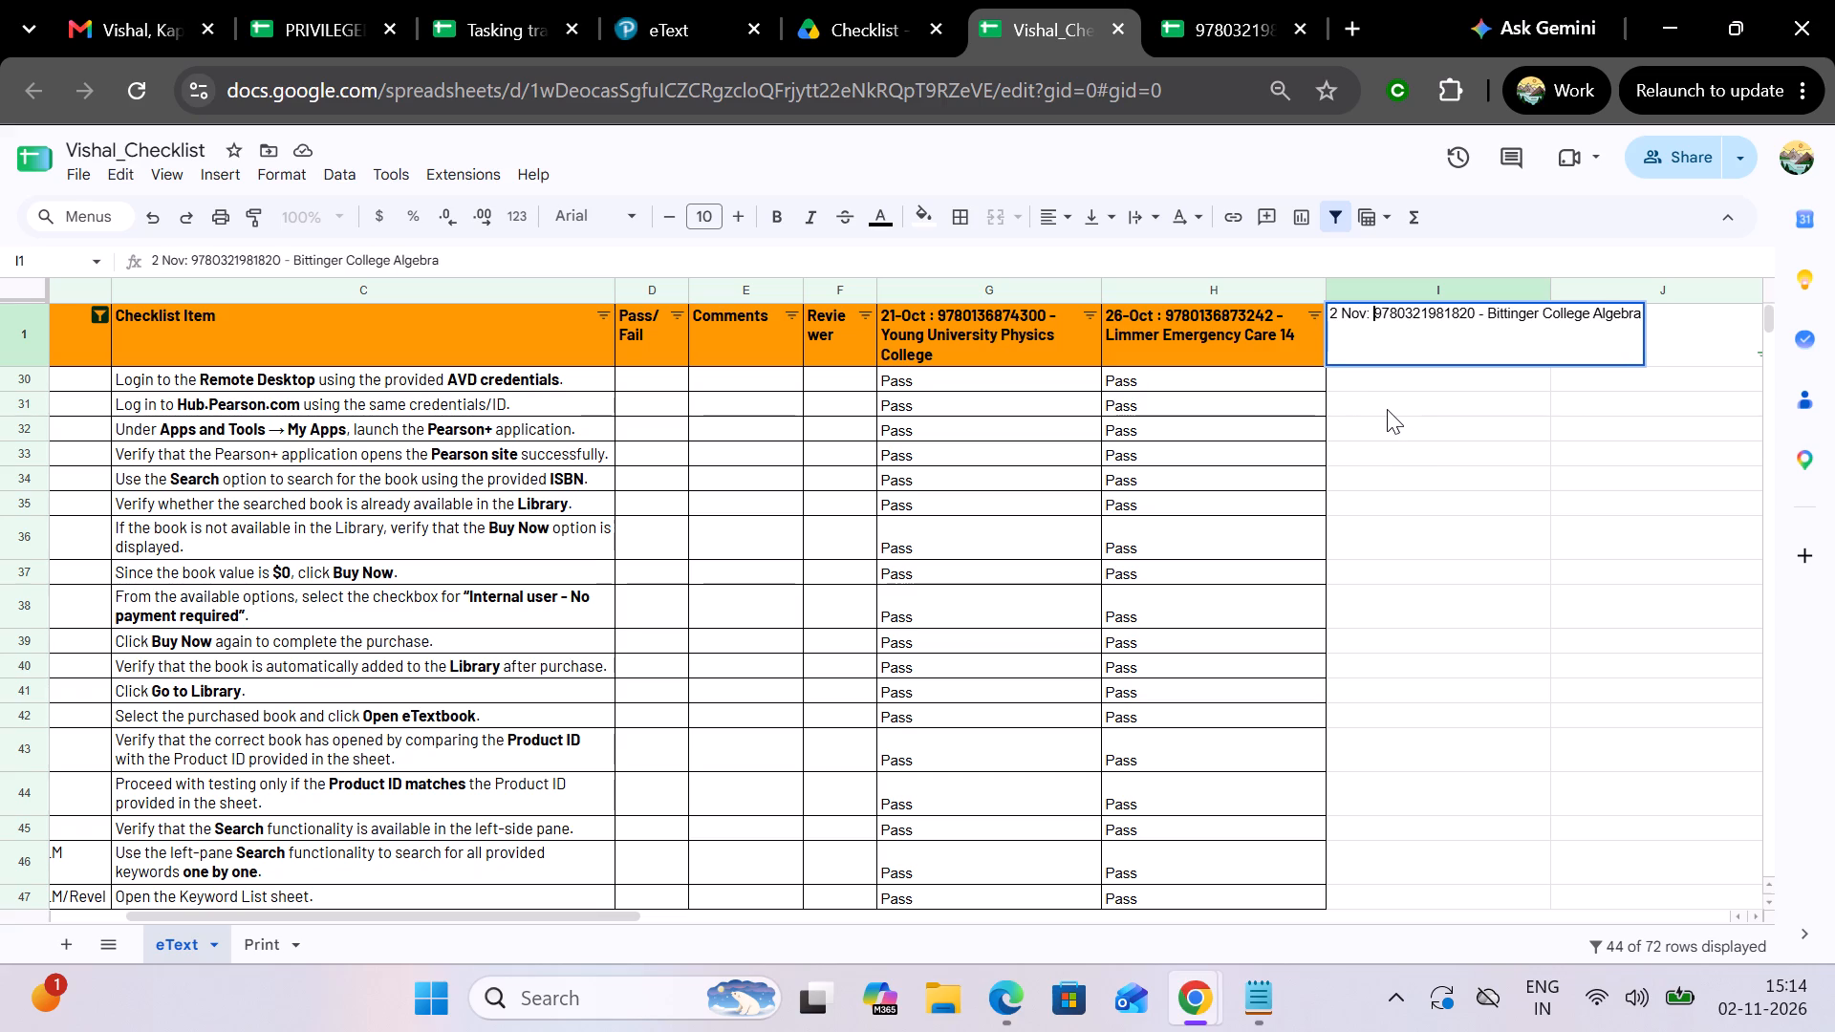
left_click(1385, 409)
left_click(1142, 336)
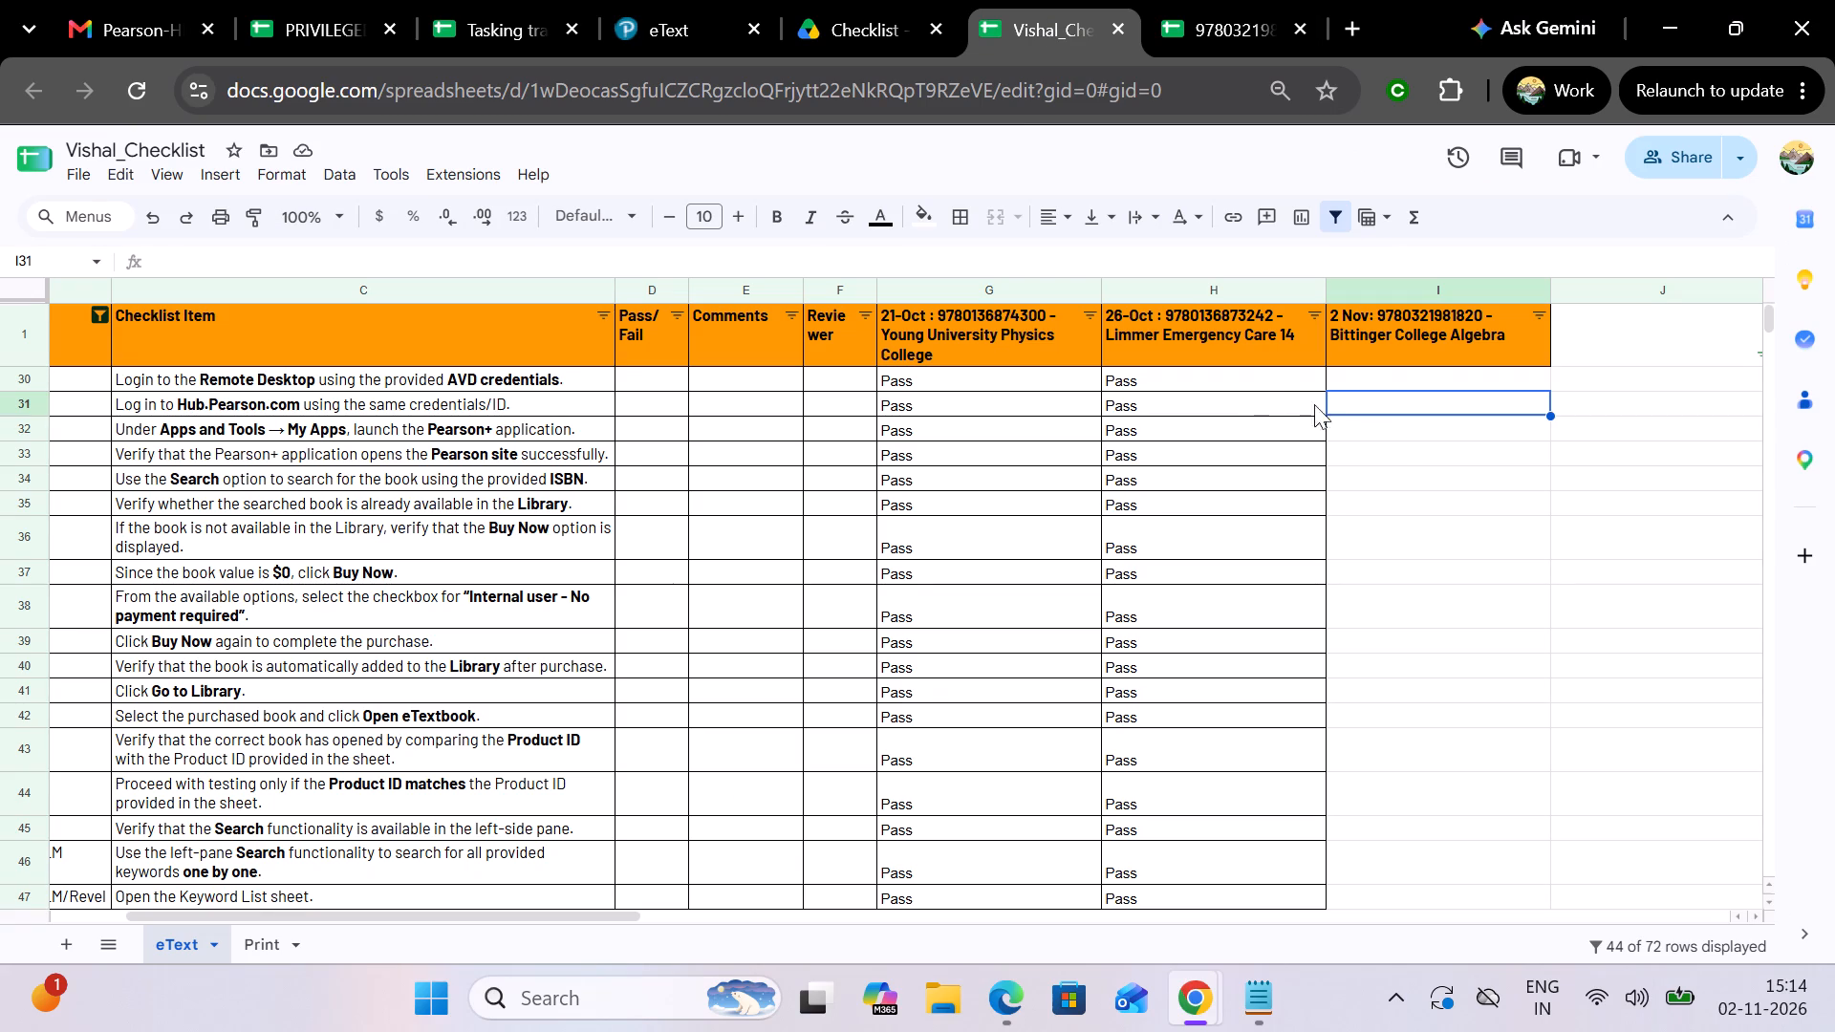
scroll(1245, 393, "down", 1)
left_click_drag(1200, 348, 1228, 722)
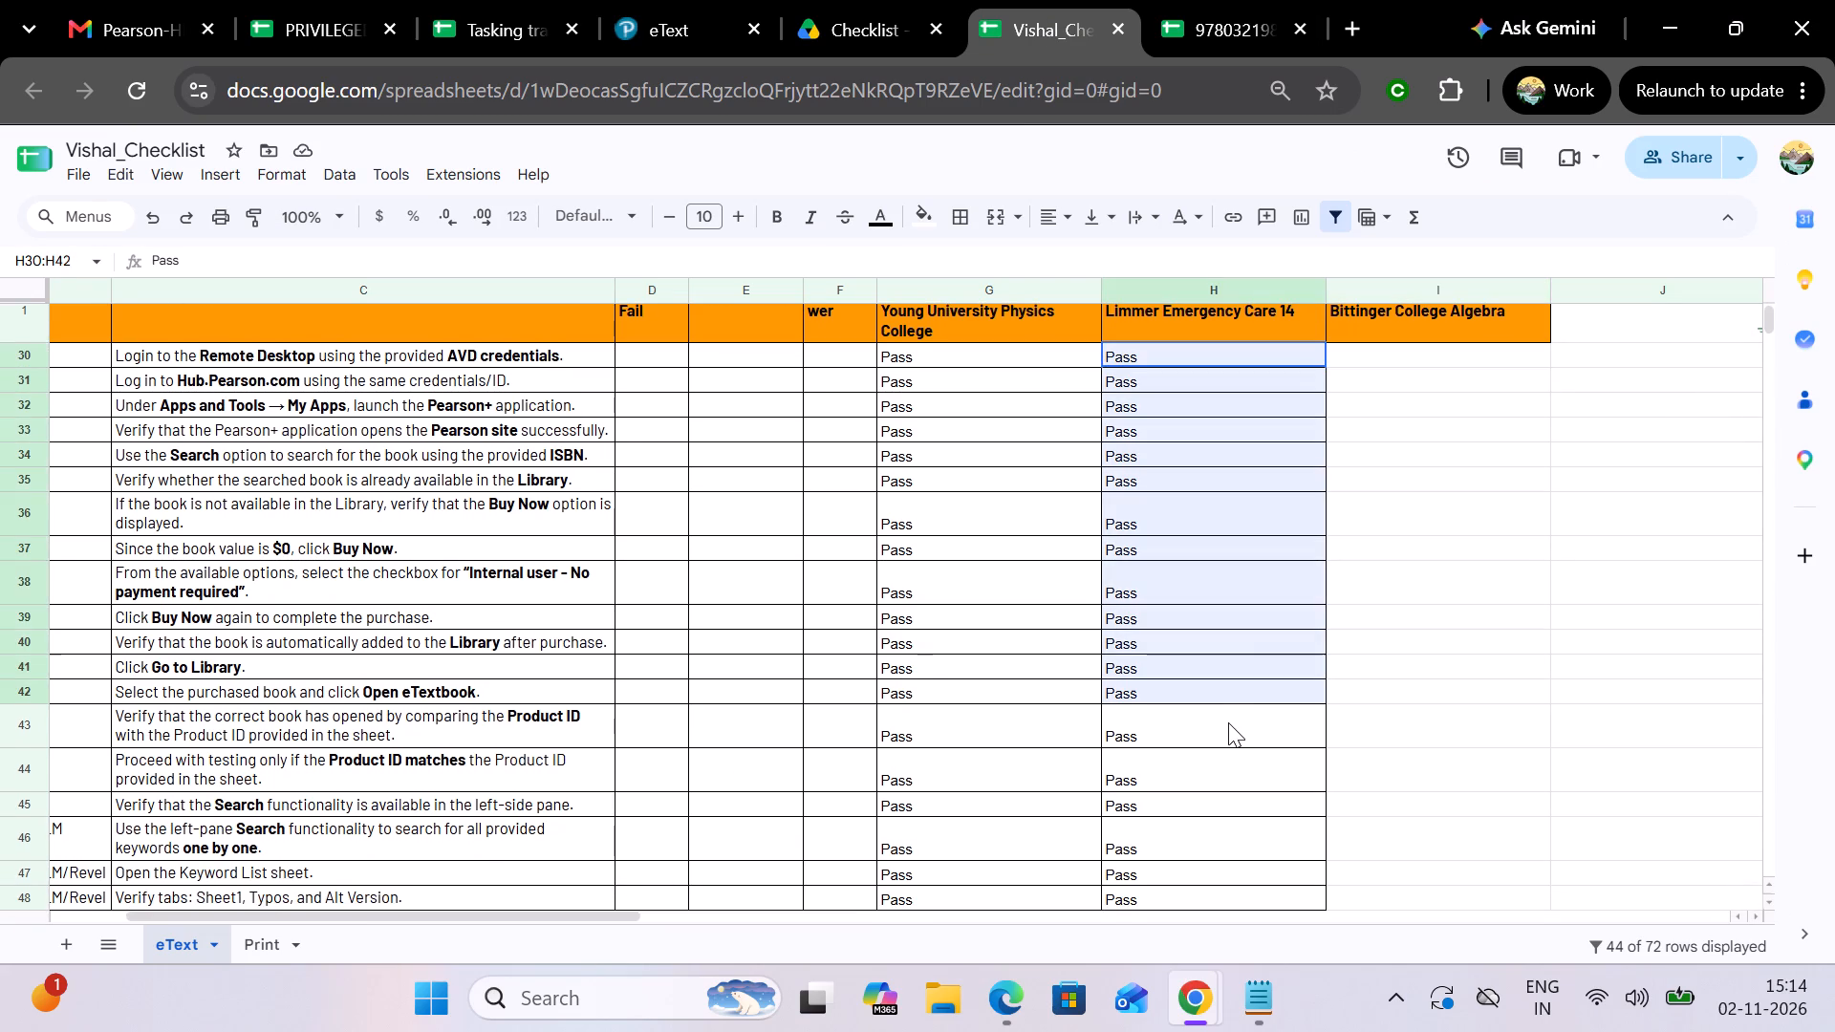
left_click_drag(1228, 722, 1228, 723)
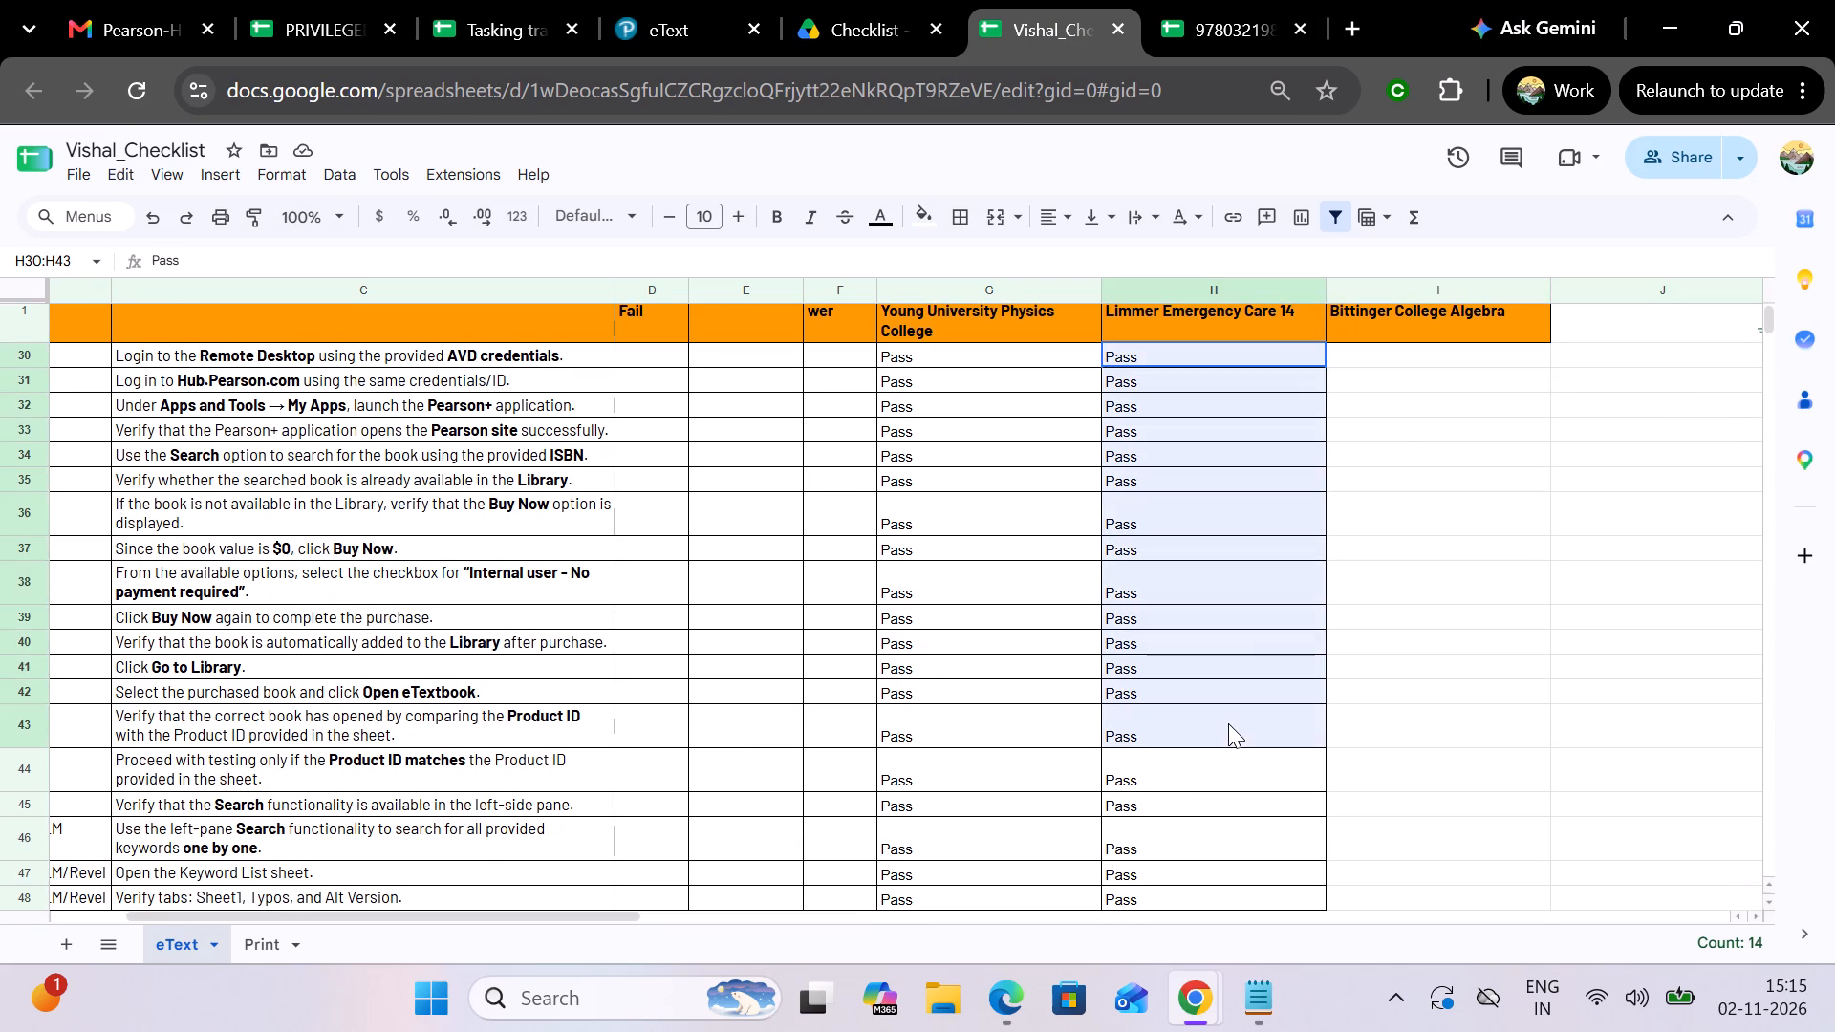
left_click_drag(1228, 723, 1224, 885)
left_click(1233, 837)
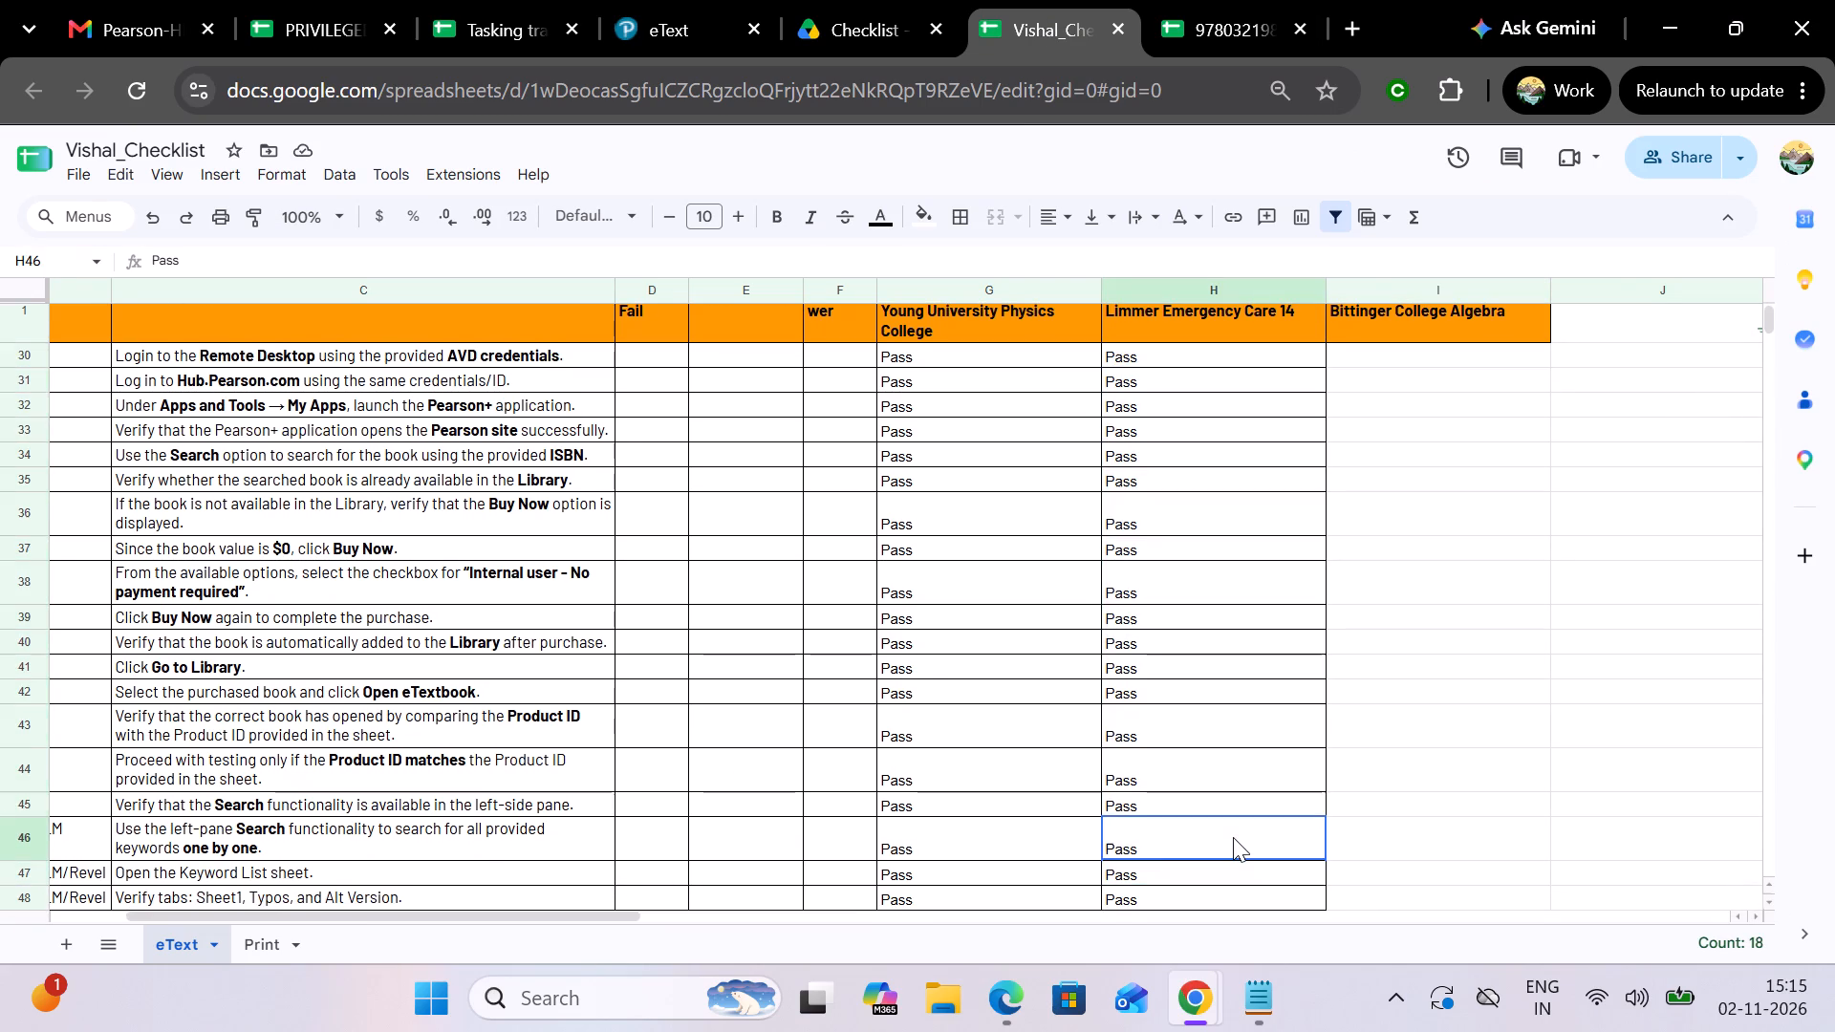
Review the product column and the checklist items from row 39 to row 59 of the eText checklist.
scroll(1233, 837, "down", 1)
scroll(1233, 837, "right", 1)
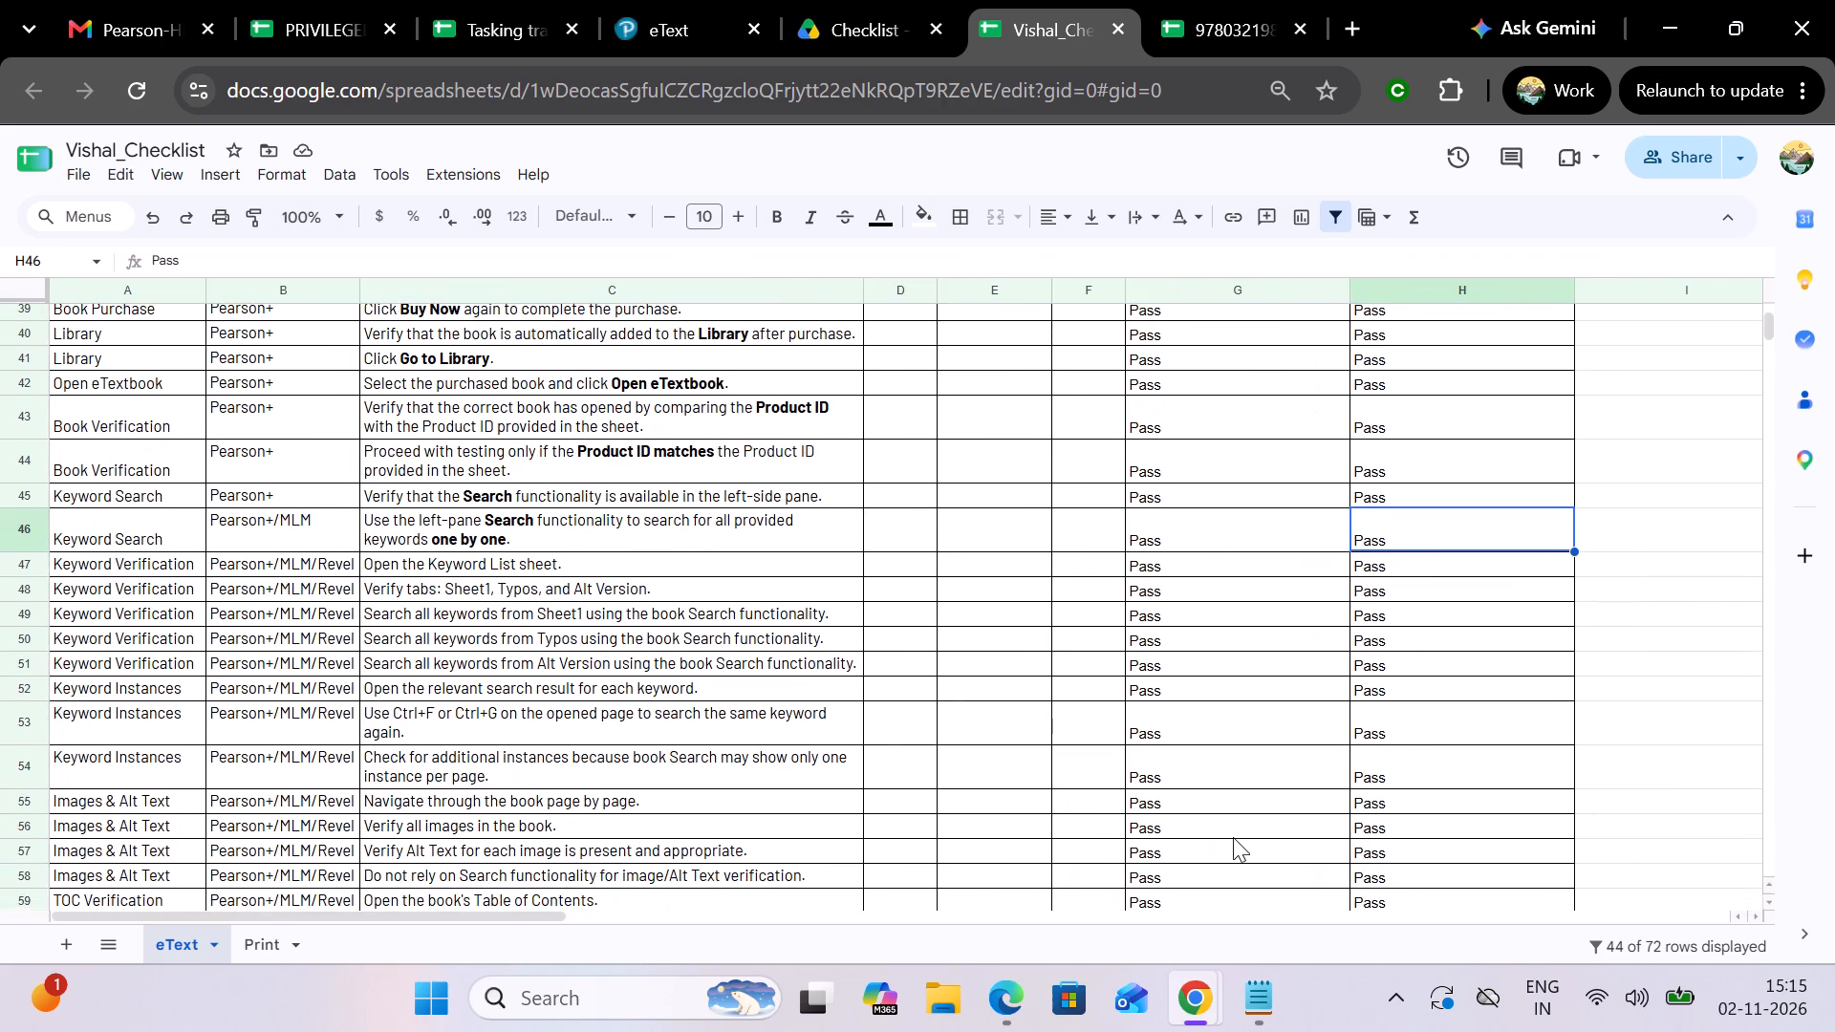
Exclude the Pearson+ value from the Platform column filter in the eText checklist.
scroll(1233, 837, "up", 4)
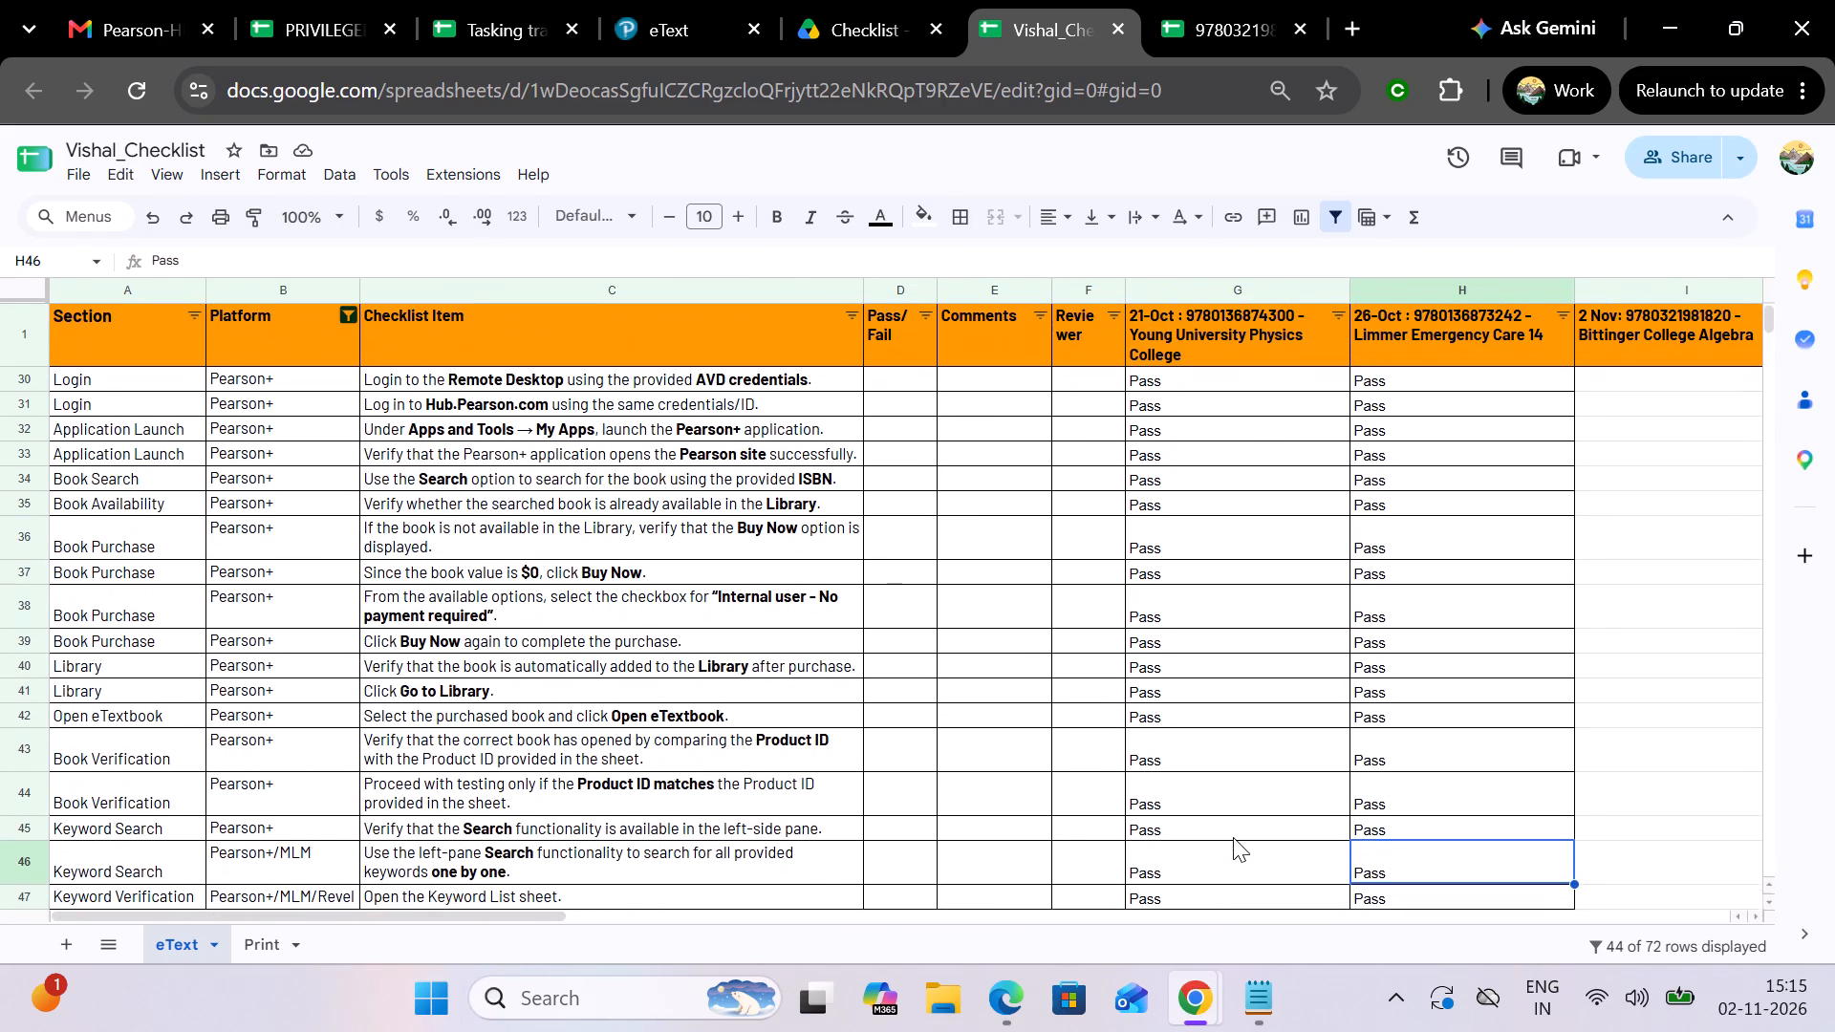
scroll(1233, 837, "up", 1)
left_click(348, 312)
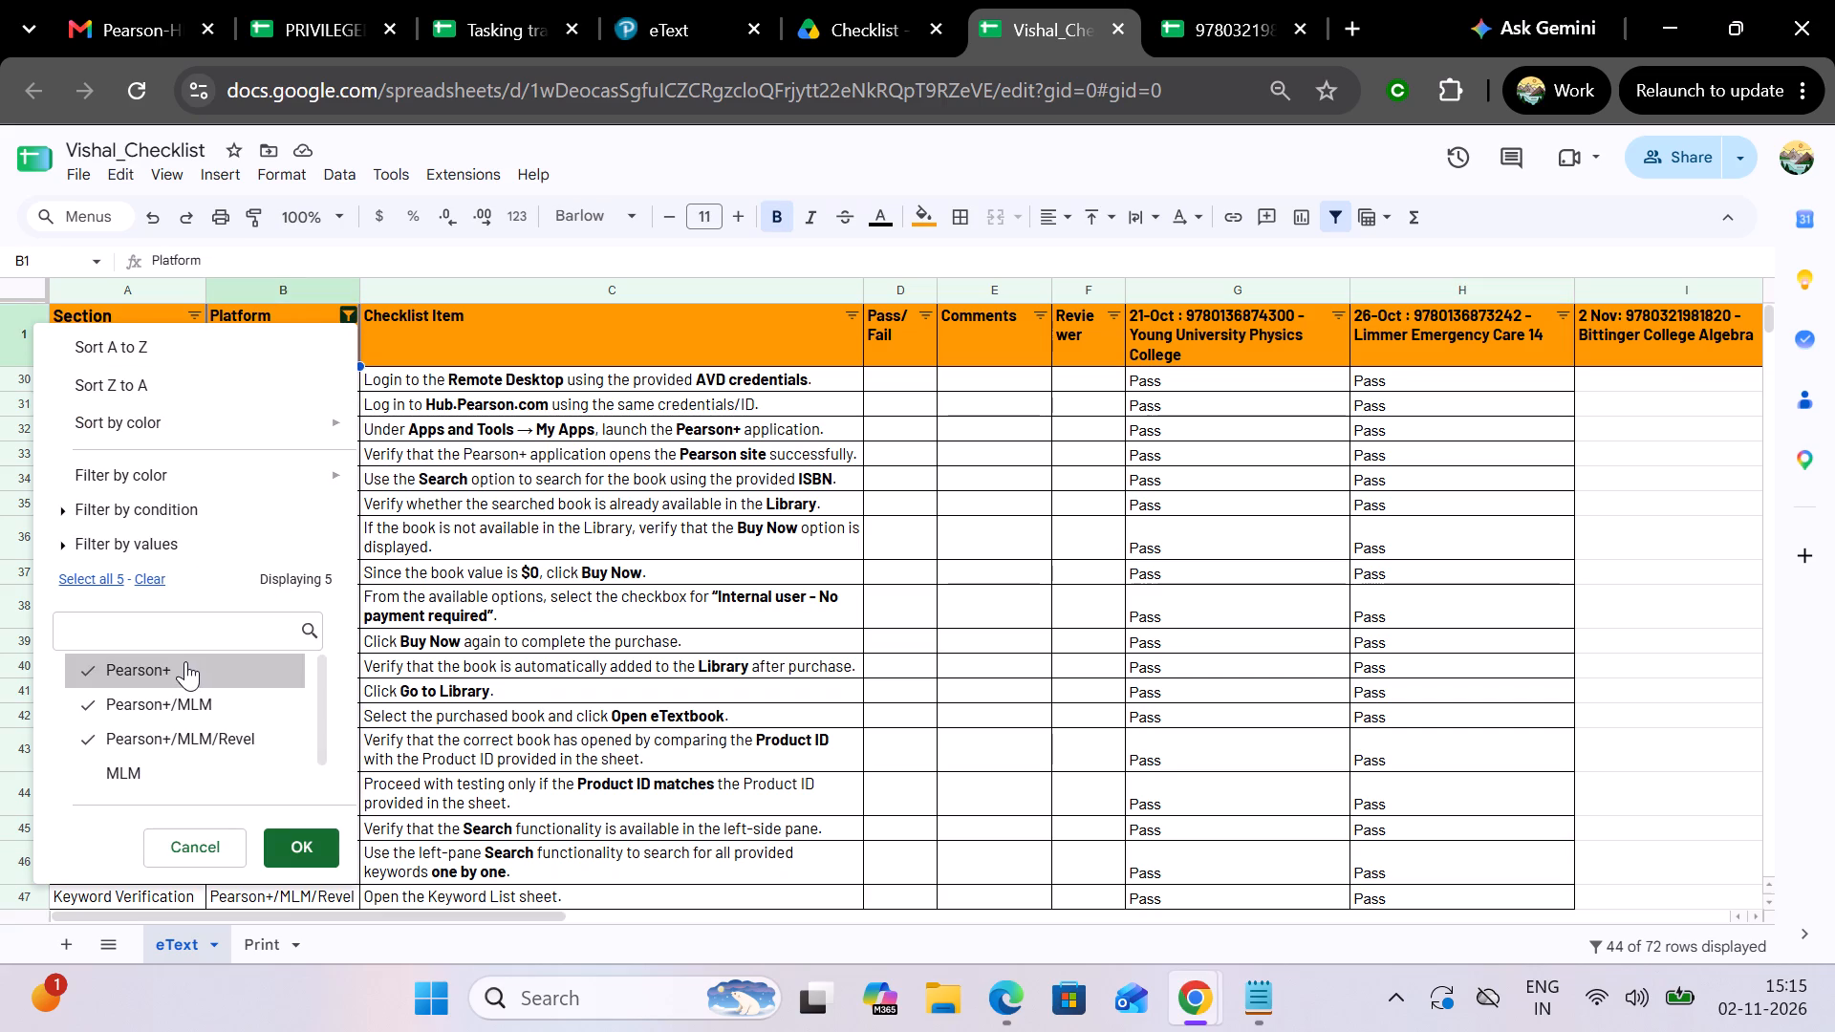
left_click(185, 661)
left_click(303, 833)
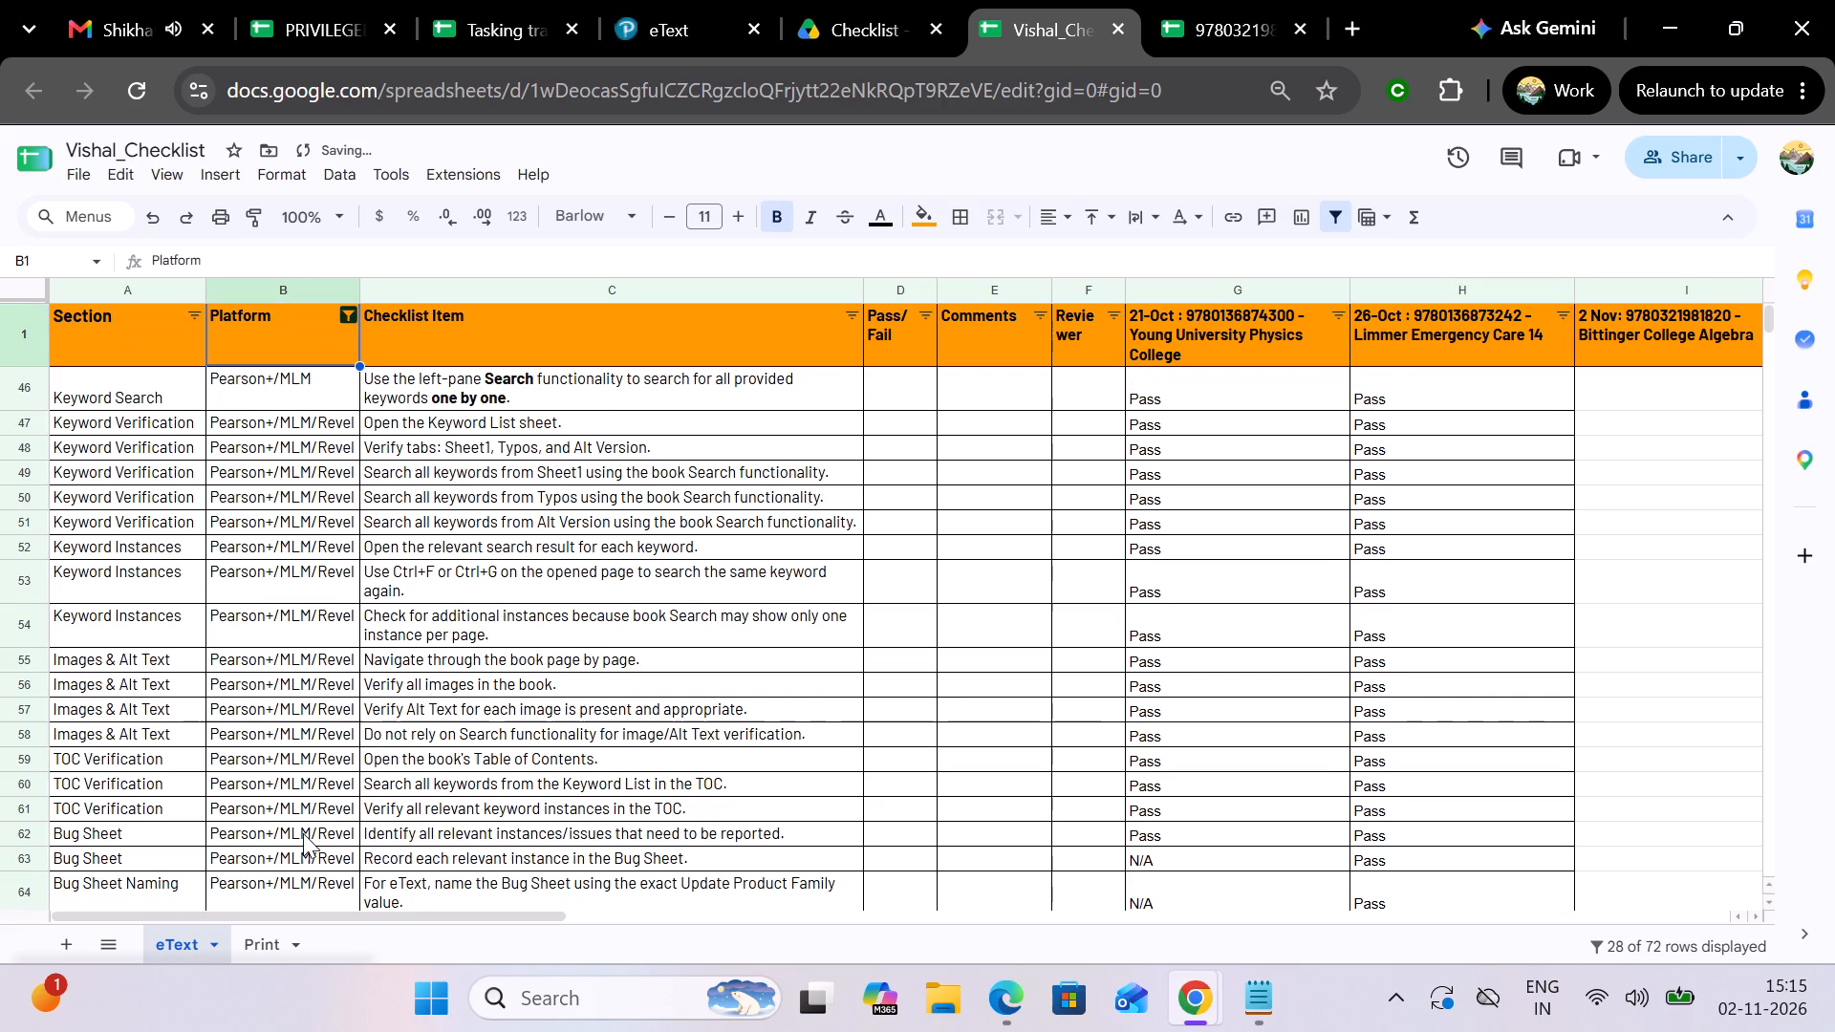
Apply all borders to the empty cells I46:I73 under the 2 Nov Bittinger College Algebra header.
scroll(538, 744, "up", 1)
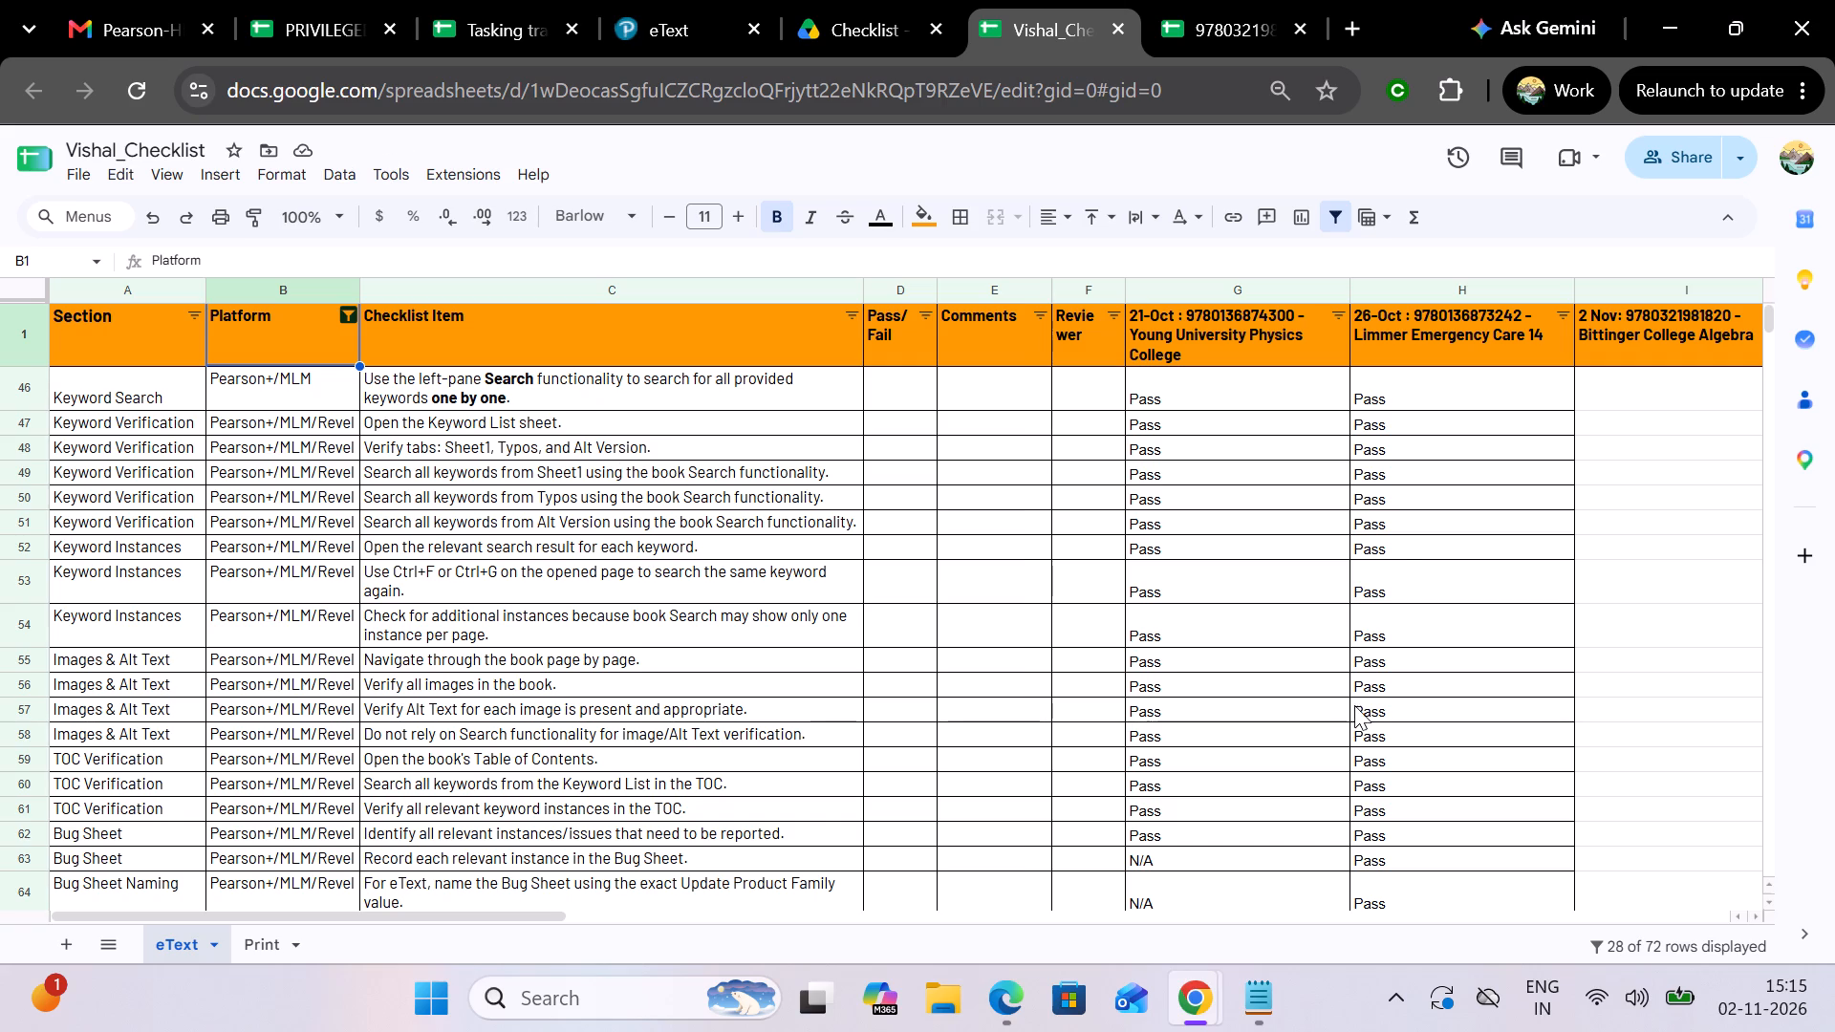
scroll(1400, 545, "left", 2)
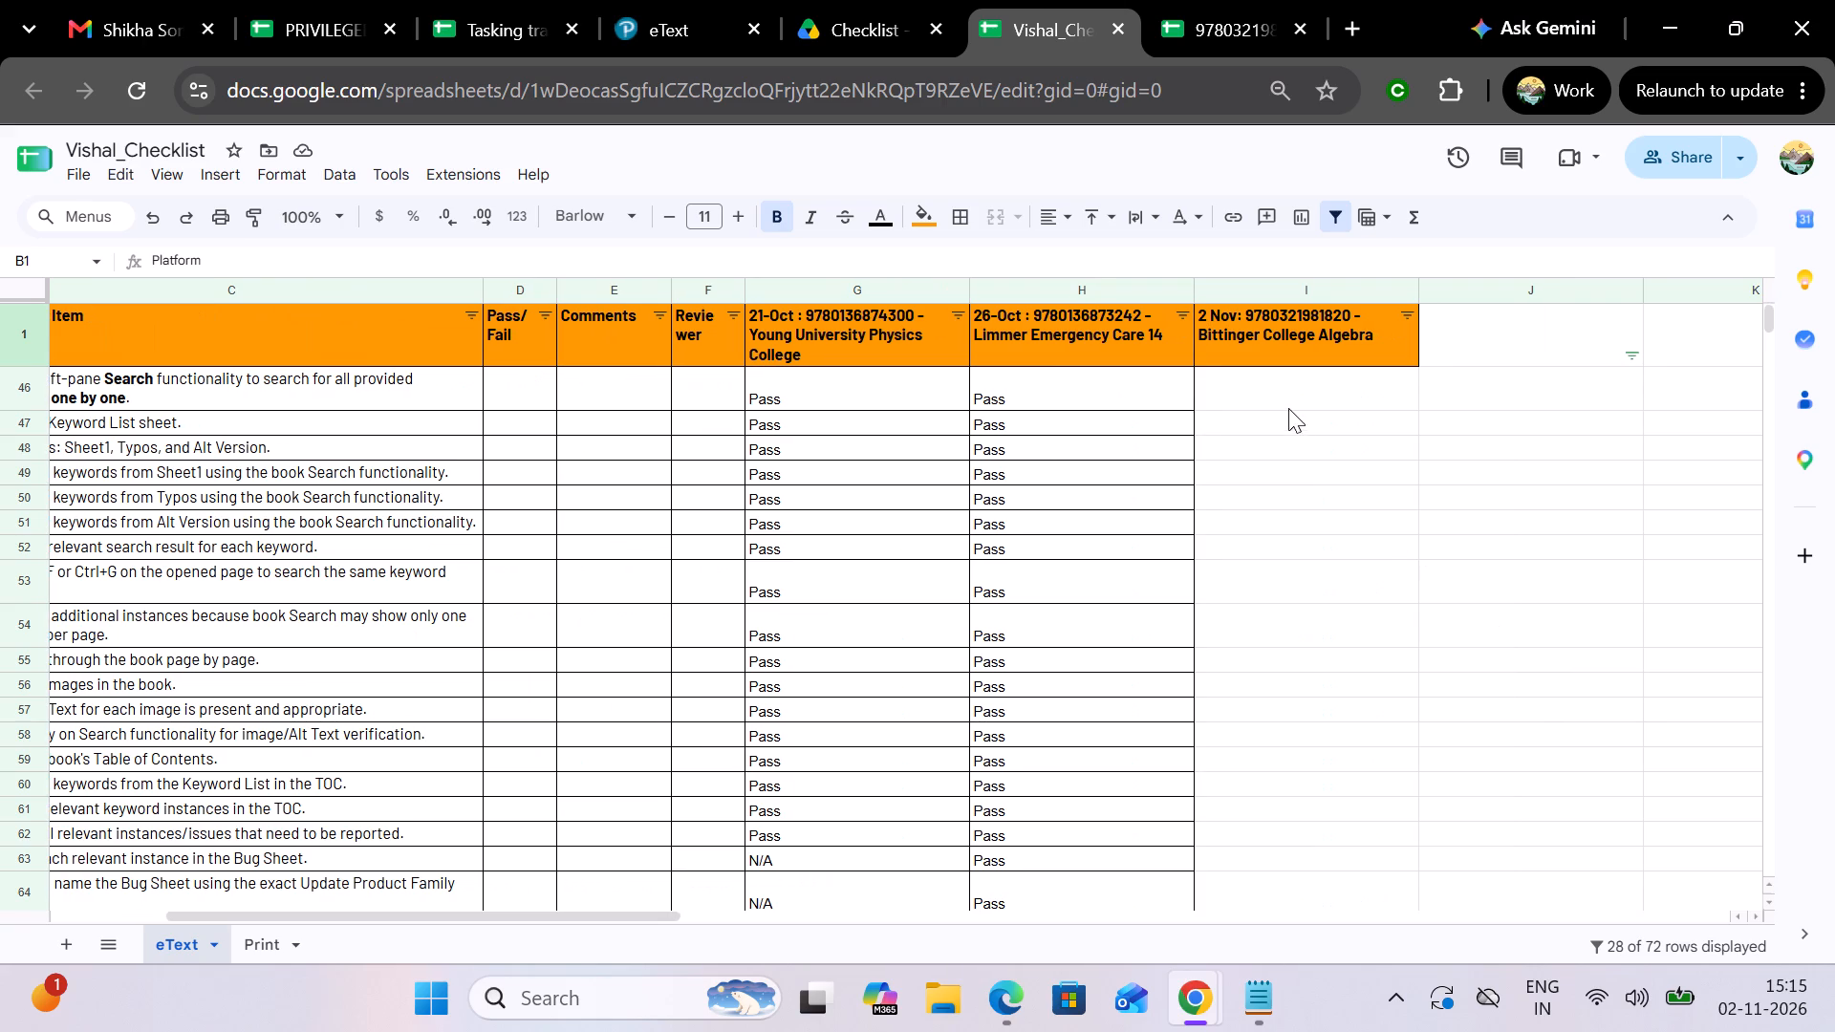
left_click_drag(1270, 390, 1317, 849)
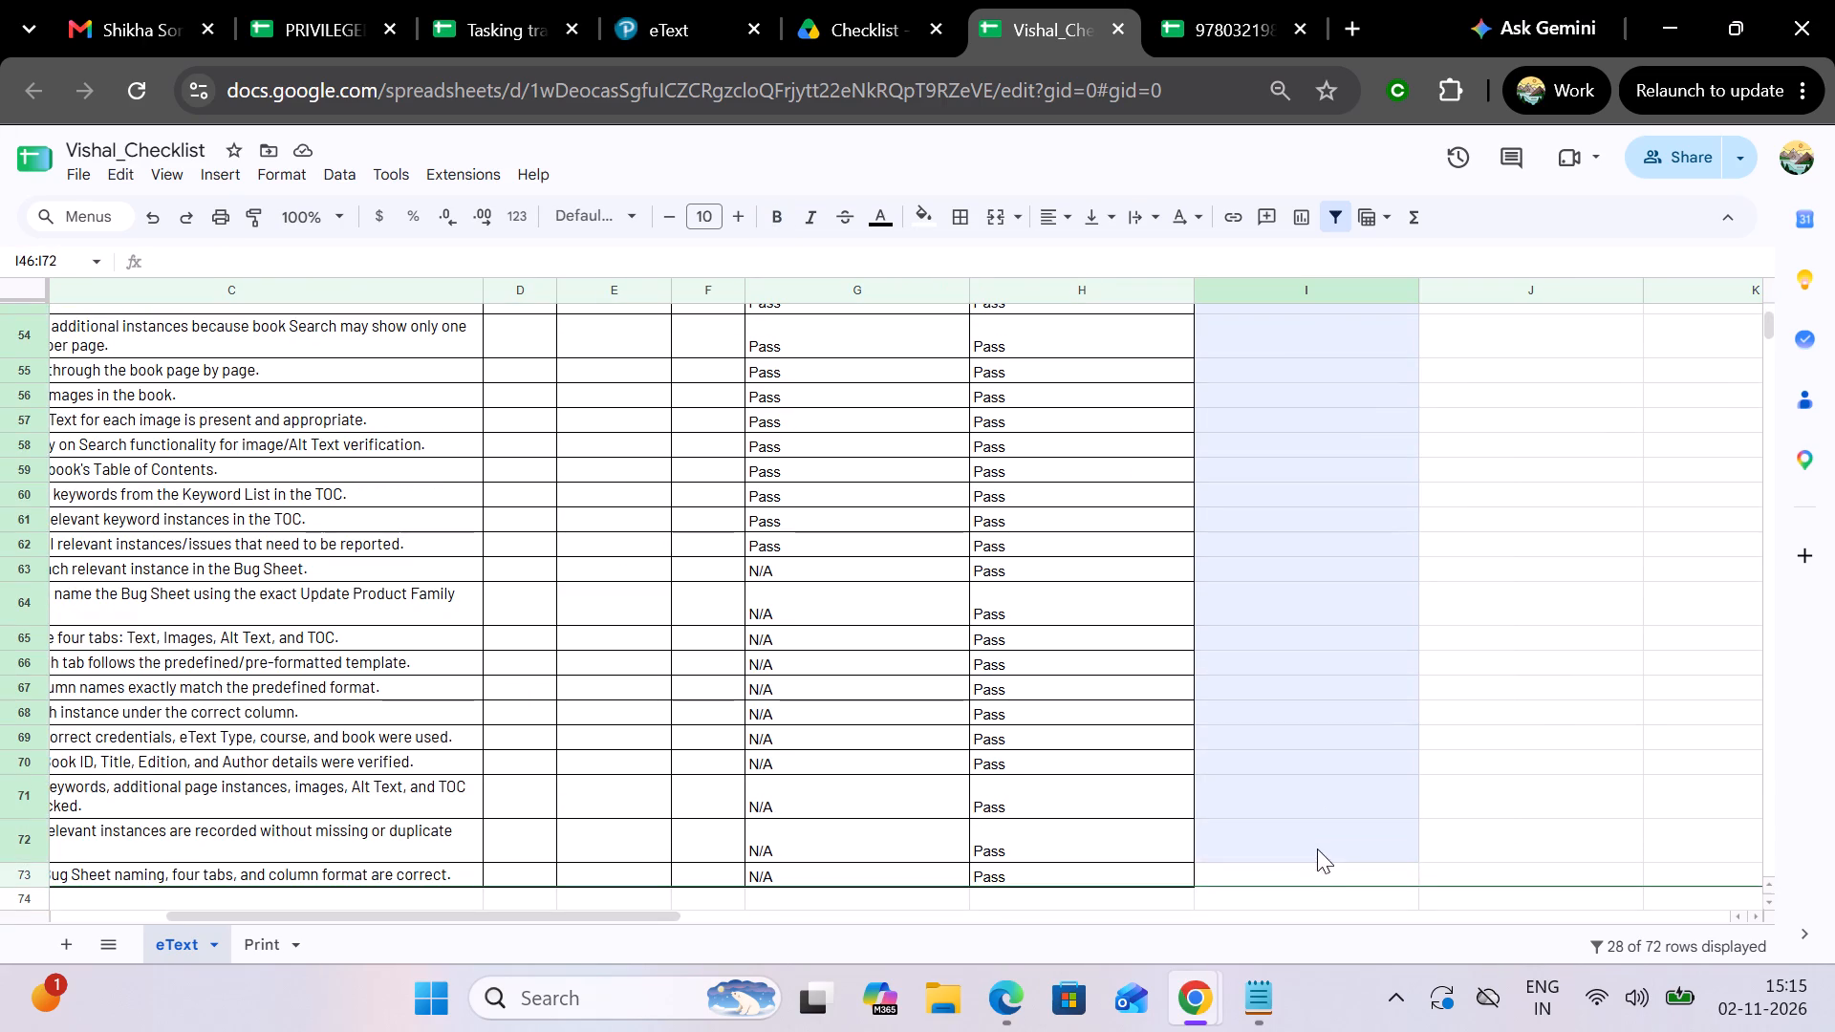
left_click_drag(1317, 849, 1316, 864)
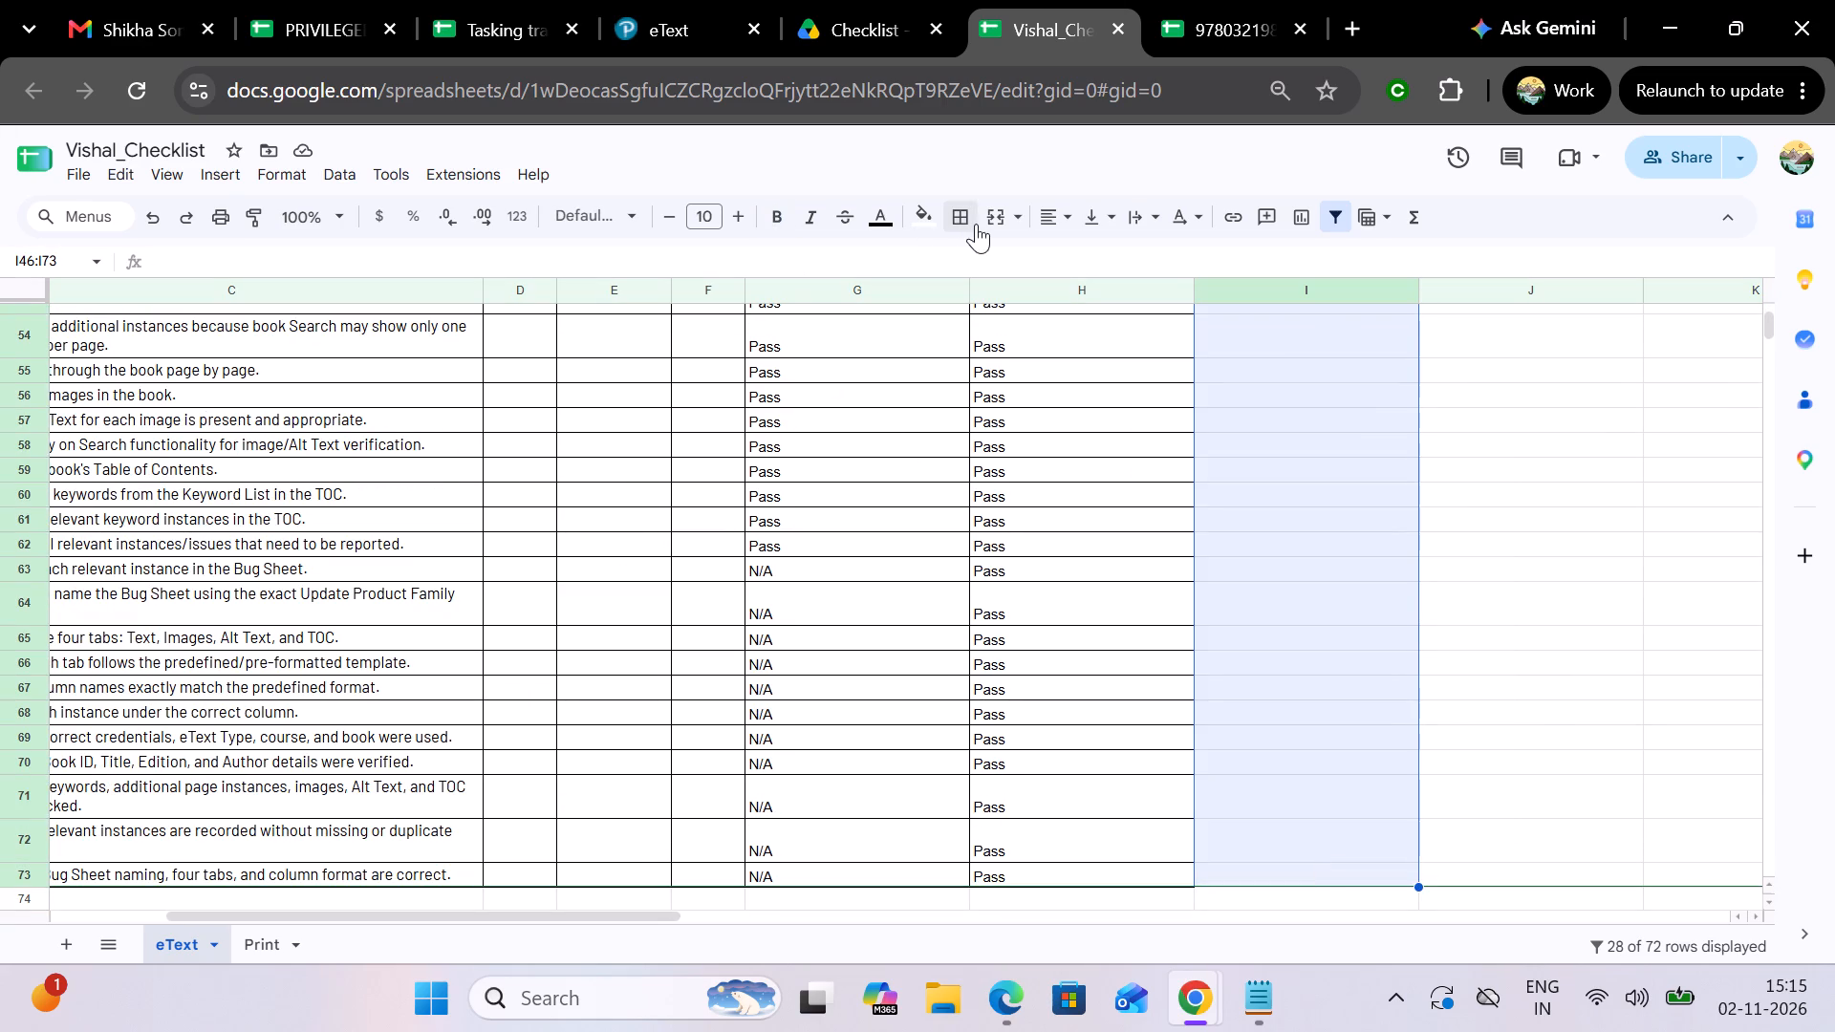
left_click(976, 224)
left_click(980, 269)
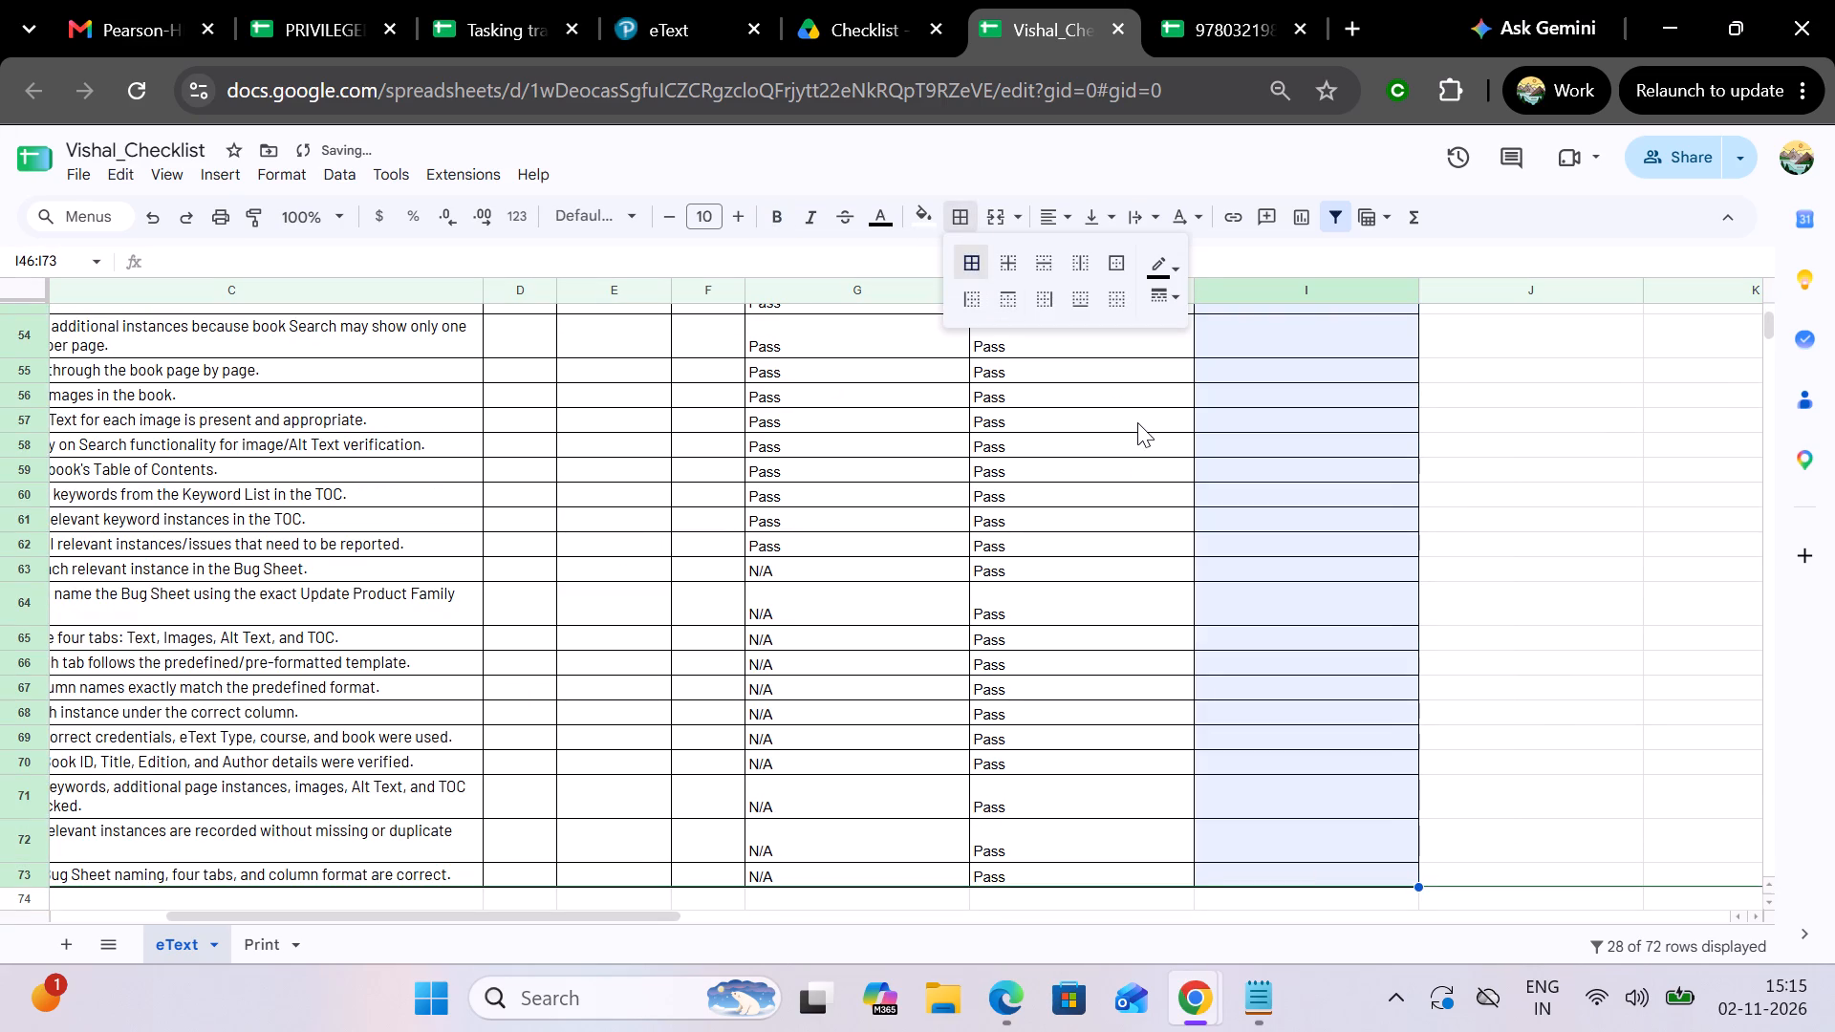
left_click(1137, 422)
Copy the Pass results in H46:H73 from the 26-Oct column into the 2 Nov column, starting at I46.
scroll(1137, 422, "up", 5)
left_click(1271, 402)
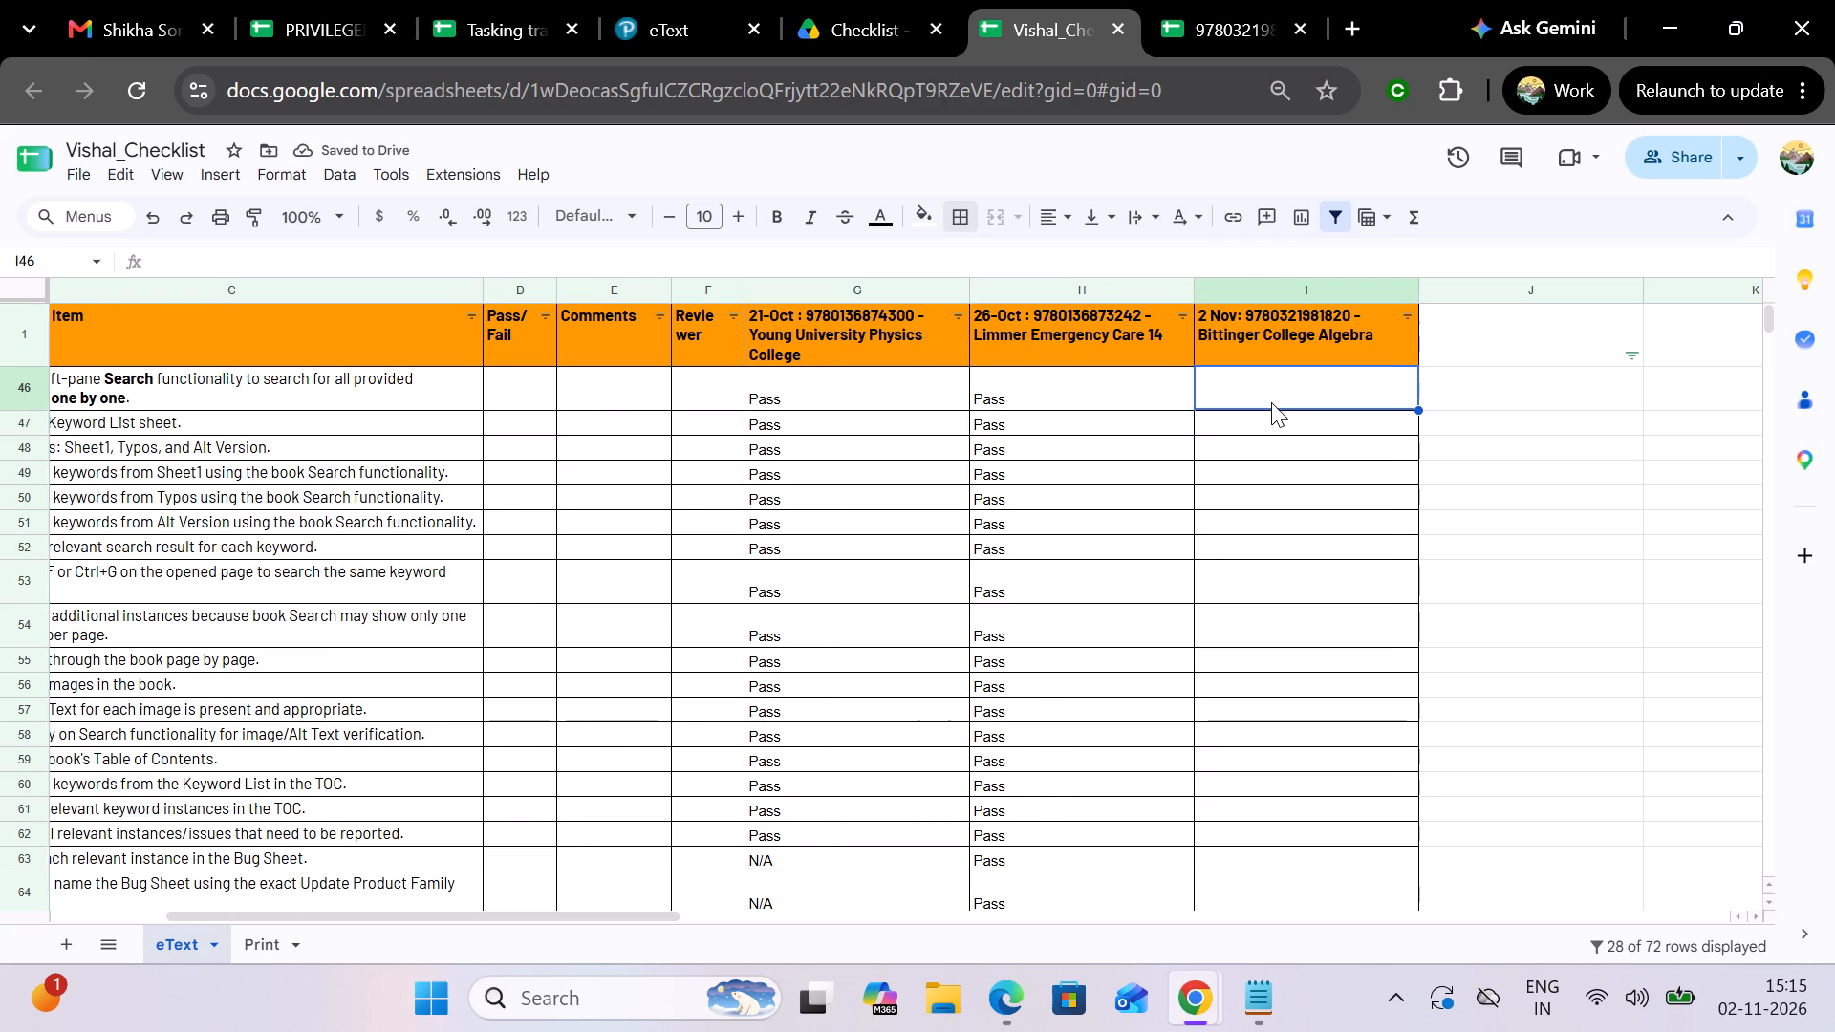
scroll(1271, 402, "right", 1)
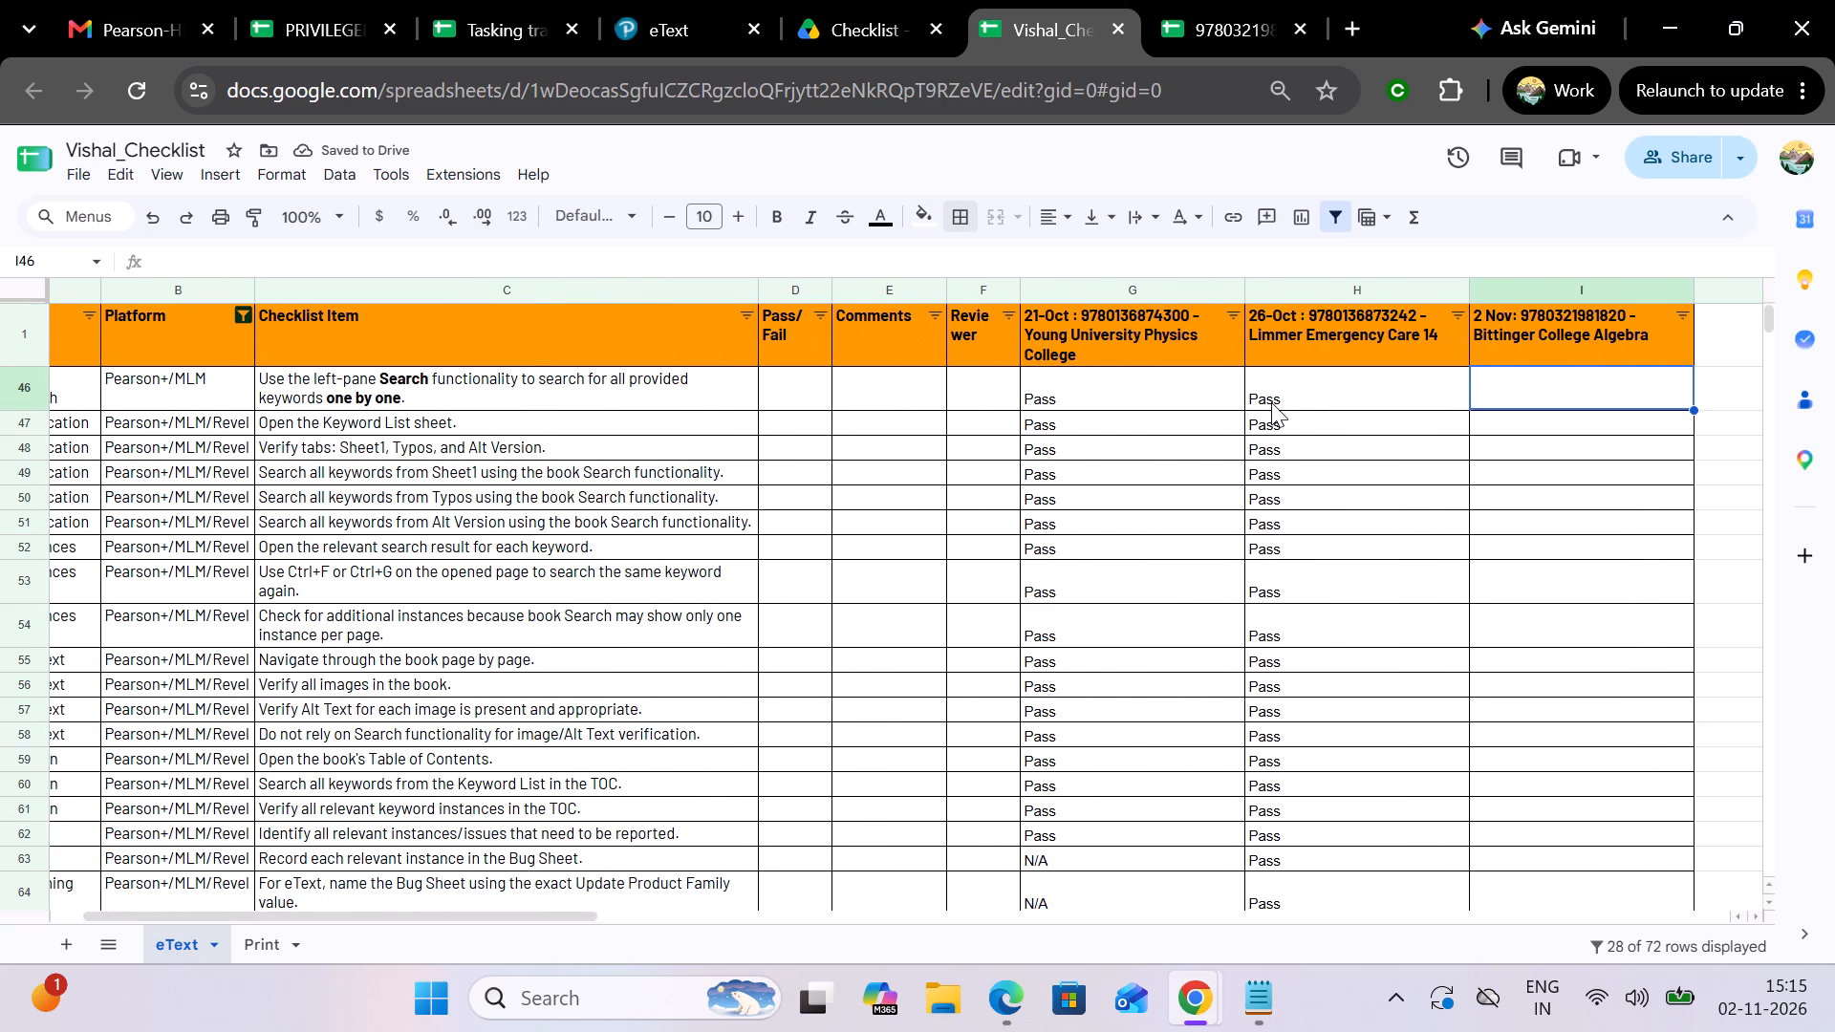
scroll(1271, 402, "right", 1)
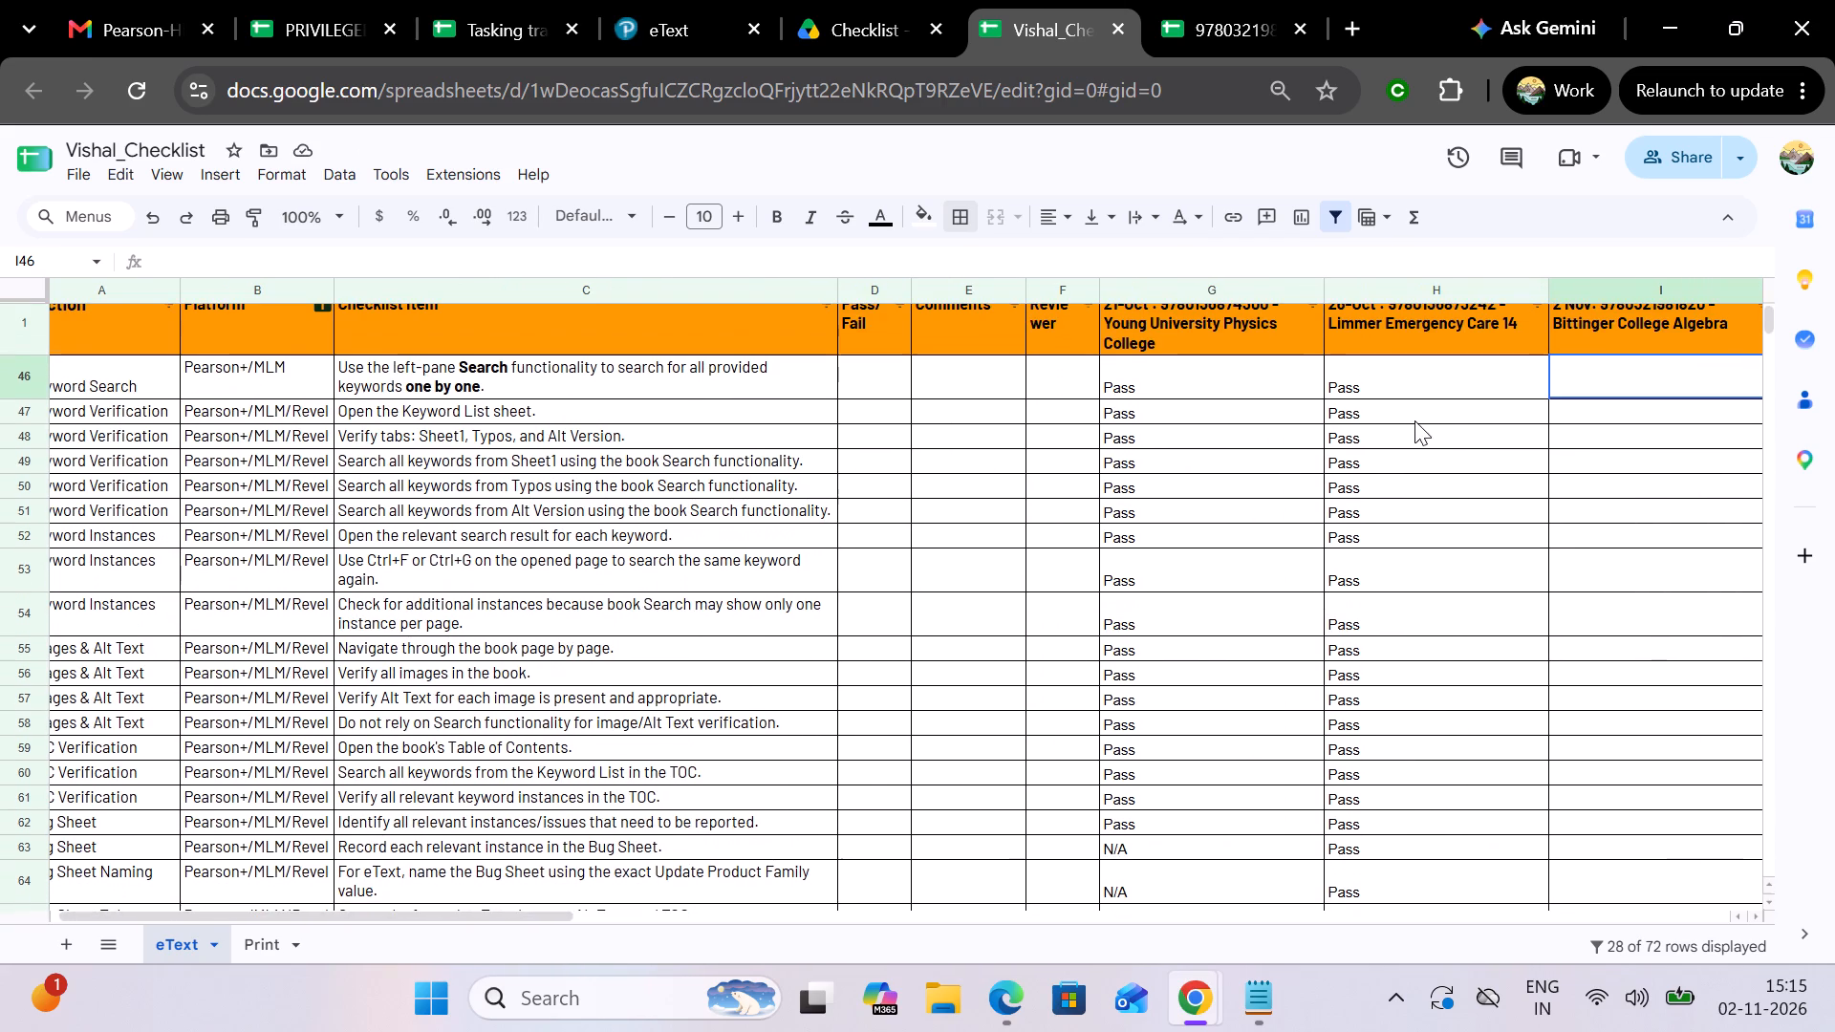
left_click_drag(1389, 387, 1407, 782)
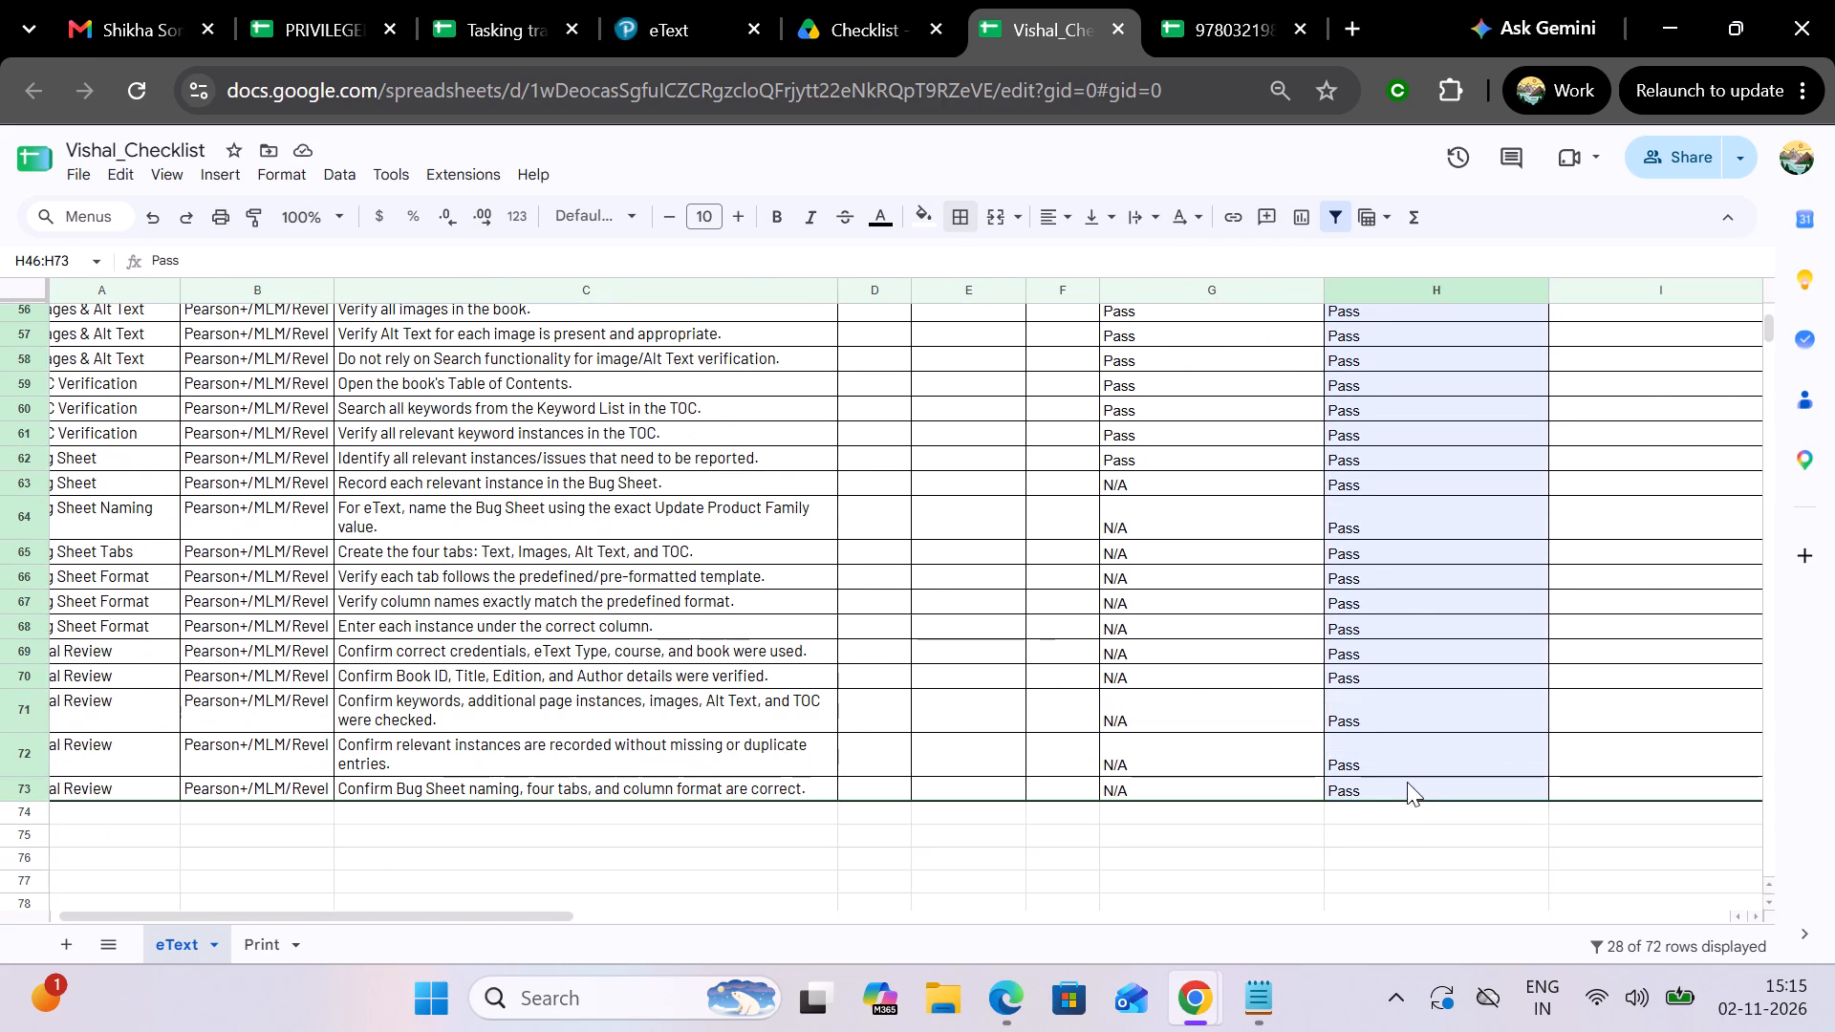
left_click_drag(1407, 782, 1406, 785)
key("ctrl+c")
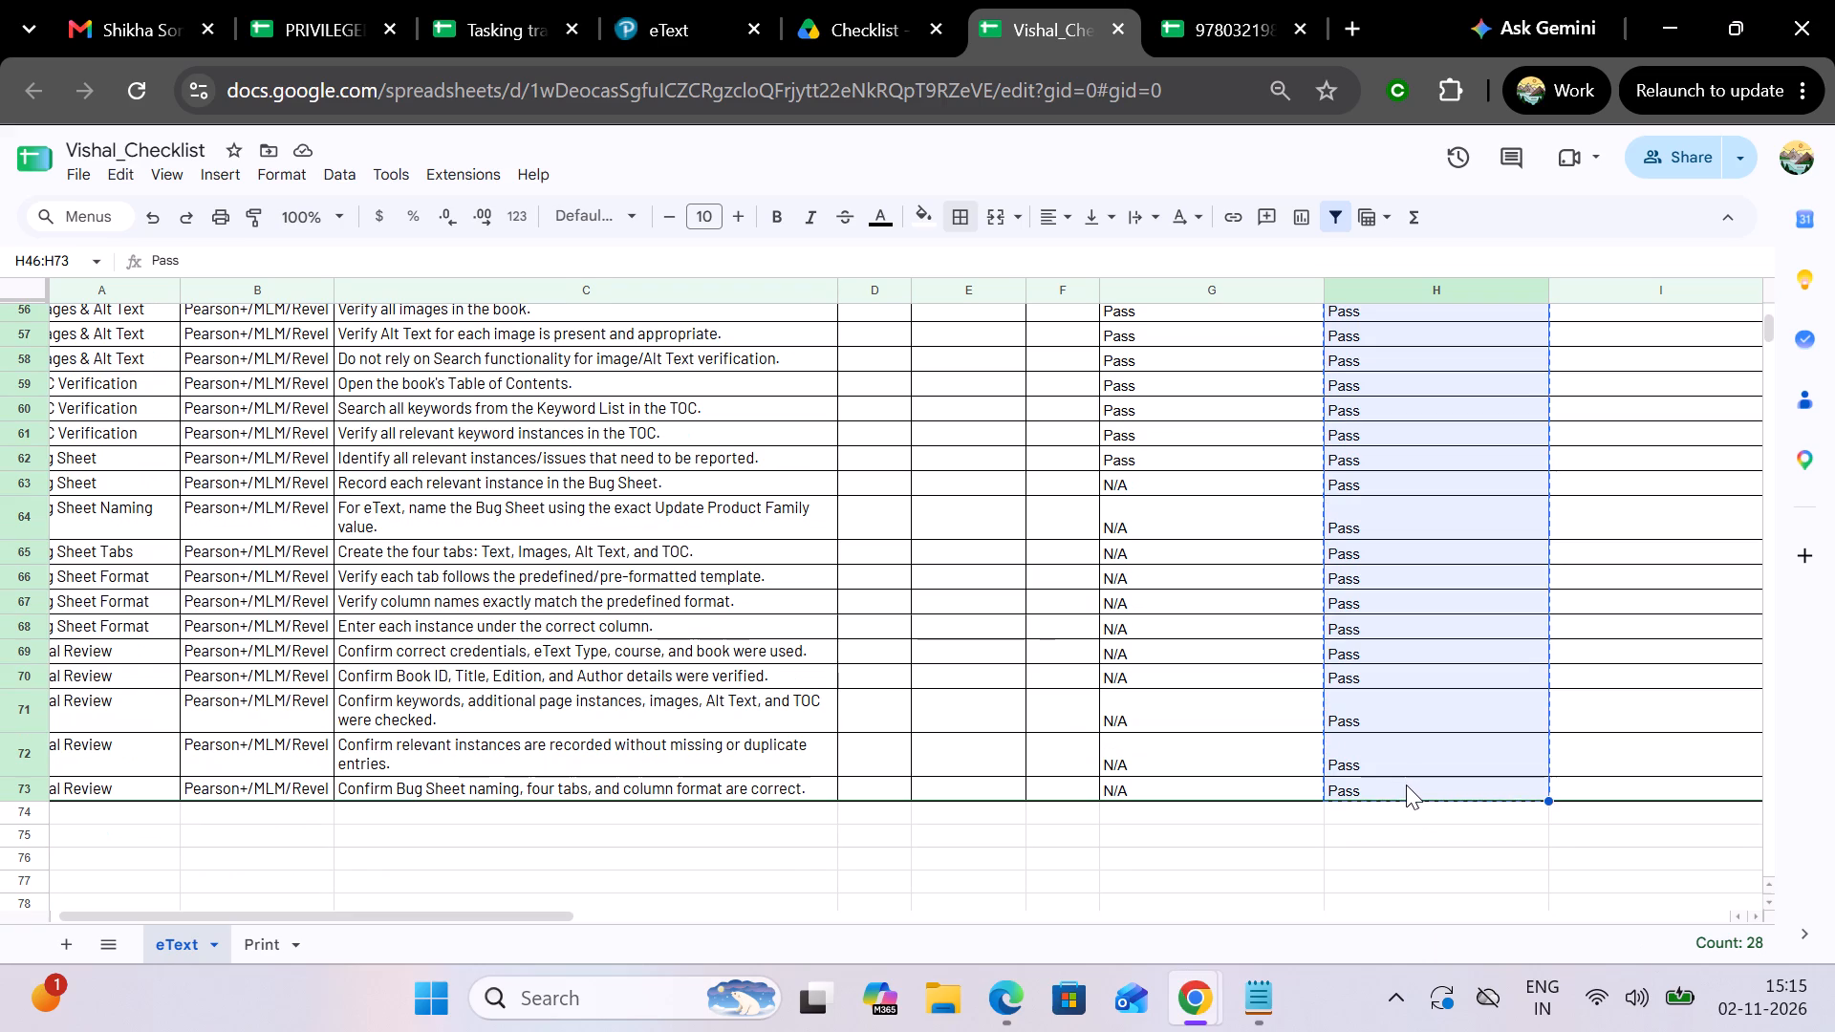
scroll(1406, 785, "up", 6)
left_click(1181, 396)
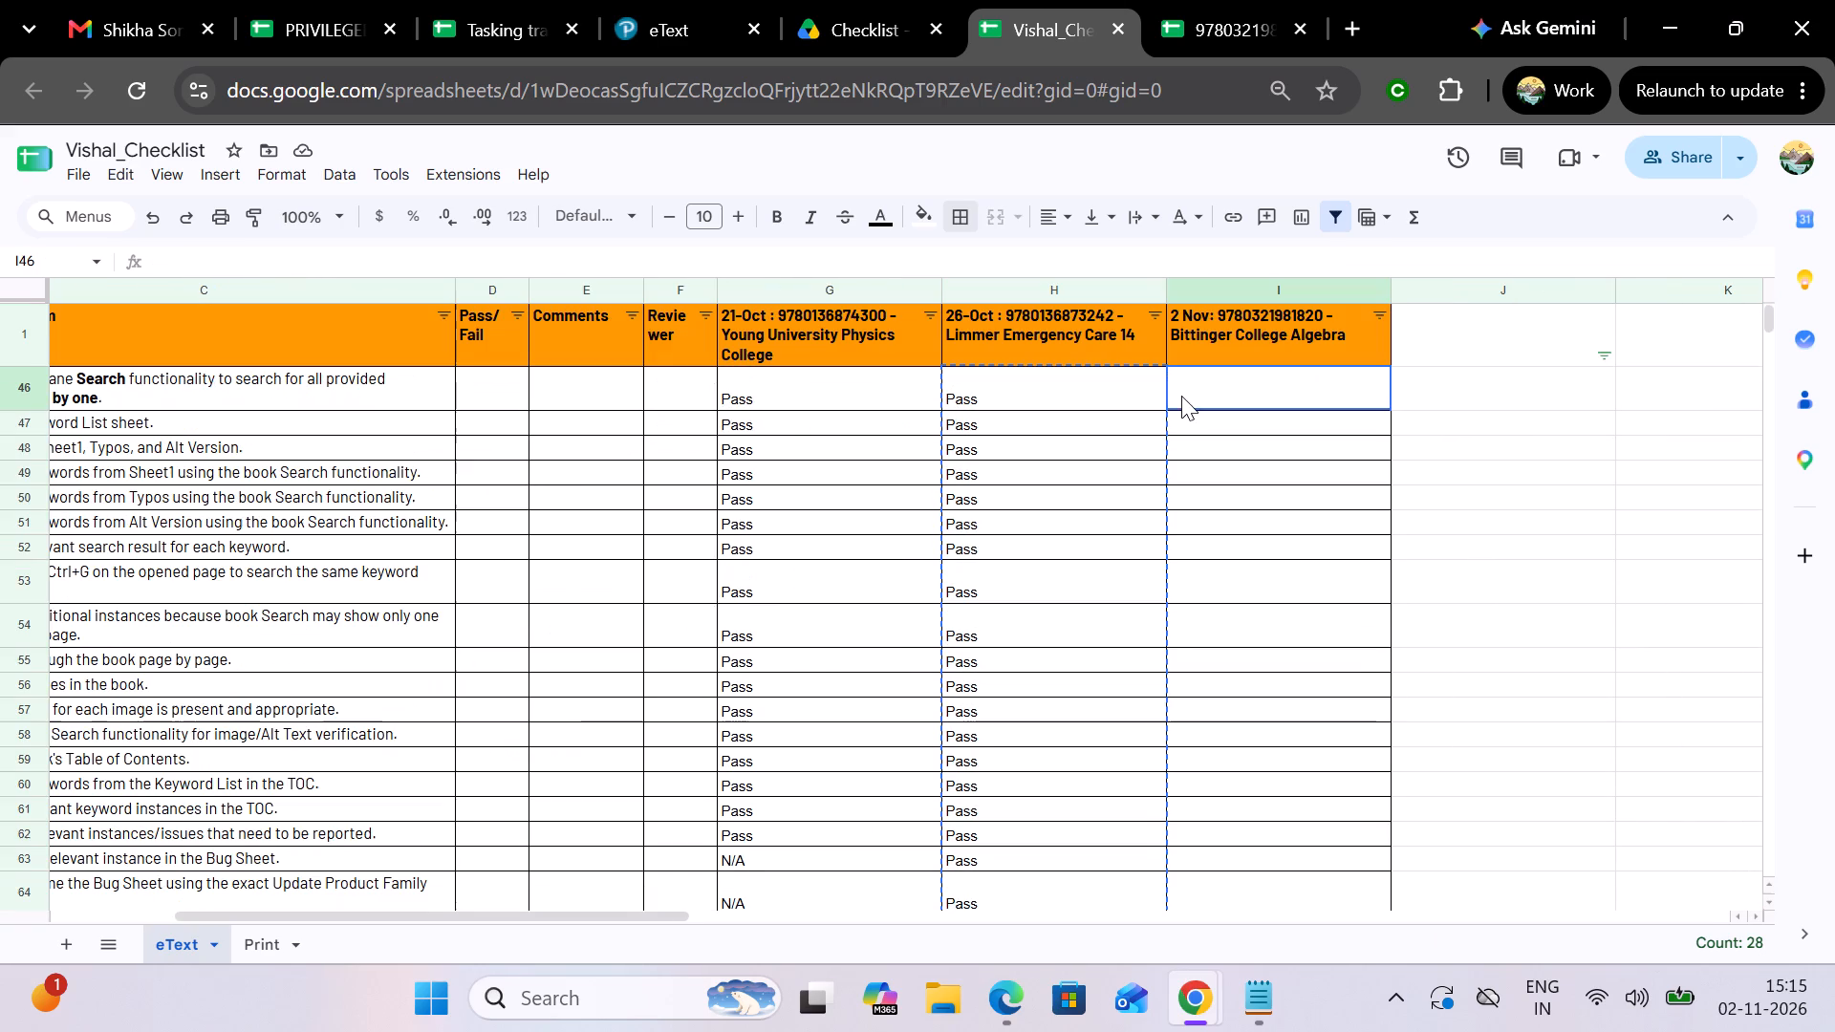
key("ctrl+v")
left_click(1400, 478)
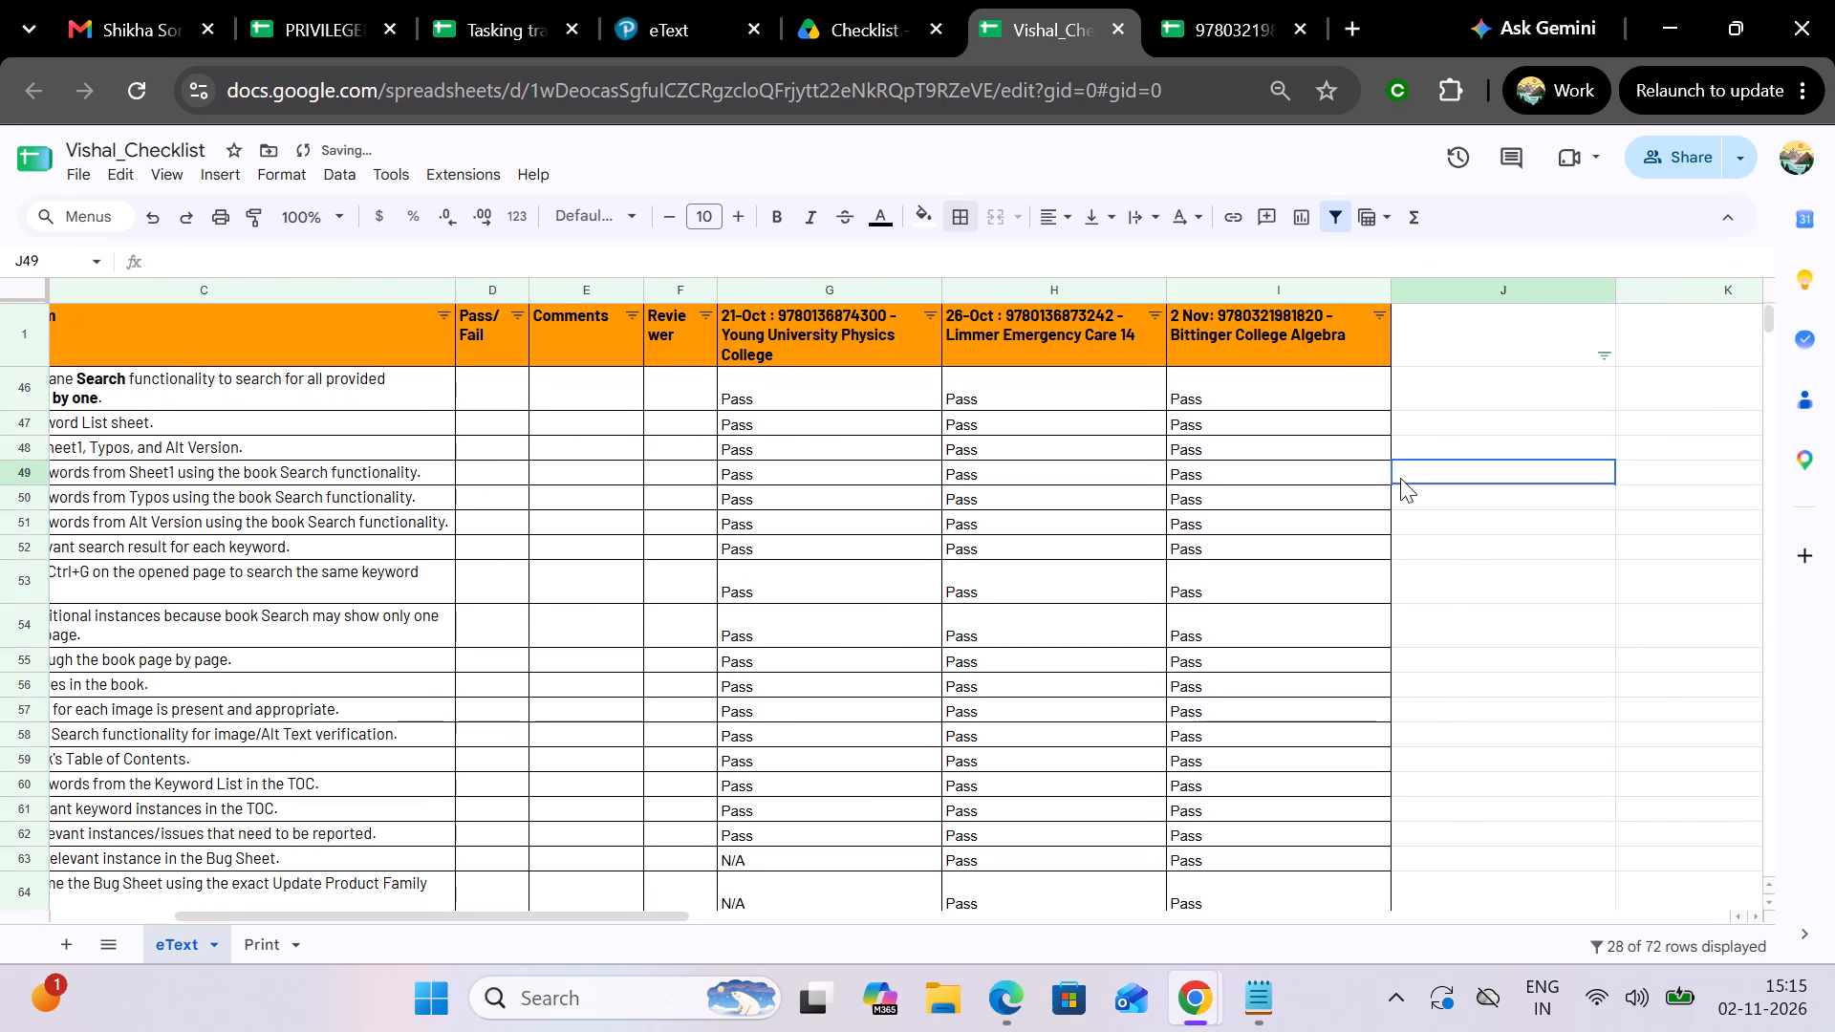
scroll(1400, 478, "down", 3)
scroll(1400, 478, "up", 6)
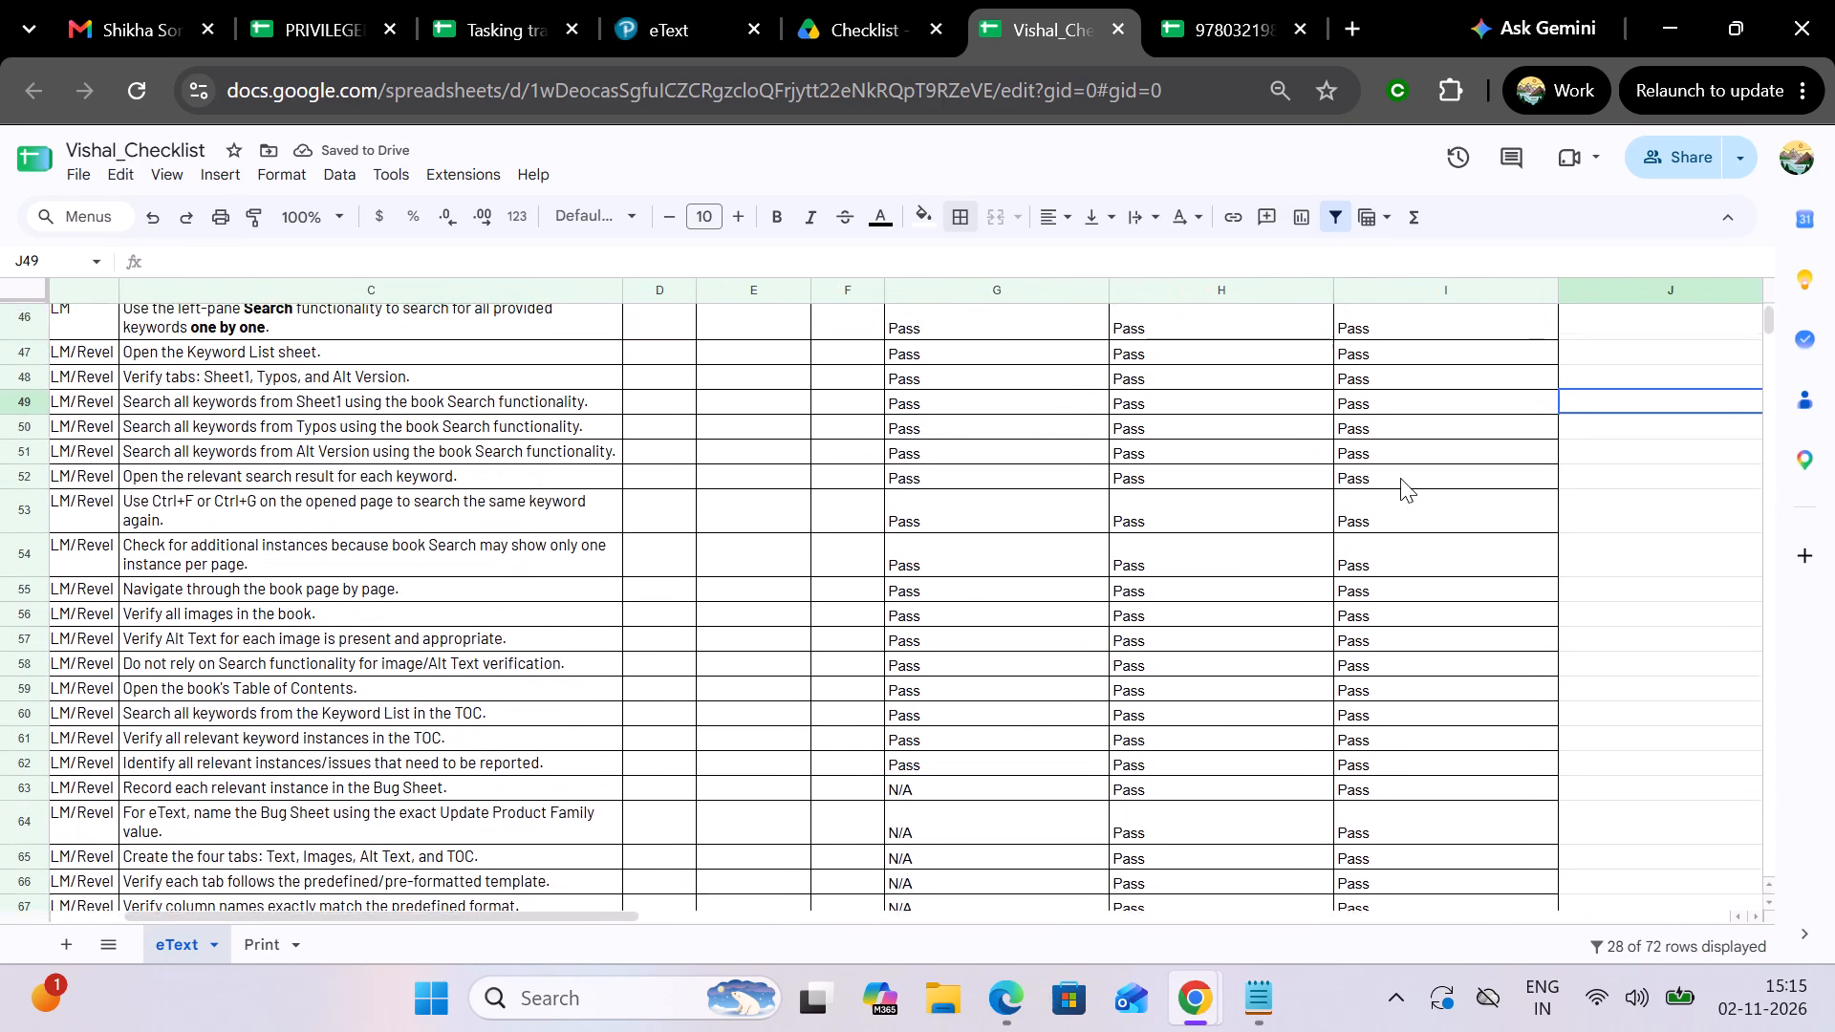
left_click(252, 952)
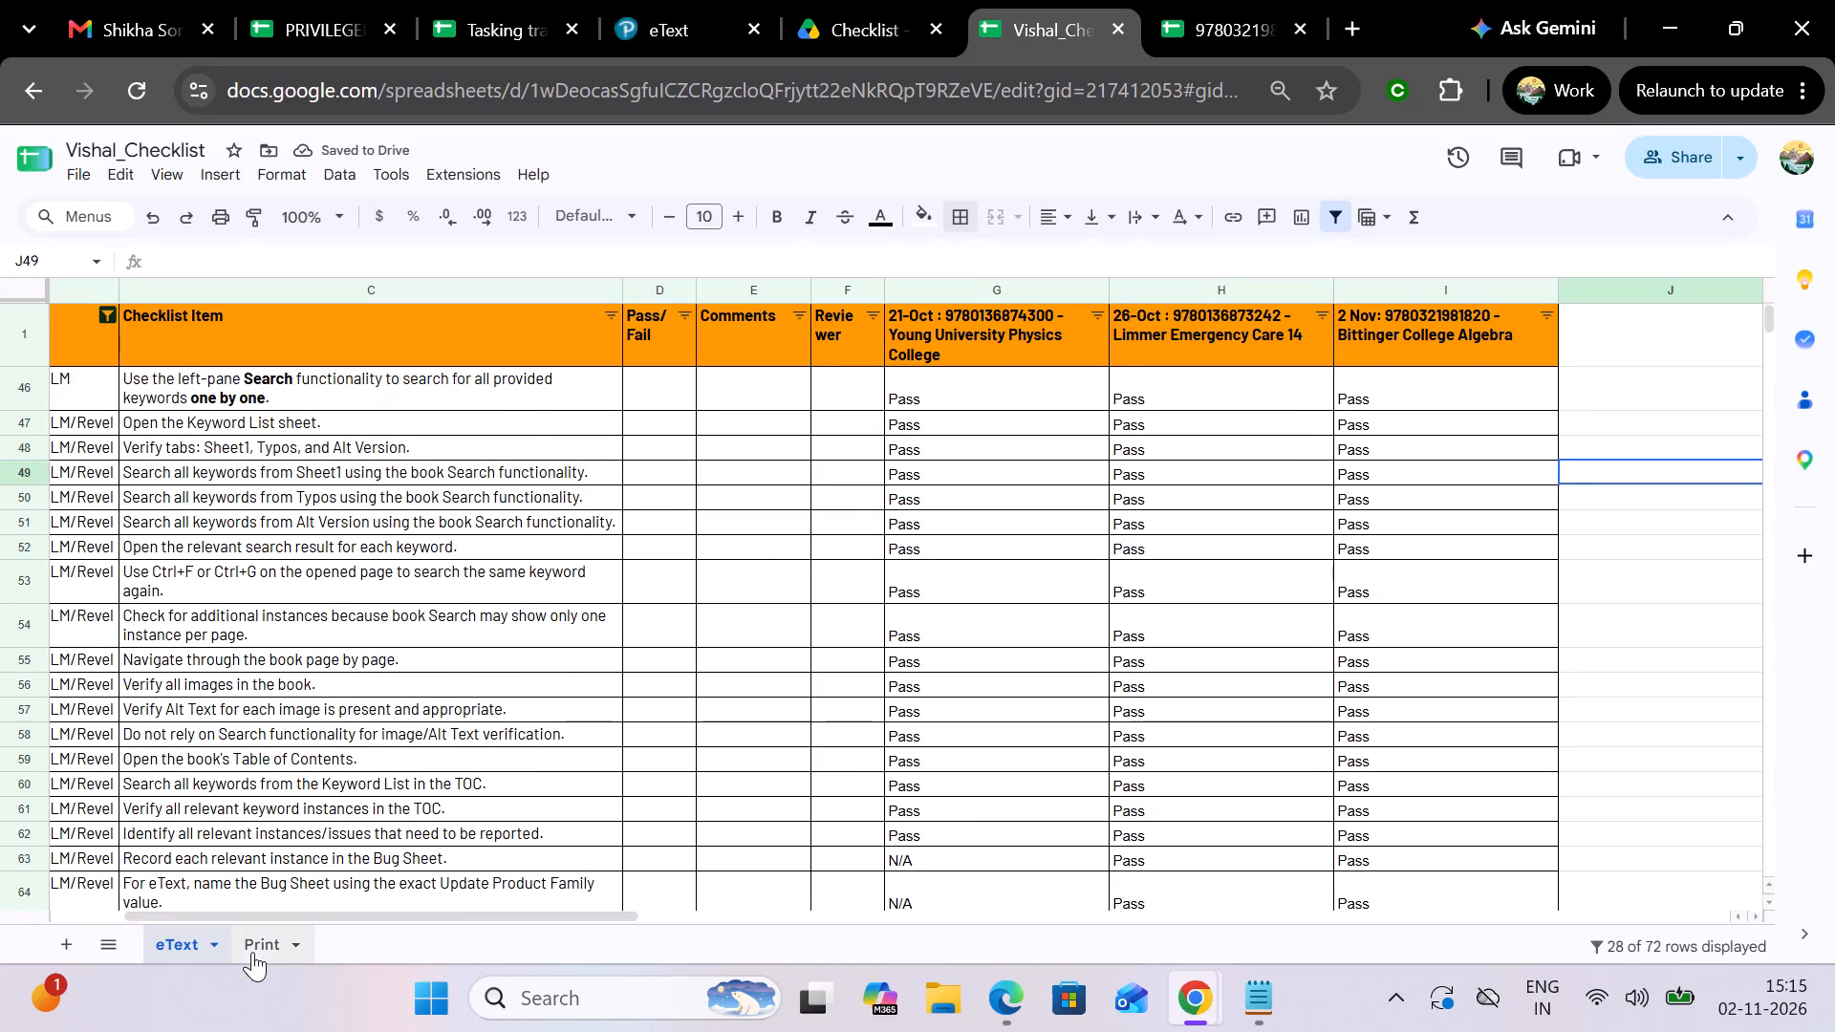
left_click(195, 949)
Insert one column directly after the 26-Oct Limmer Emergency Care 14 column and select its header cell I1.
scroll(1006, 716, "up", 1)
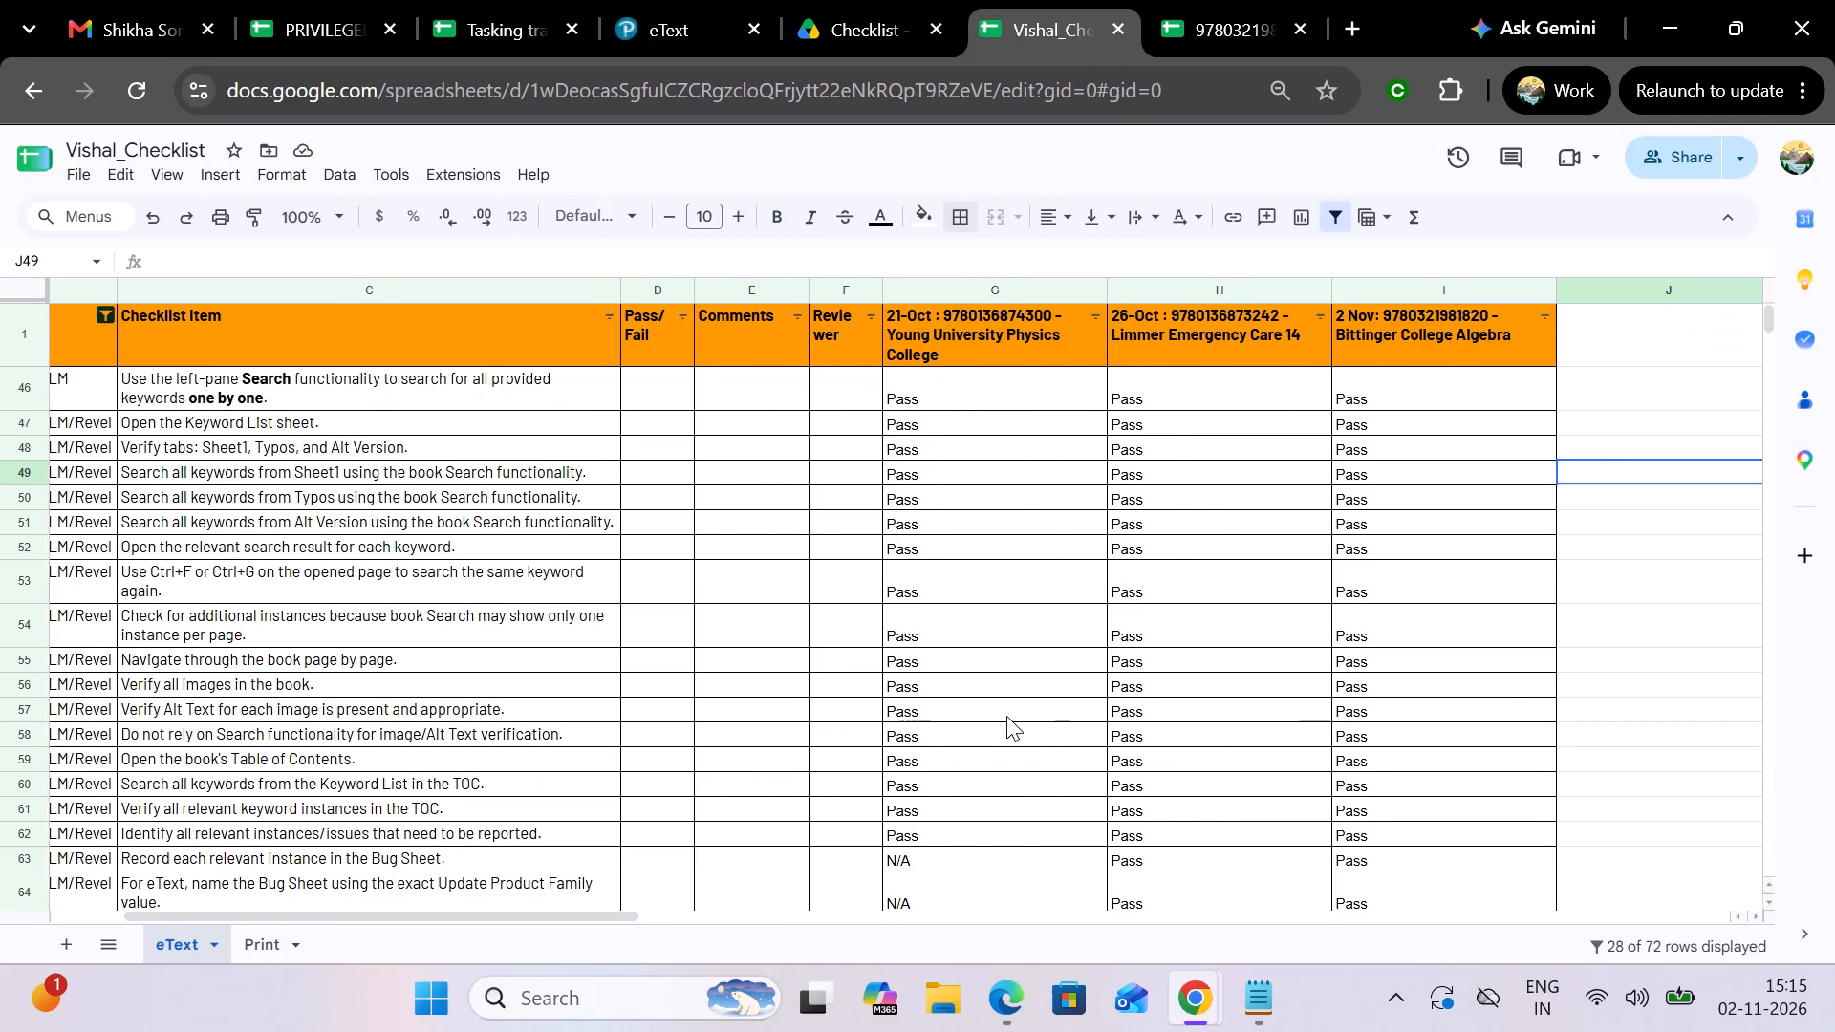
scroll(1006, 716, "up", 1)
left_click(1039, 285)
right_click(1039, 285)
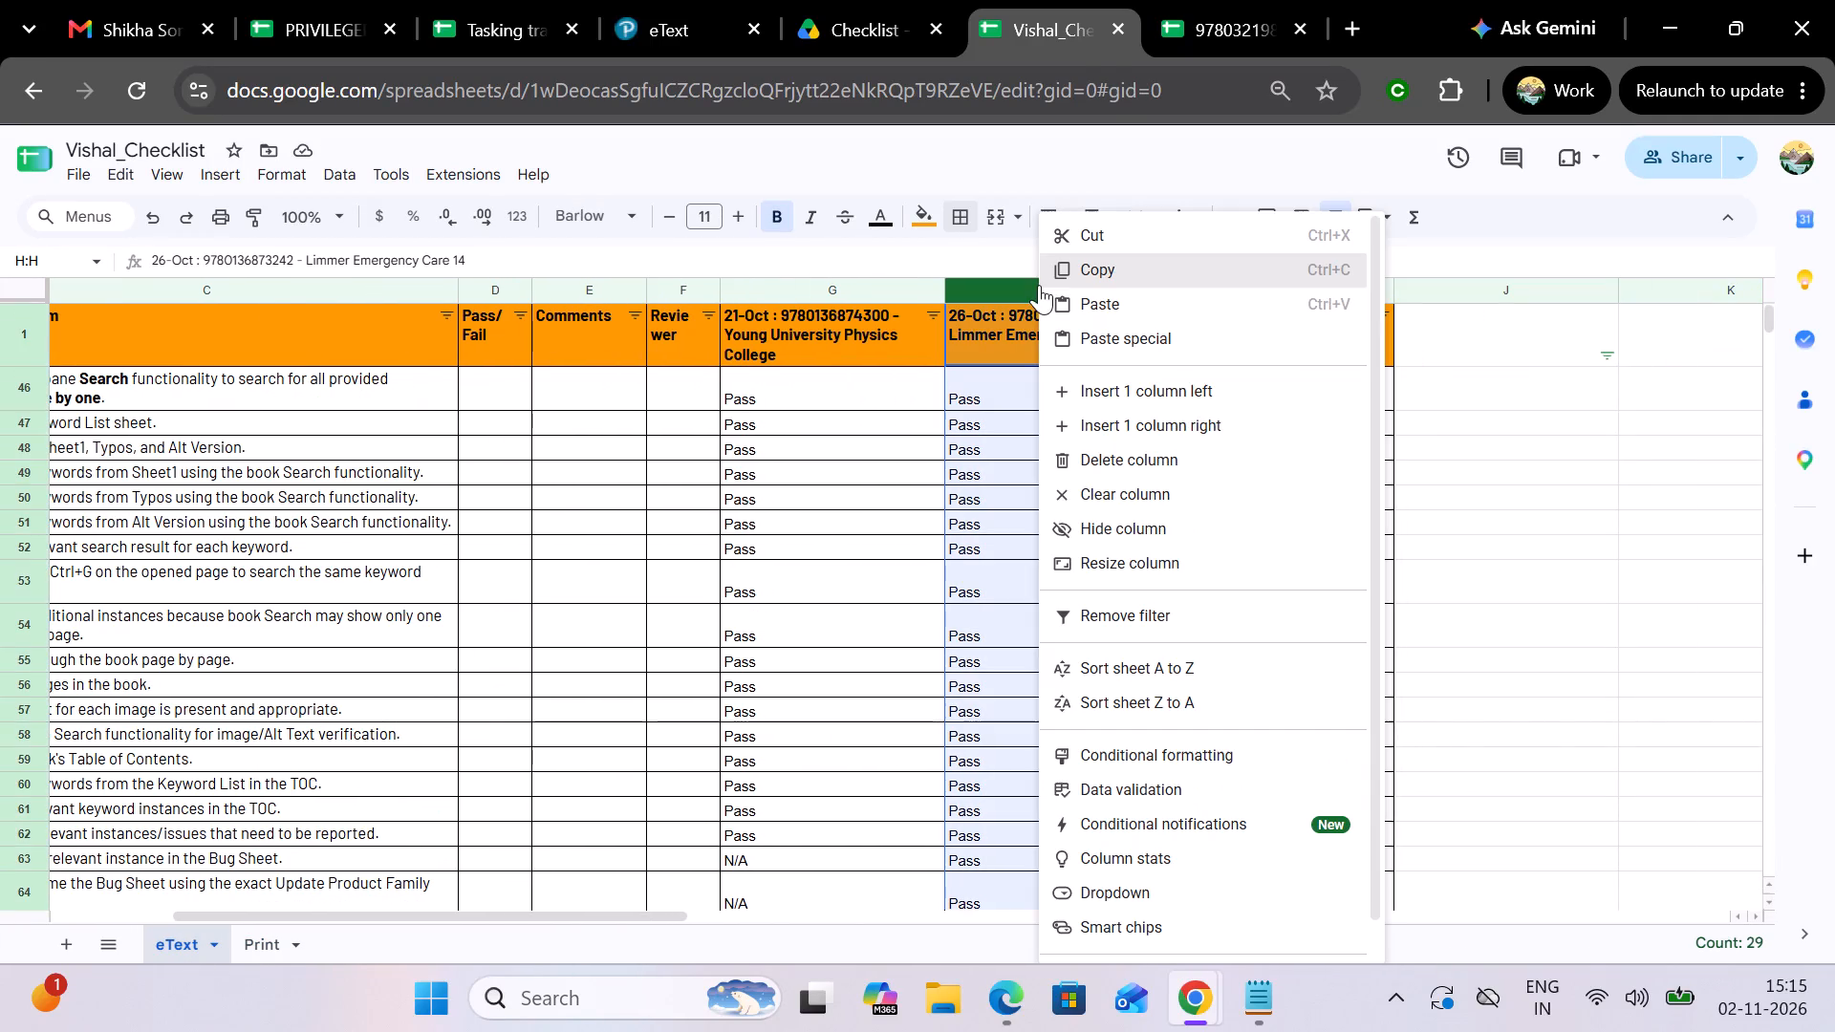
left_click(1167, 419)
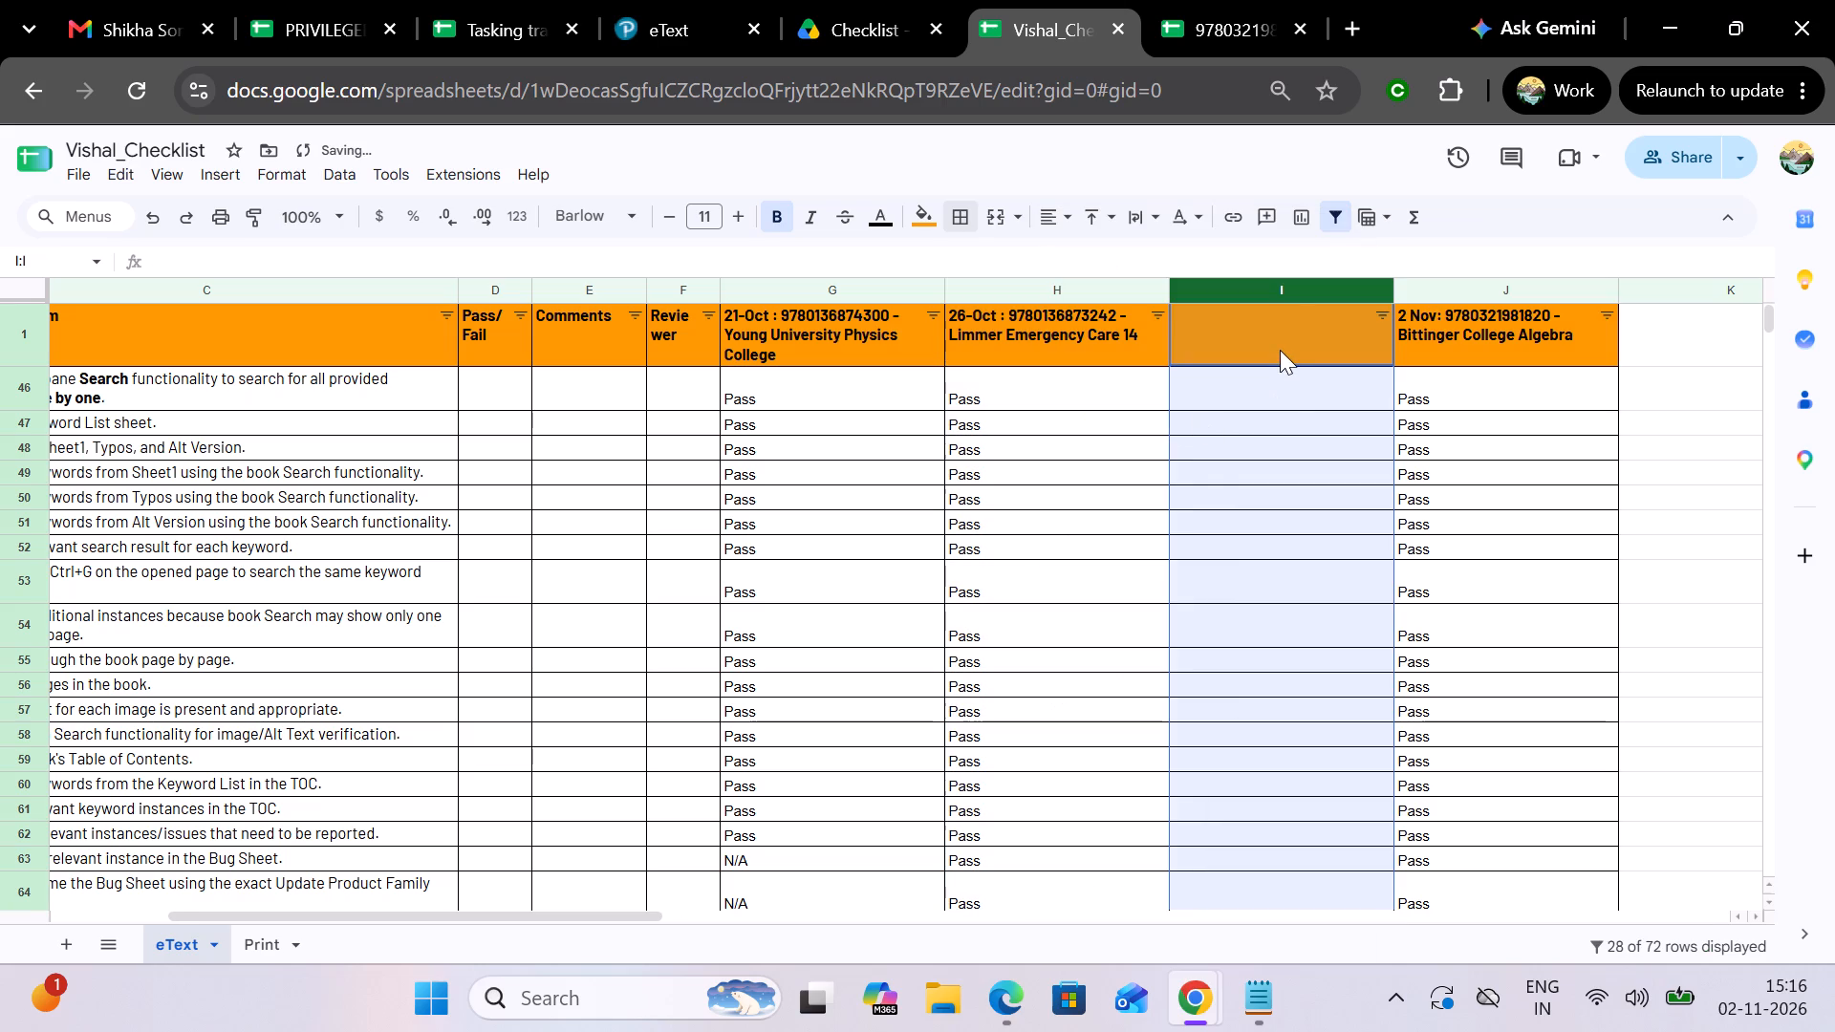
left_click(1280, 350)
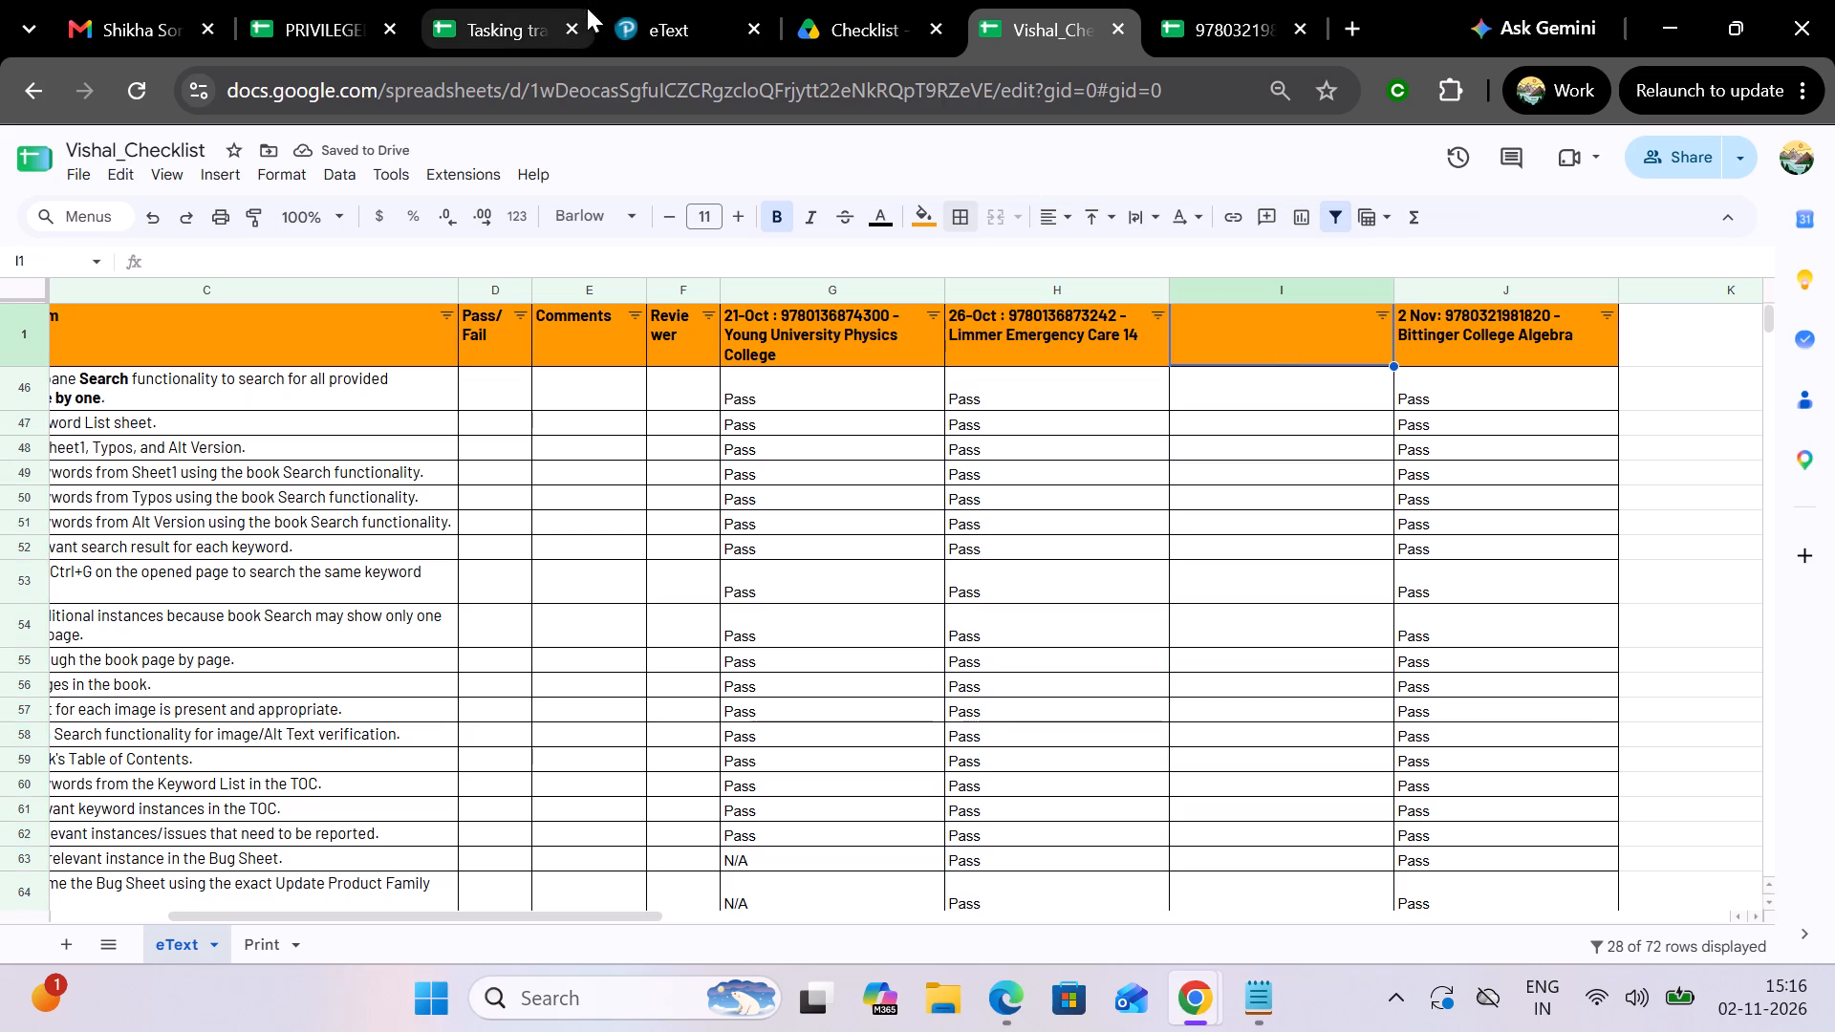
Open the Tasking sheet - PPT Search in a new tab and check the Member and Picked date columns on sheet 13-Aug-Remed 2.1.
left_click(1339, 22)
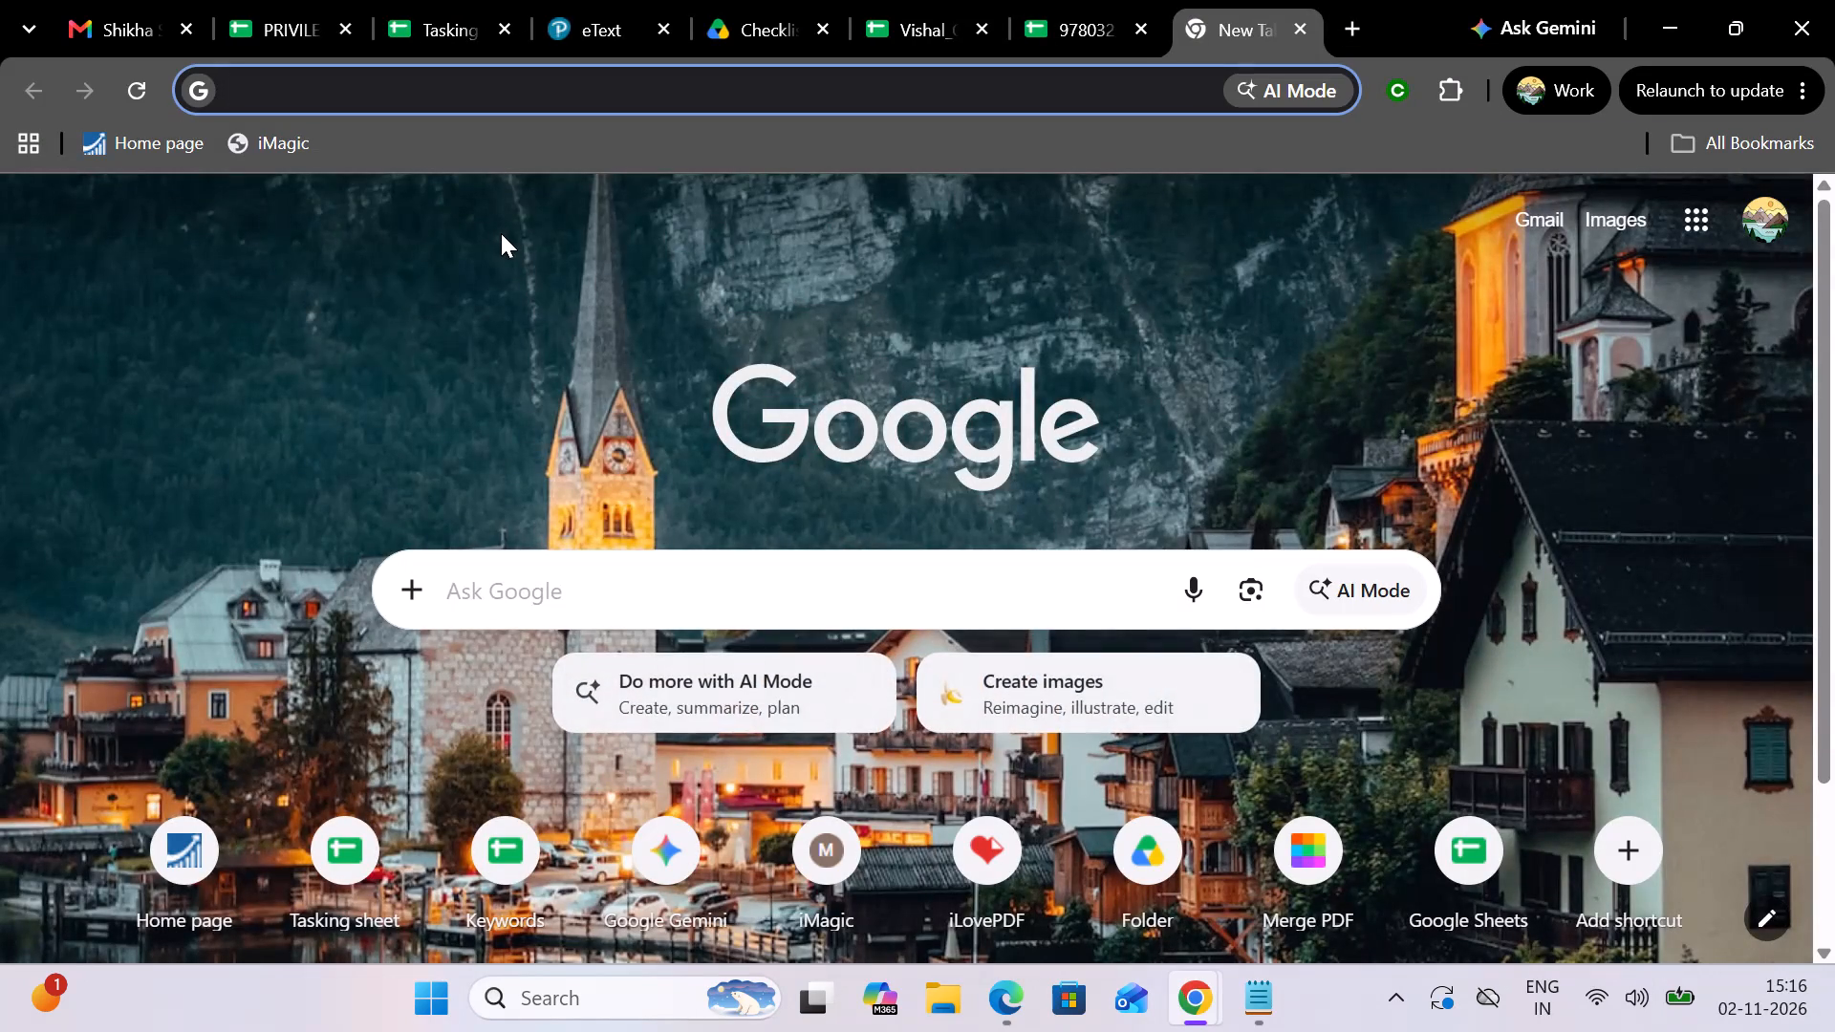
type("tas")
left_click(481, 207)
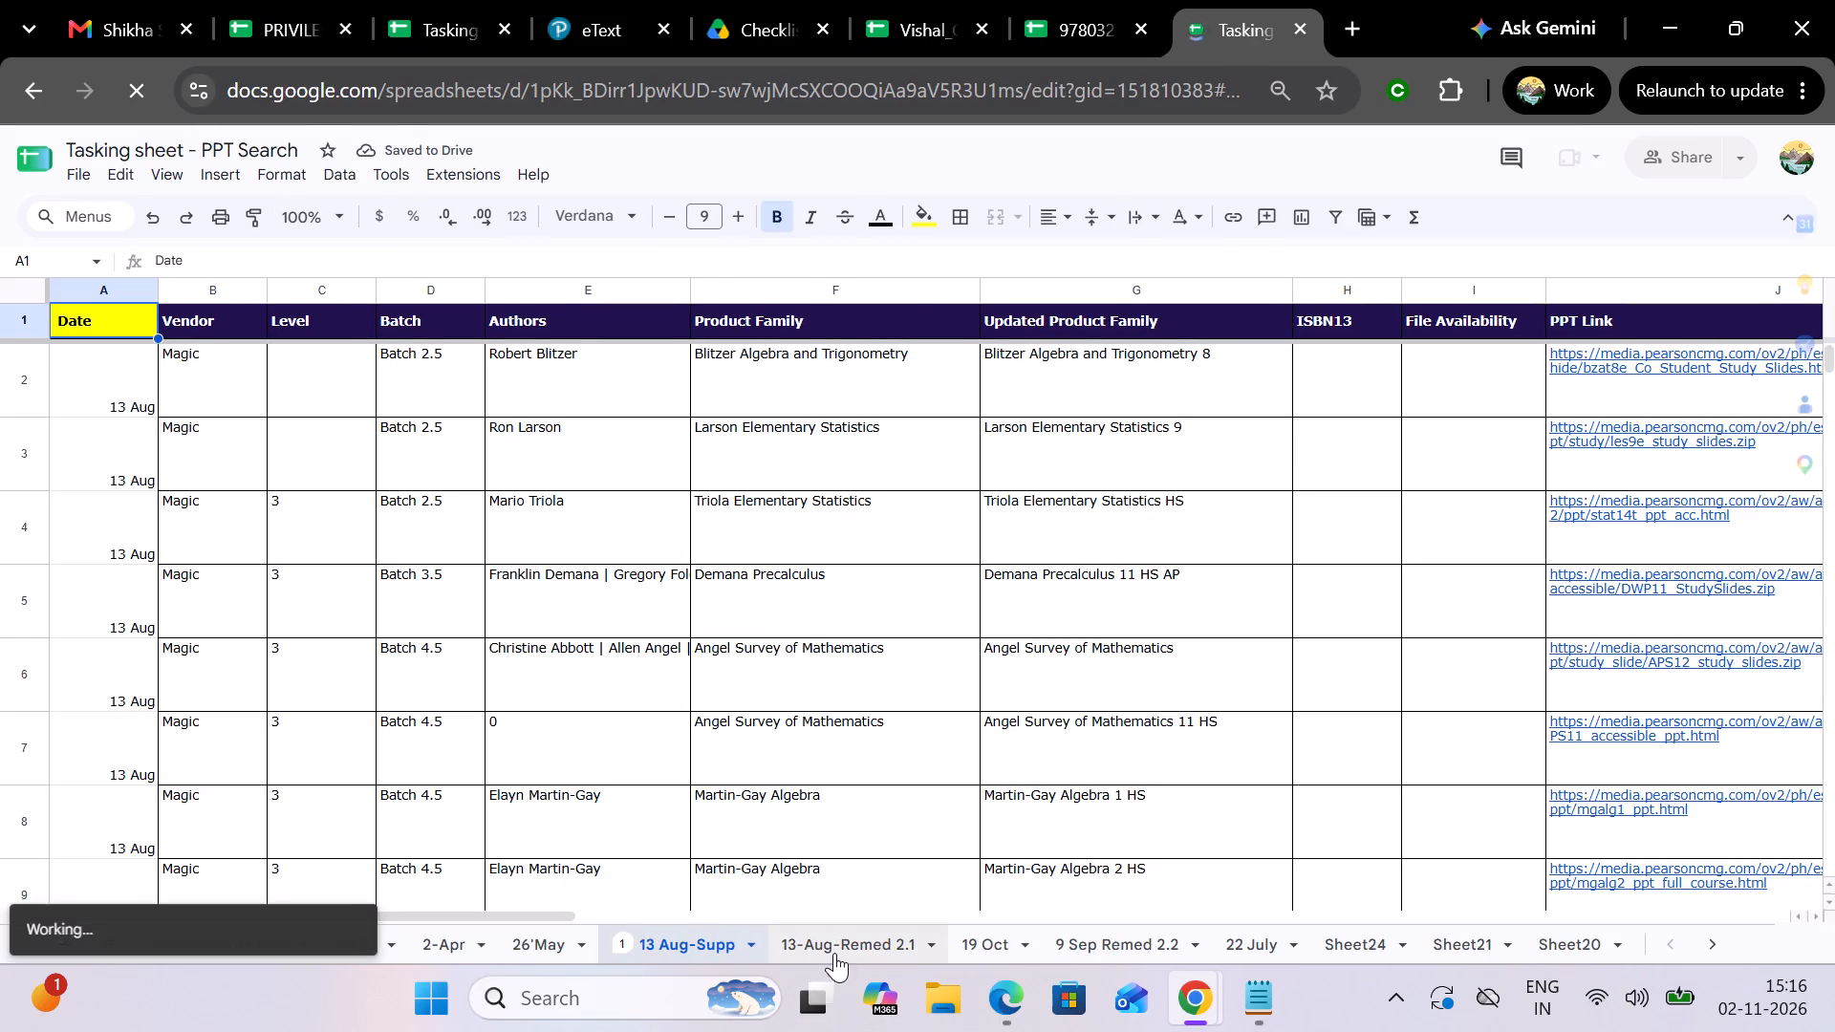
left_click(834, 953)
scroll(1045, 788, "left", 1)
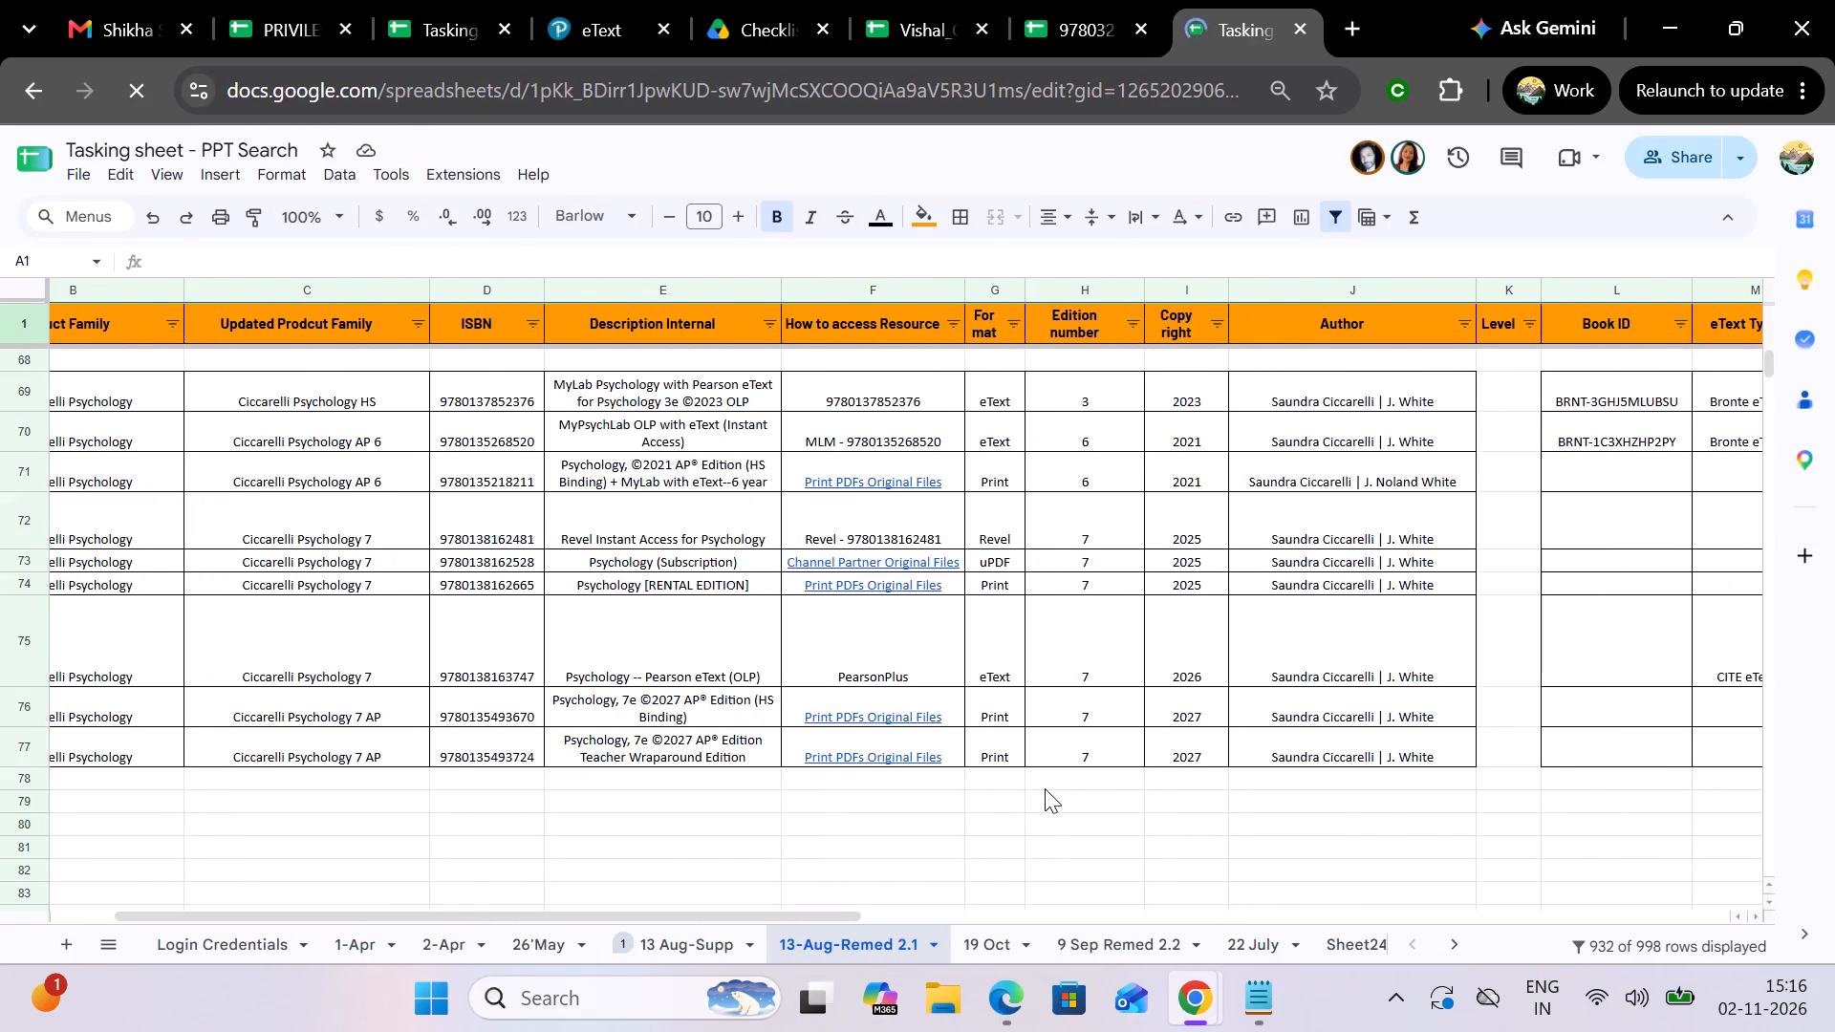
scroll(1045, 788, "left", 3)
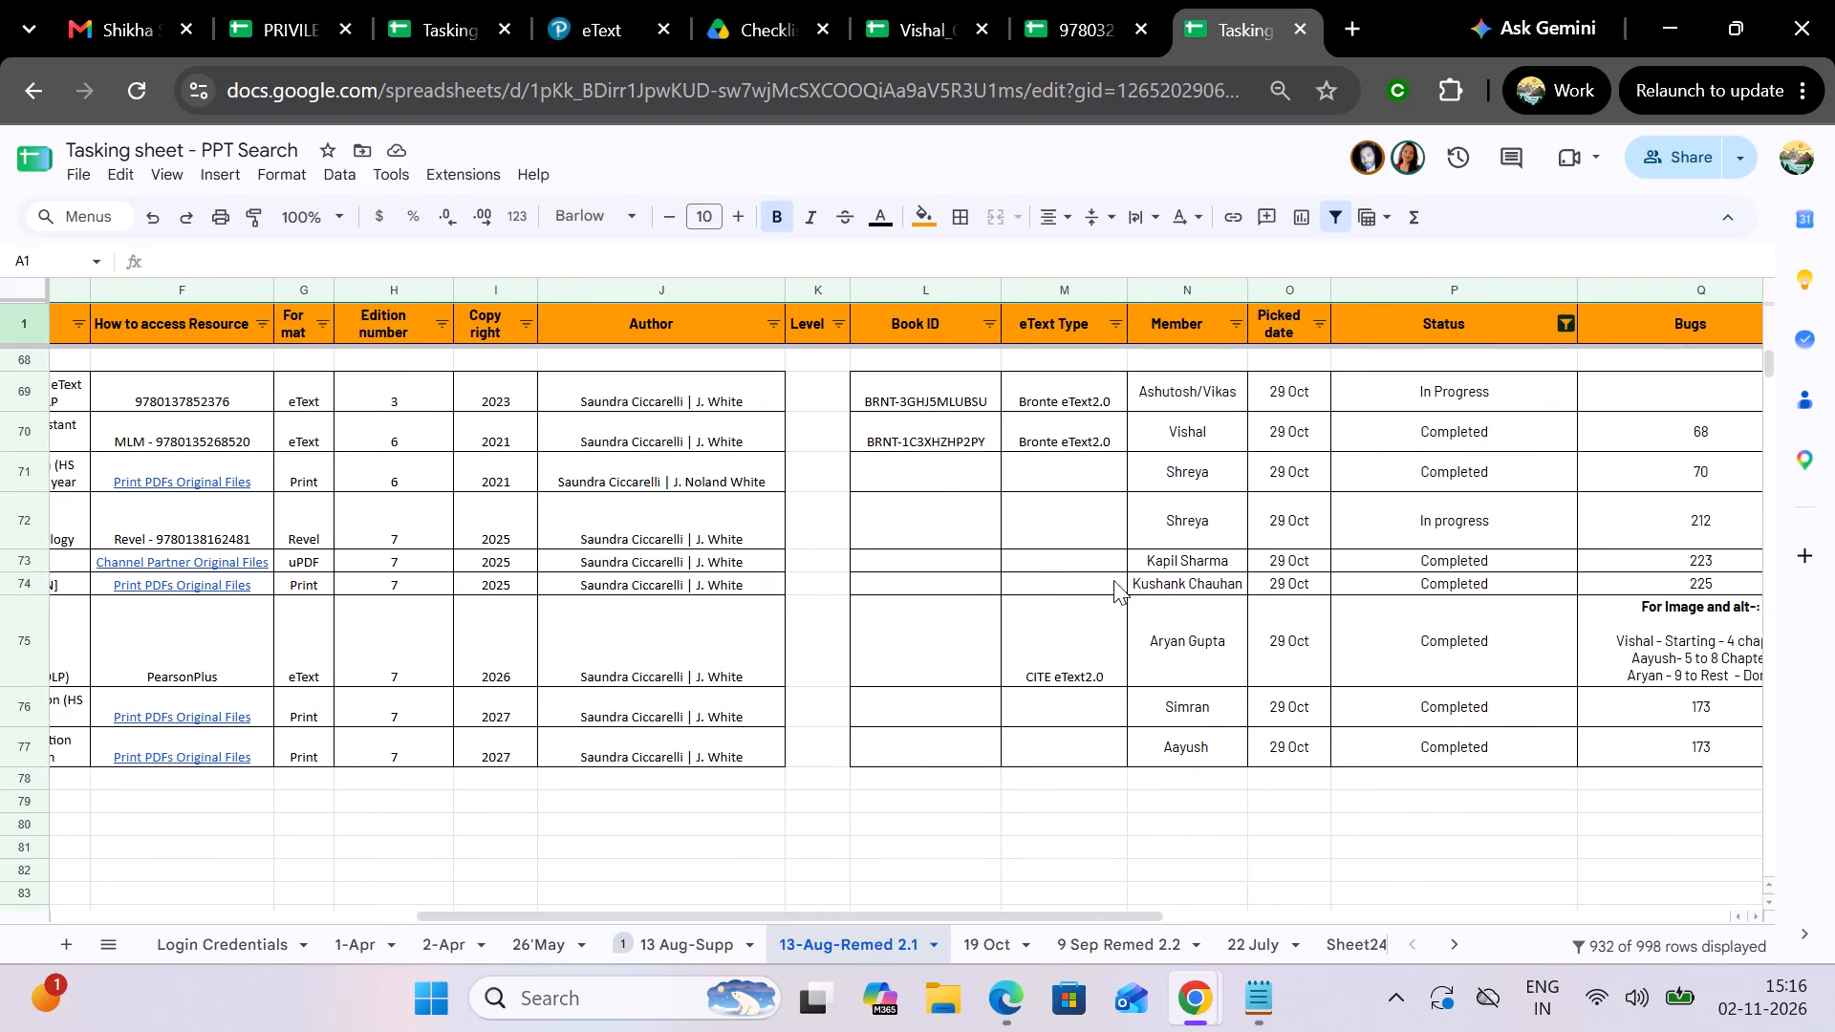
In Vishal_Checklist, start the header in cell I1 with "29 Oct : ".
left_click(1027, 31)
left_click(939, 30)
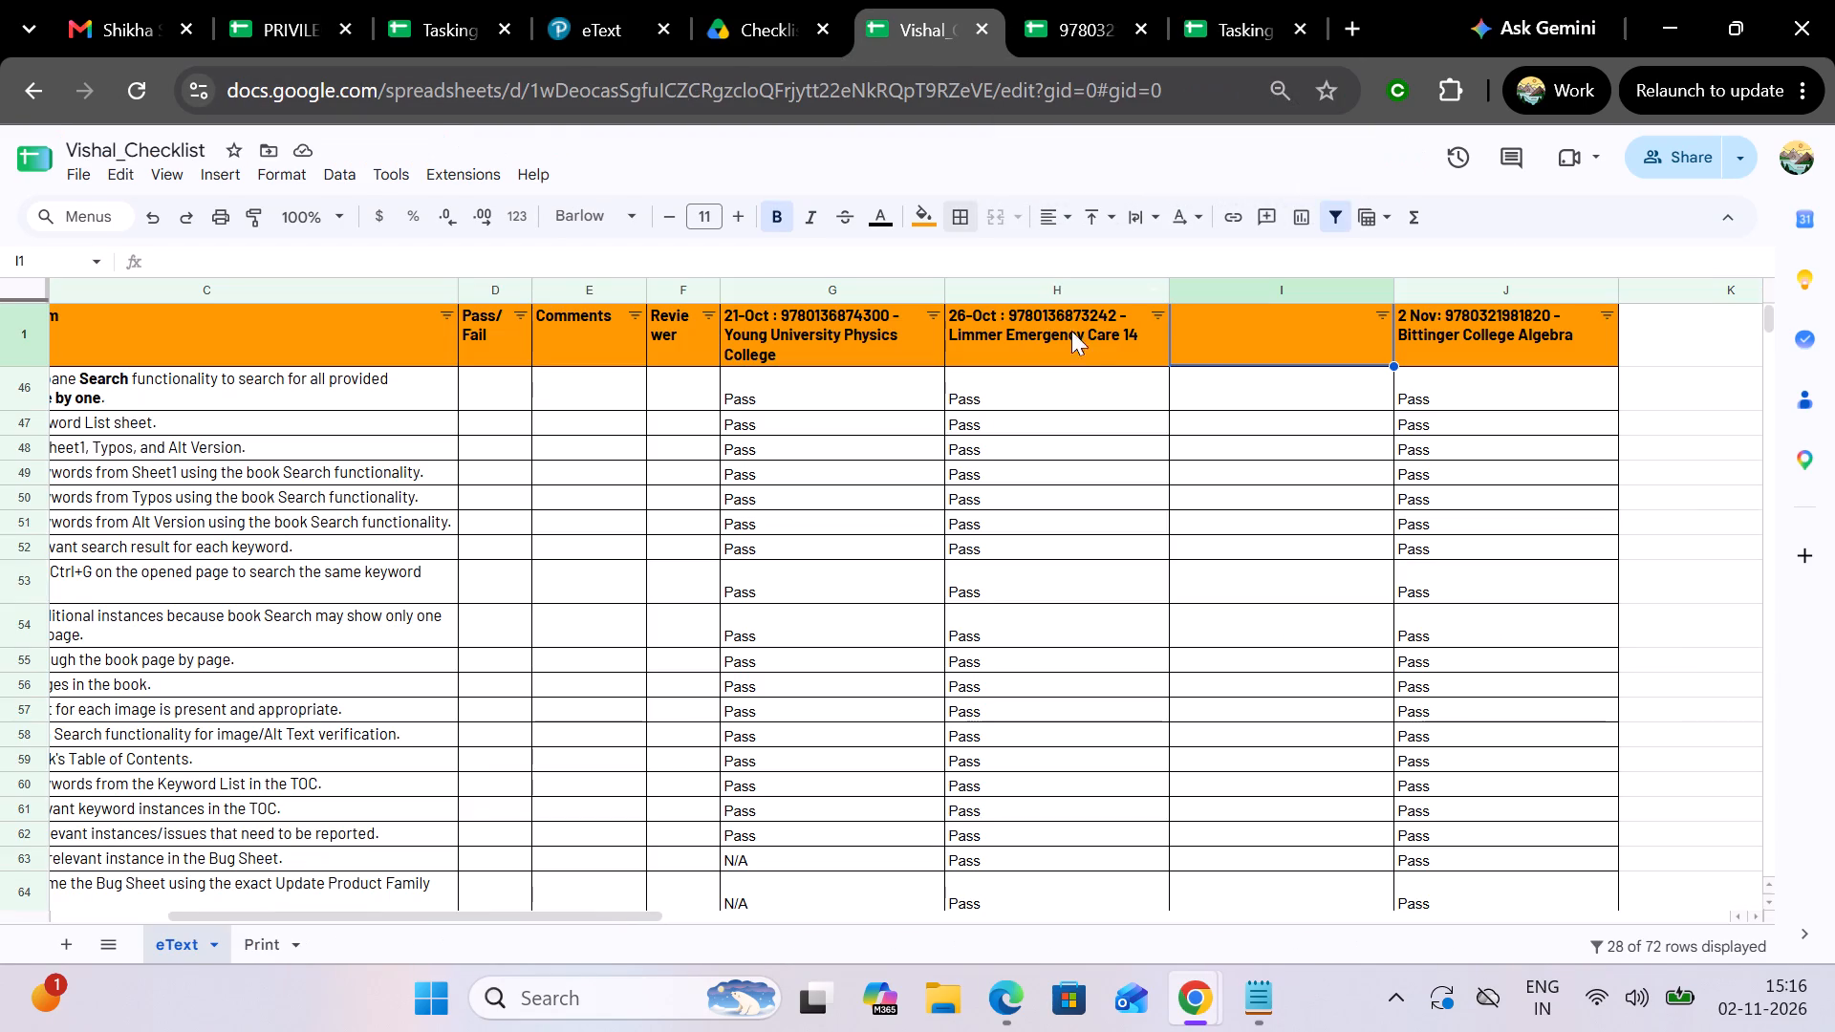
double_click(1190, 340)
type("29 Oct")
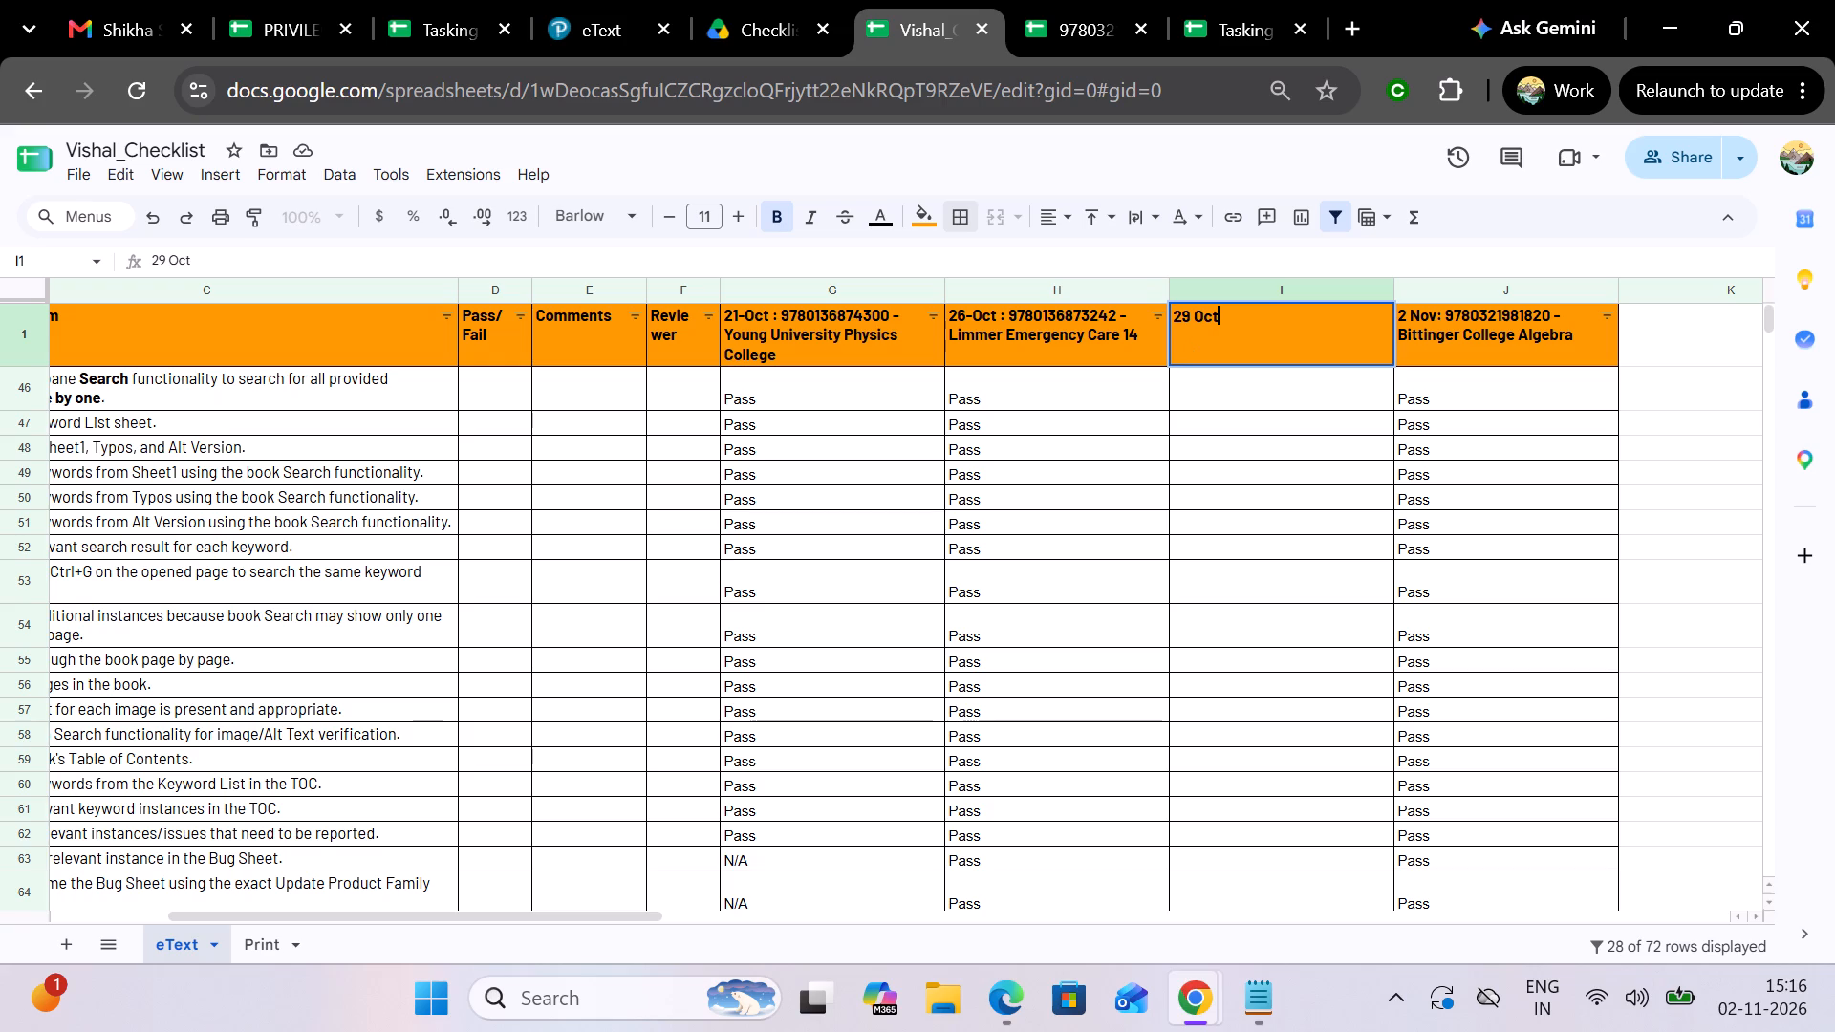
key("space")
type("::")
key("BackSpace")
key("space")
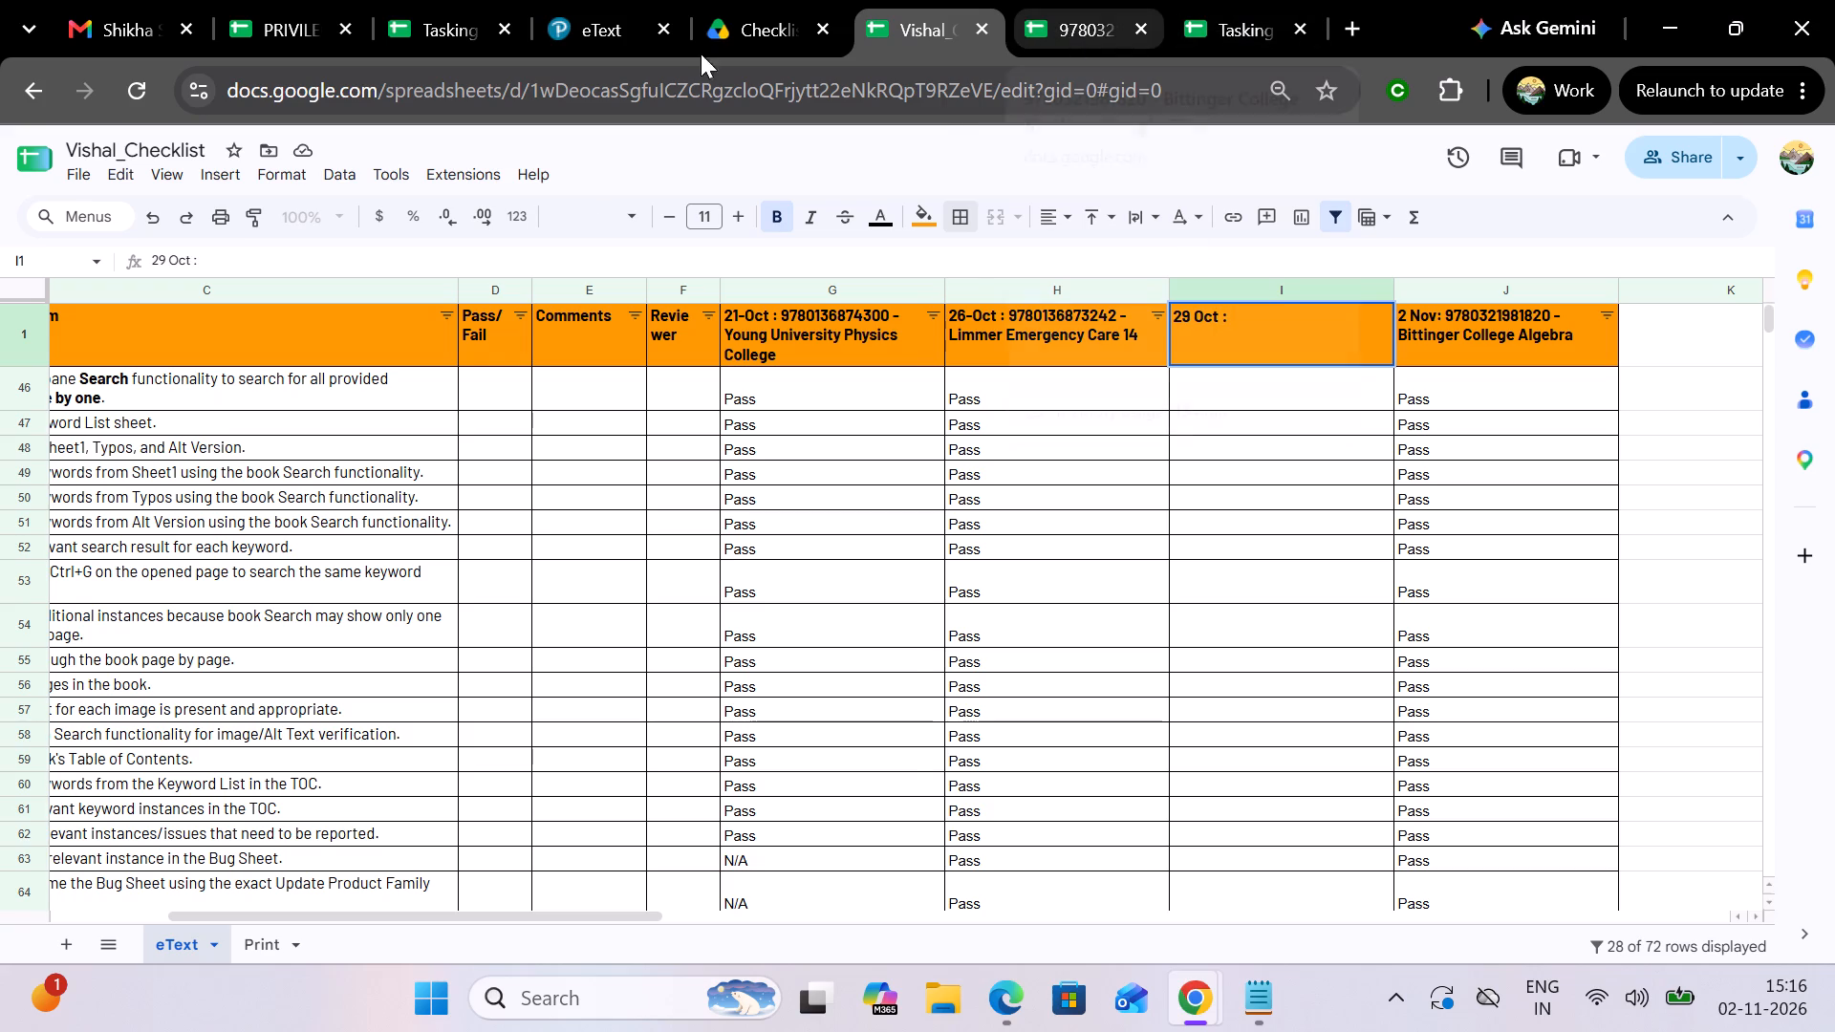
left_click(443, 55)
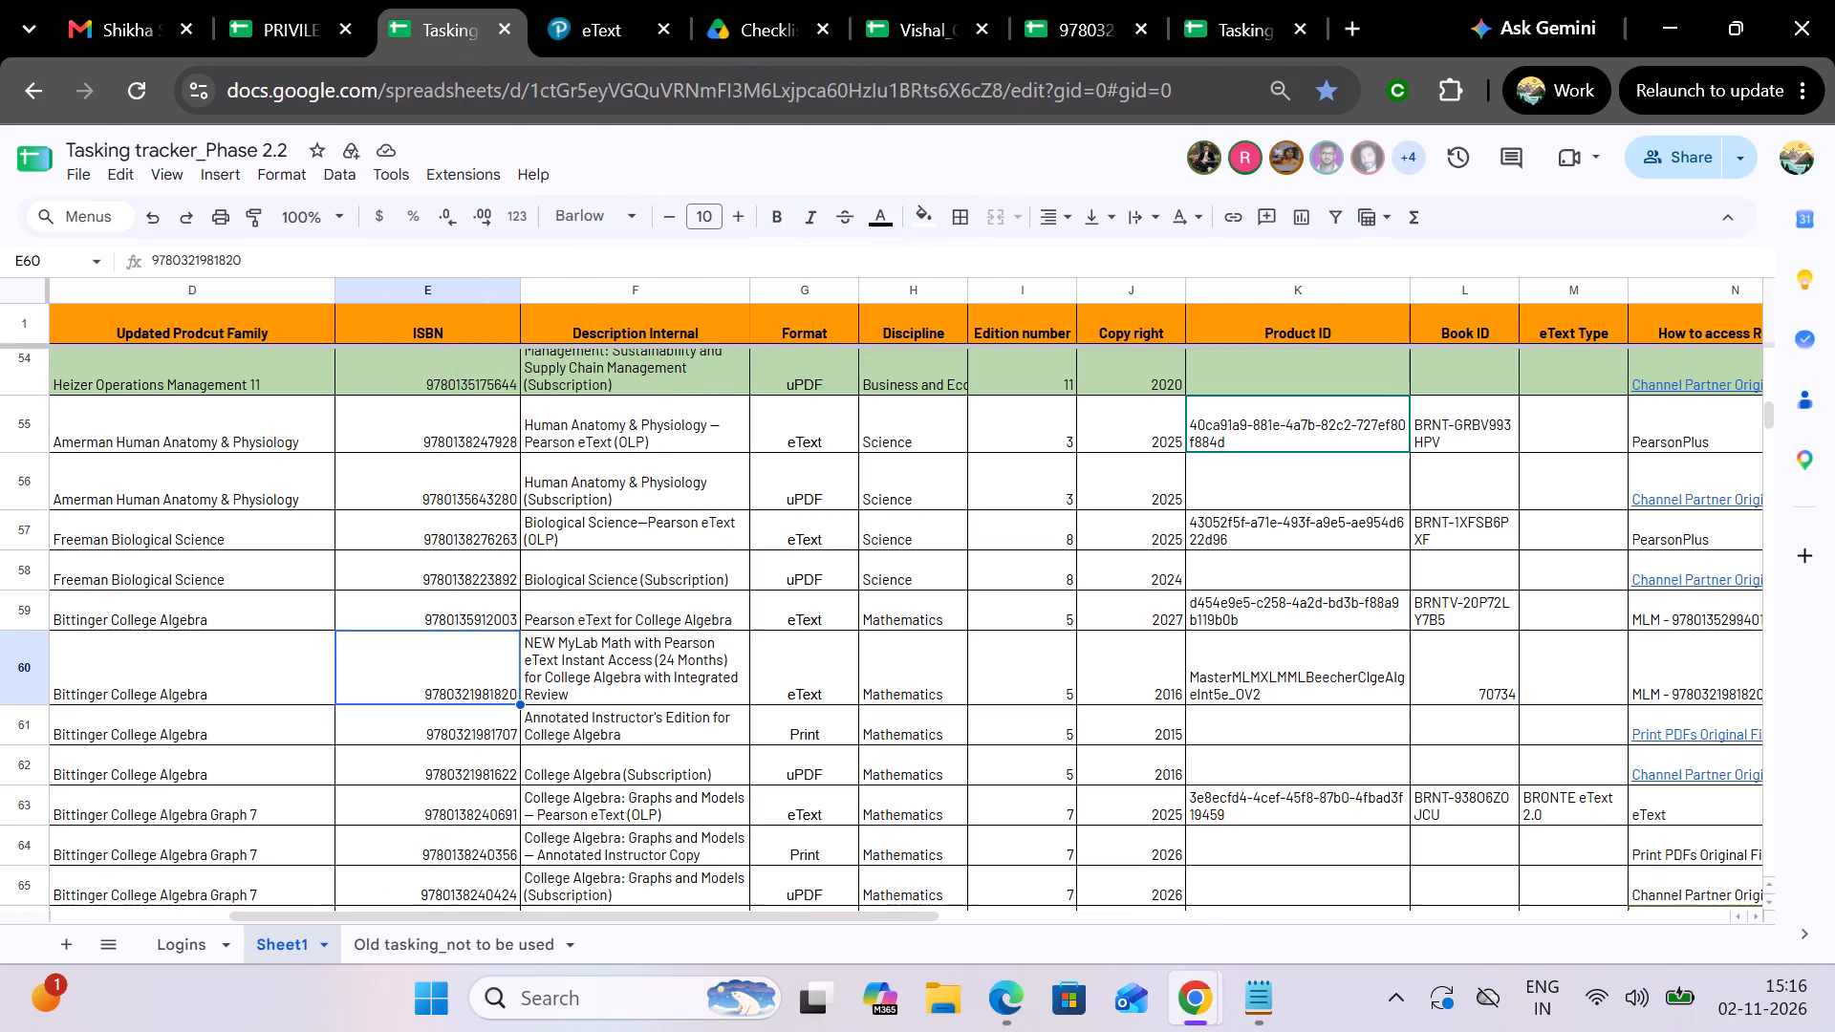
left_click(1241, 17)
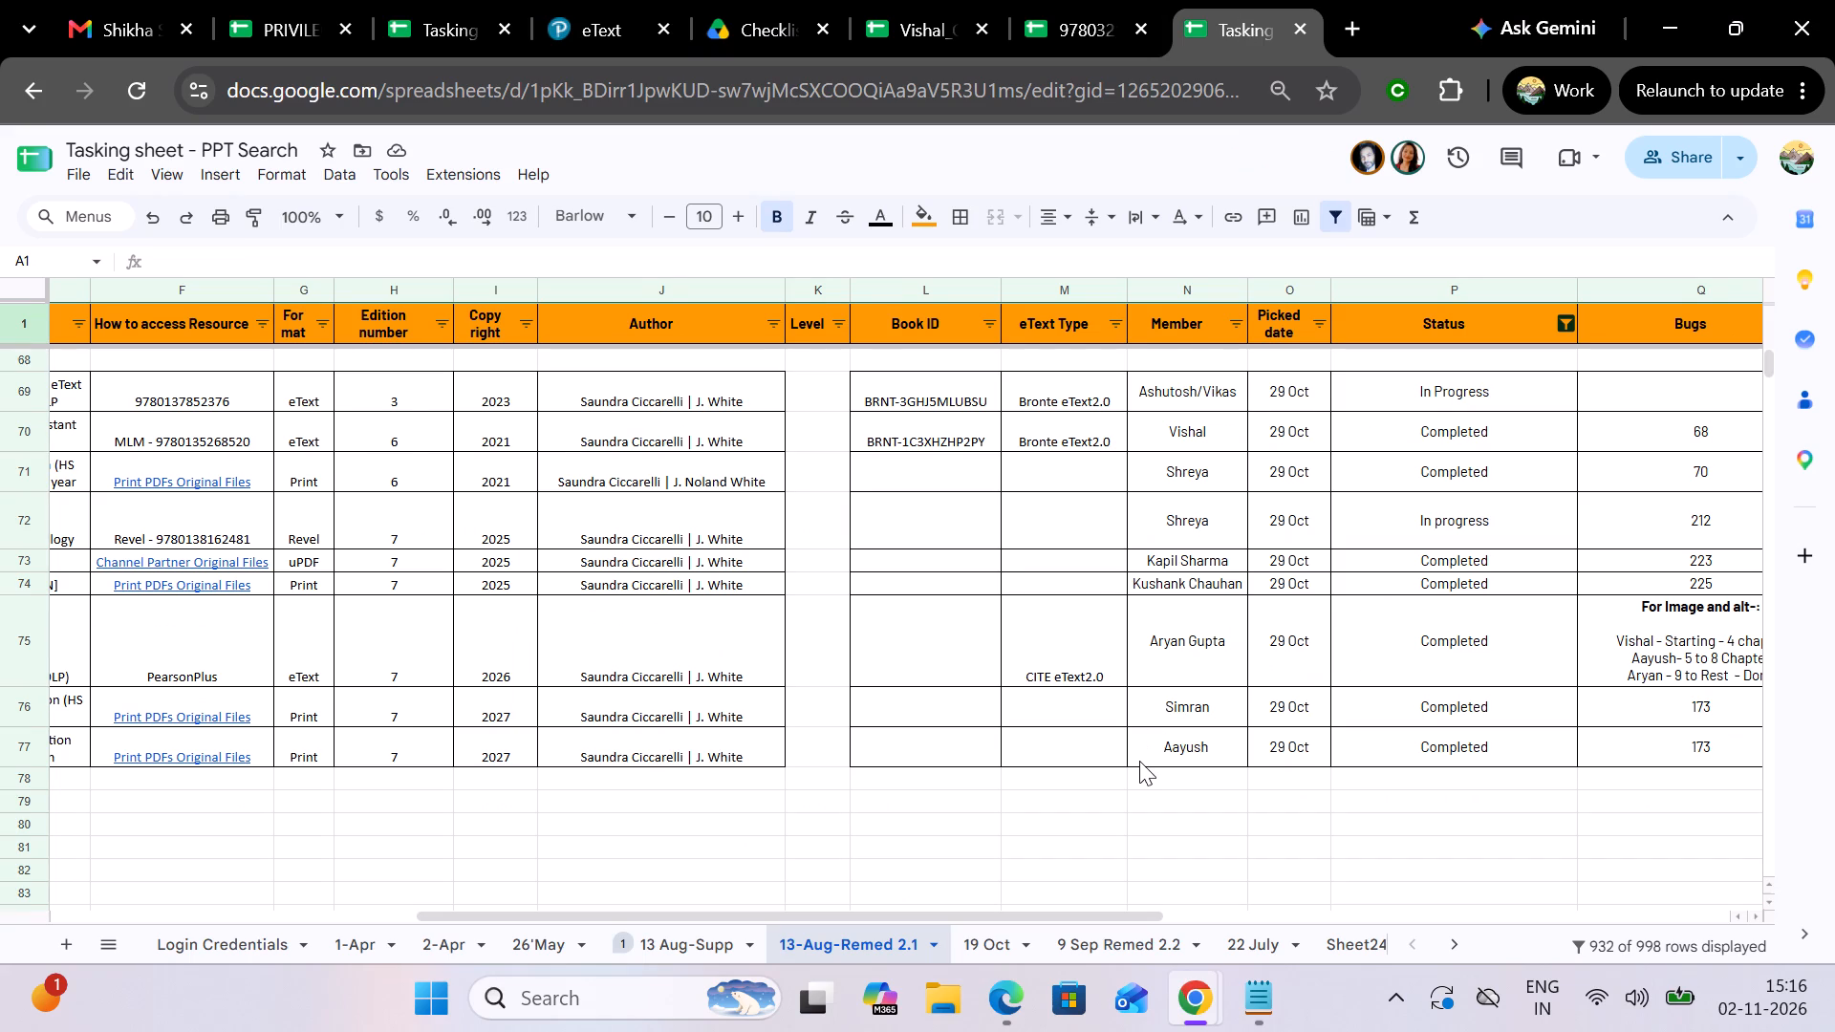
scroll(1139, 761, "left", 2)
left_click(844, 441)
scroll(844, 441, "right", 3)
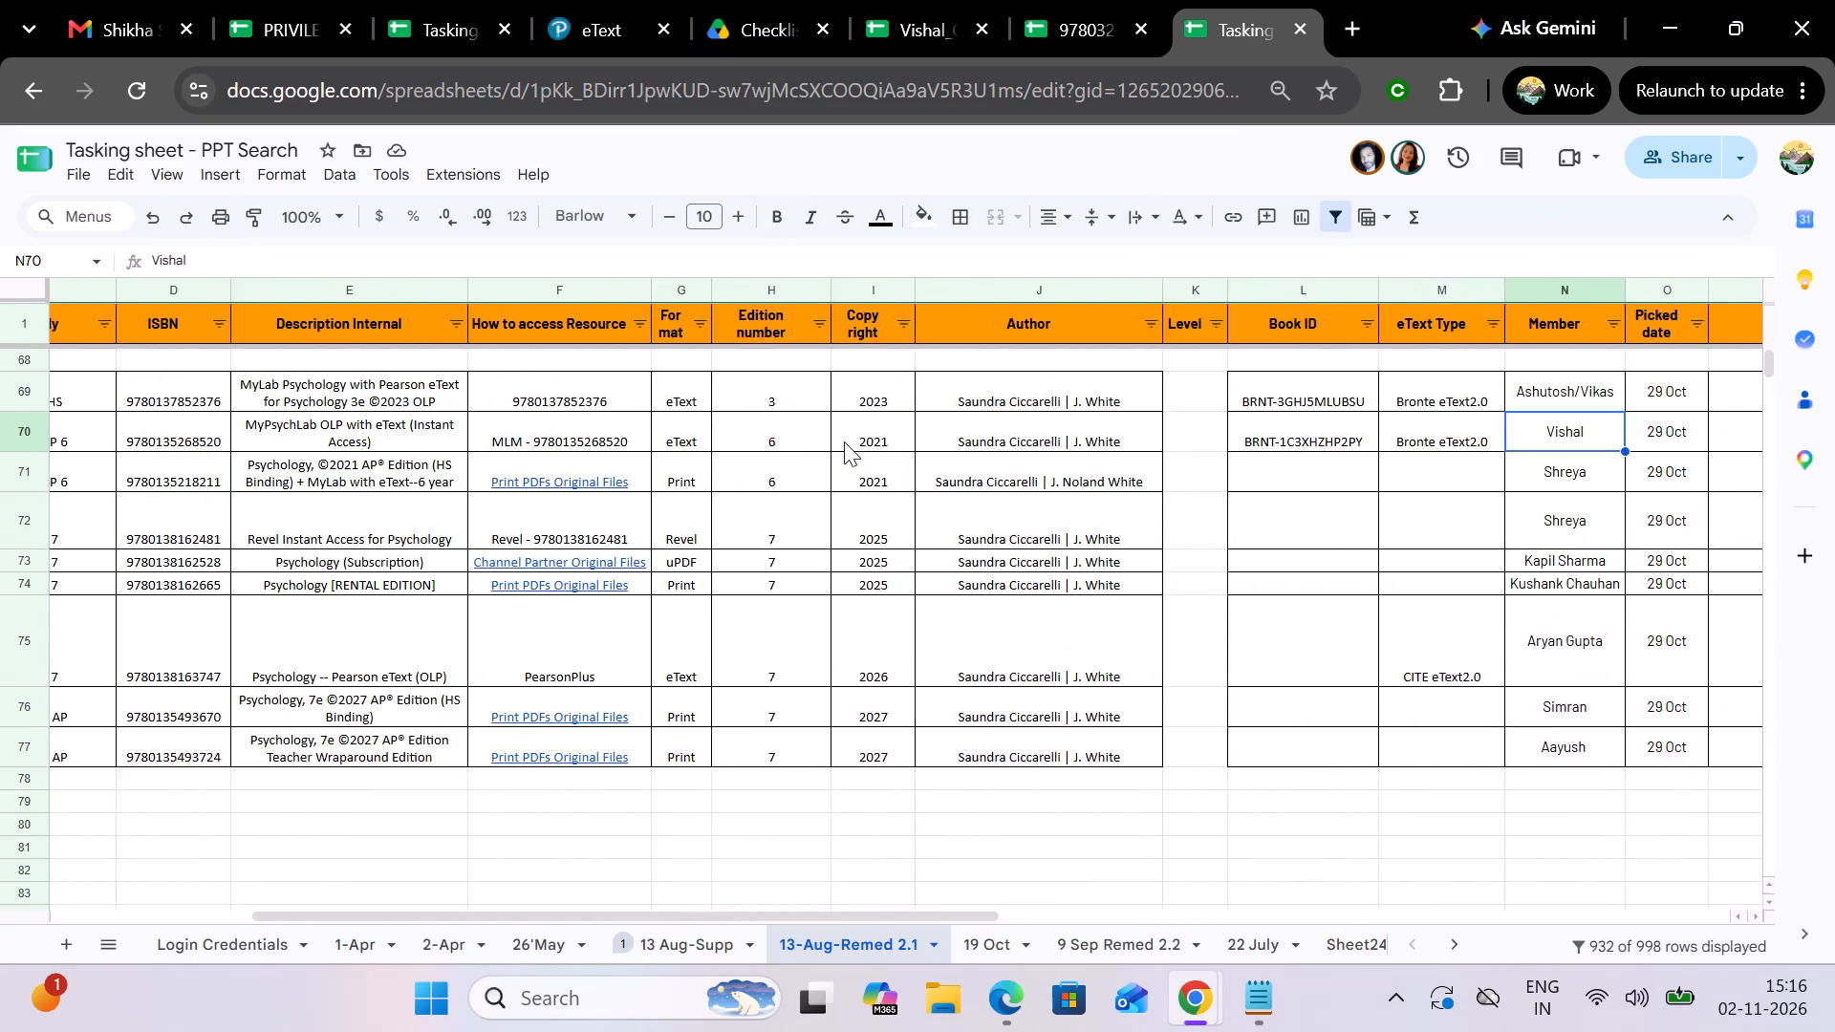
scroll(844, 441, "right", 2)
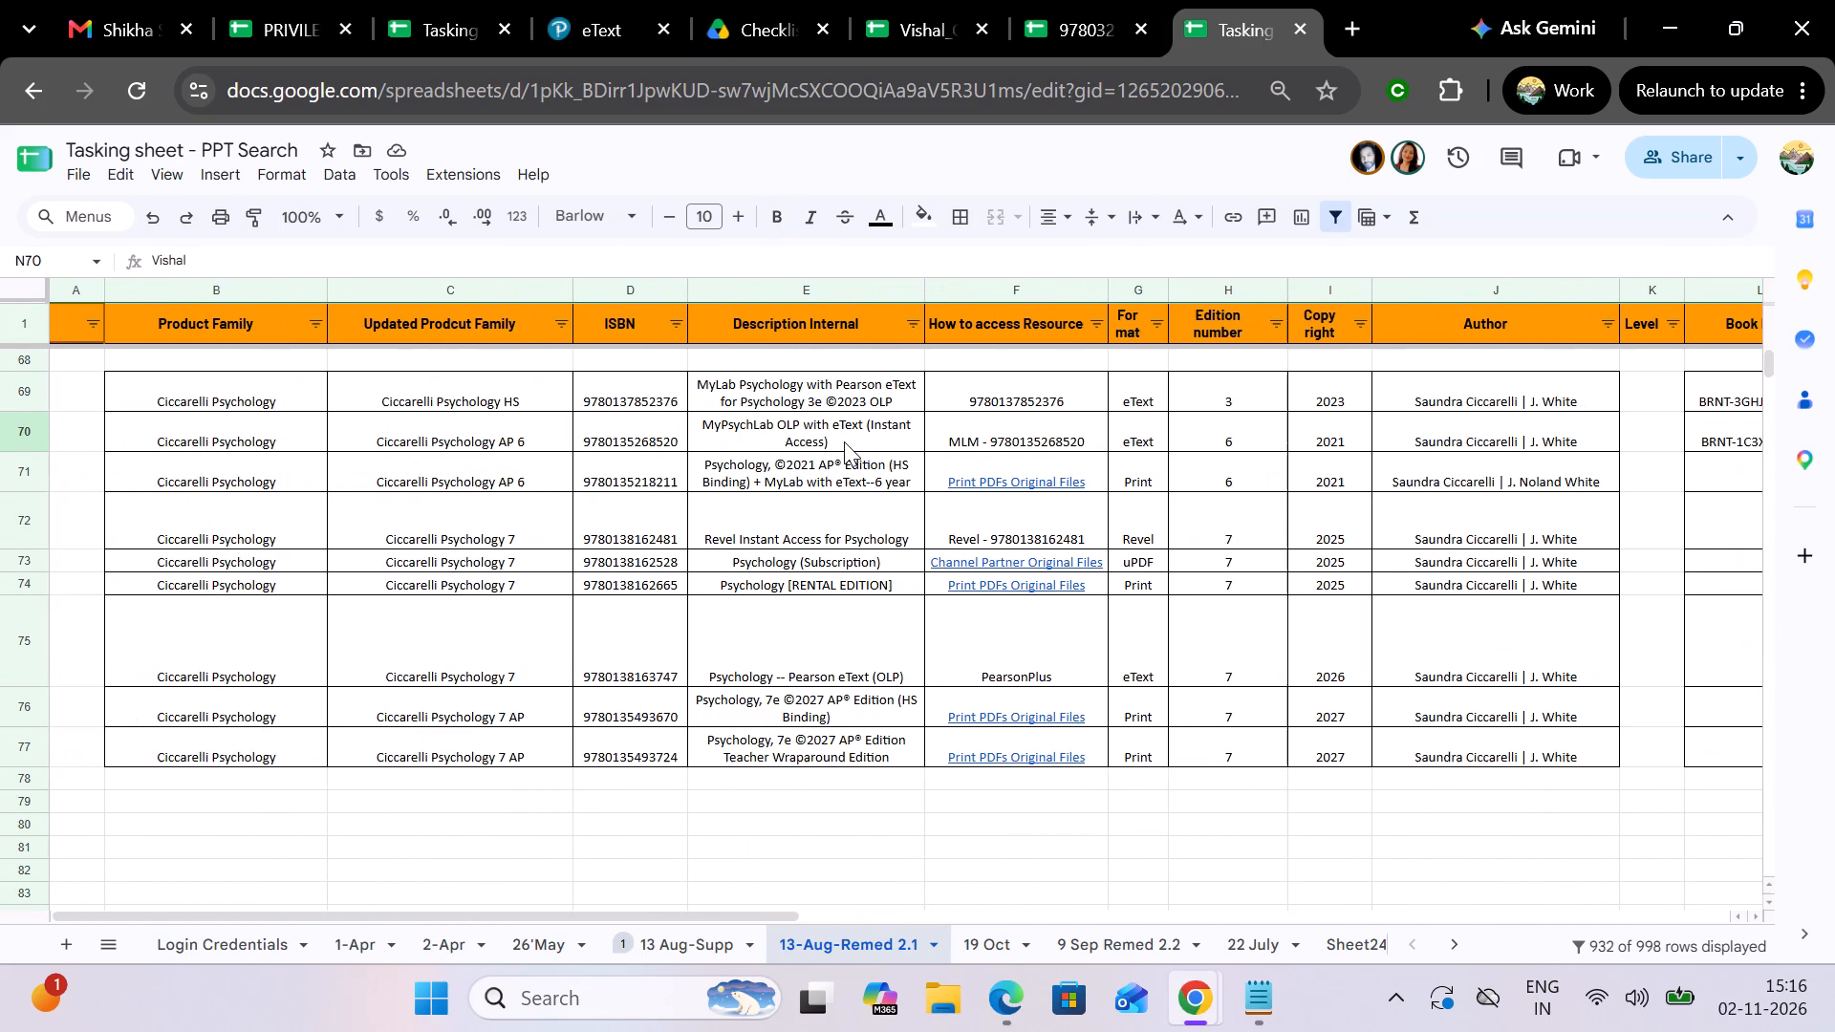
left_click(644, 446)
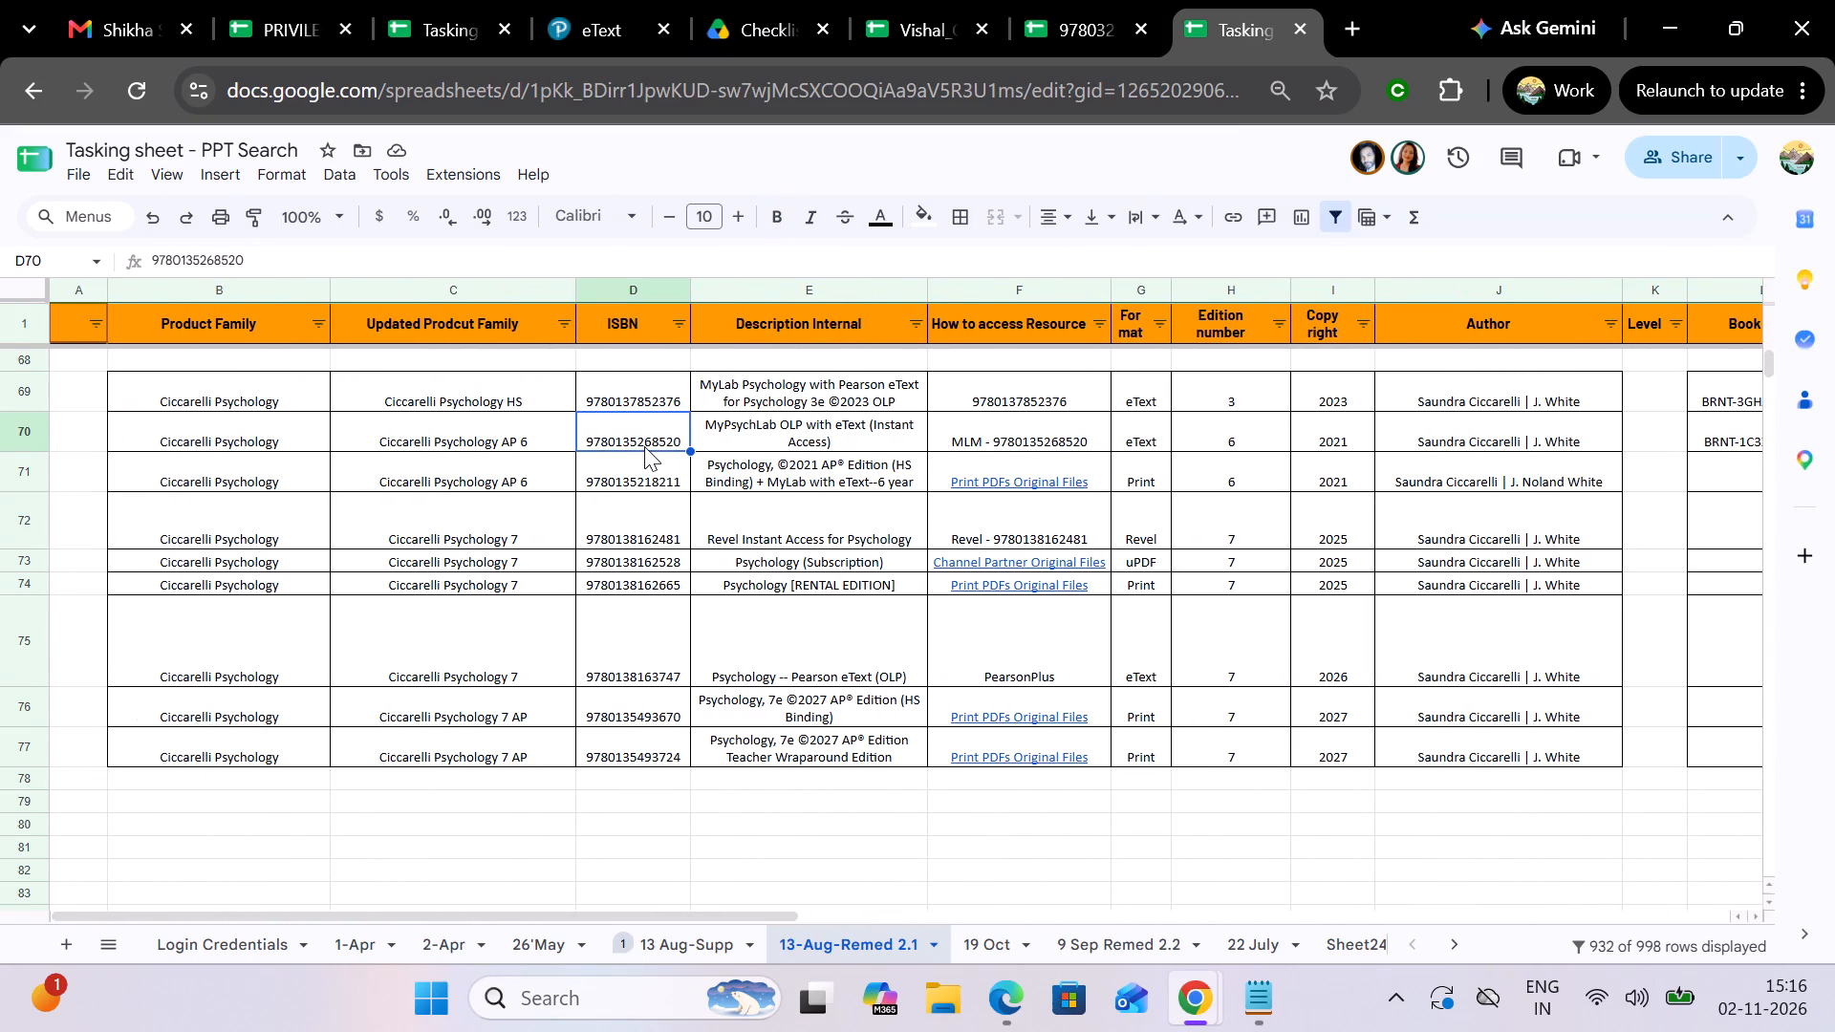
key("ctrl+c")
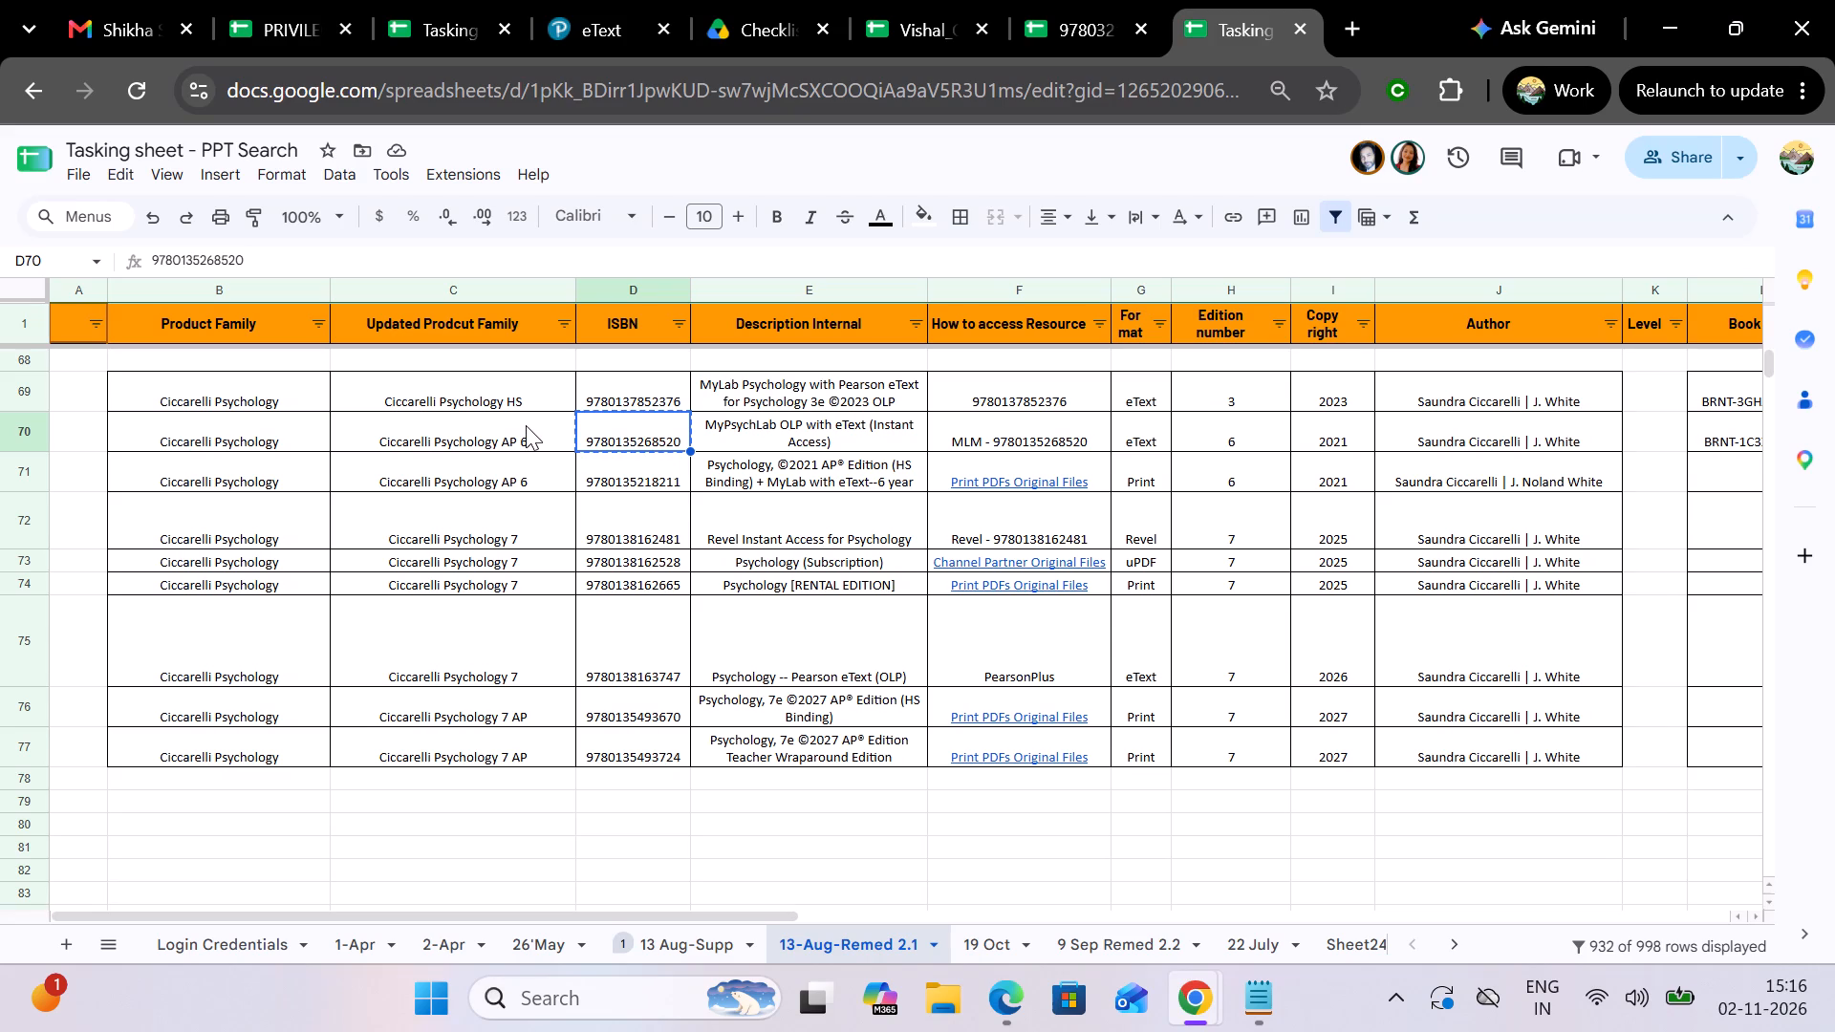
left_click(526, 425)
key("ctrl+c")
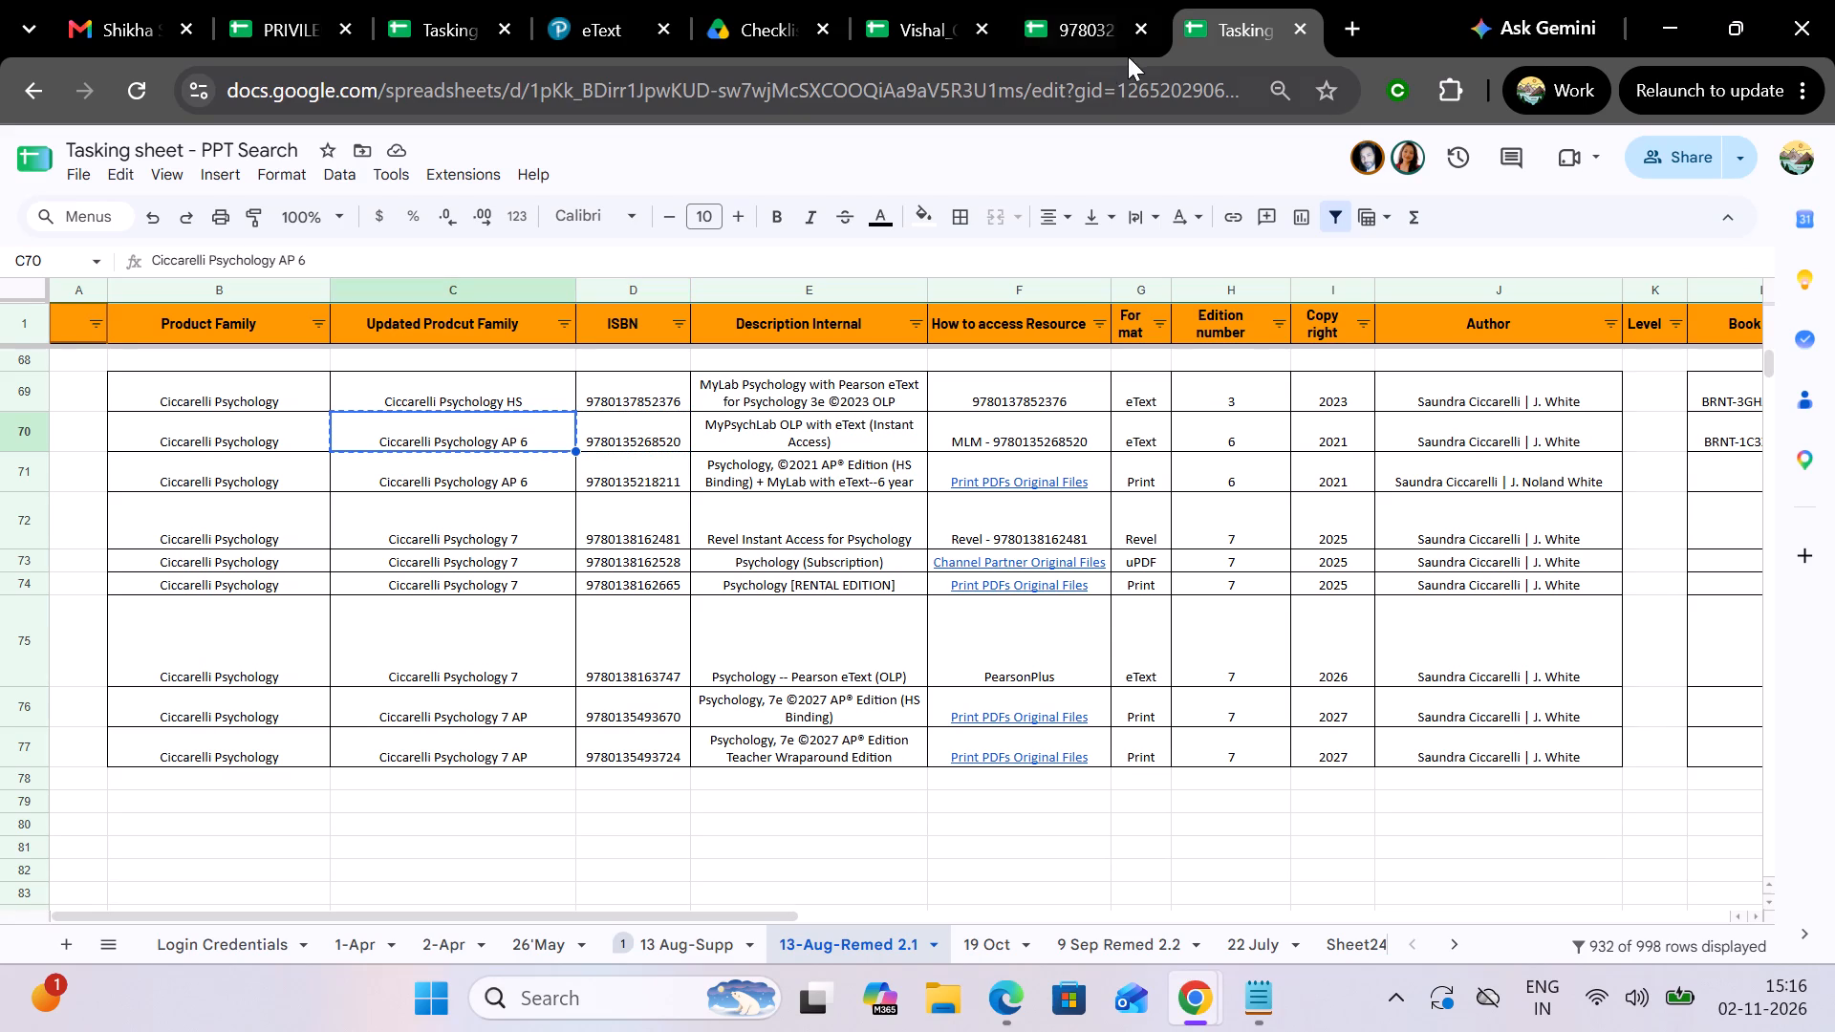
left_click(963, 29)
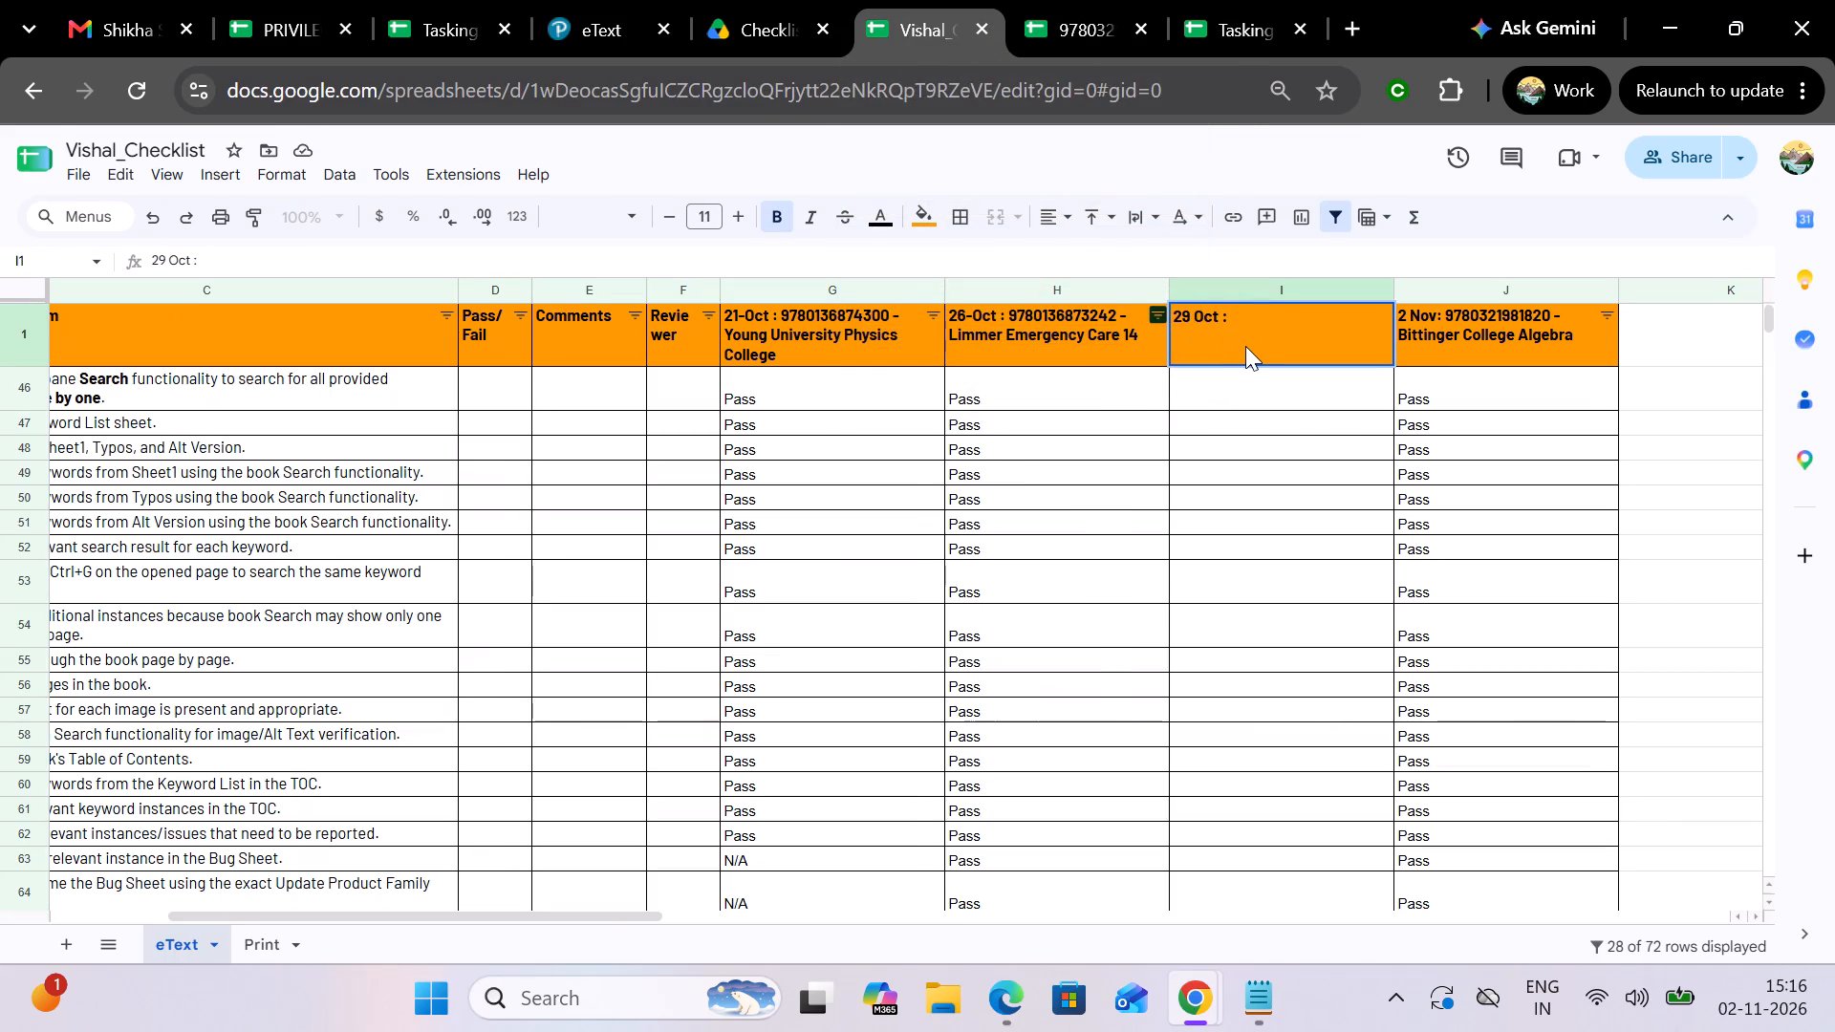
key("super+v")
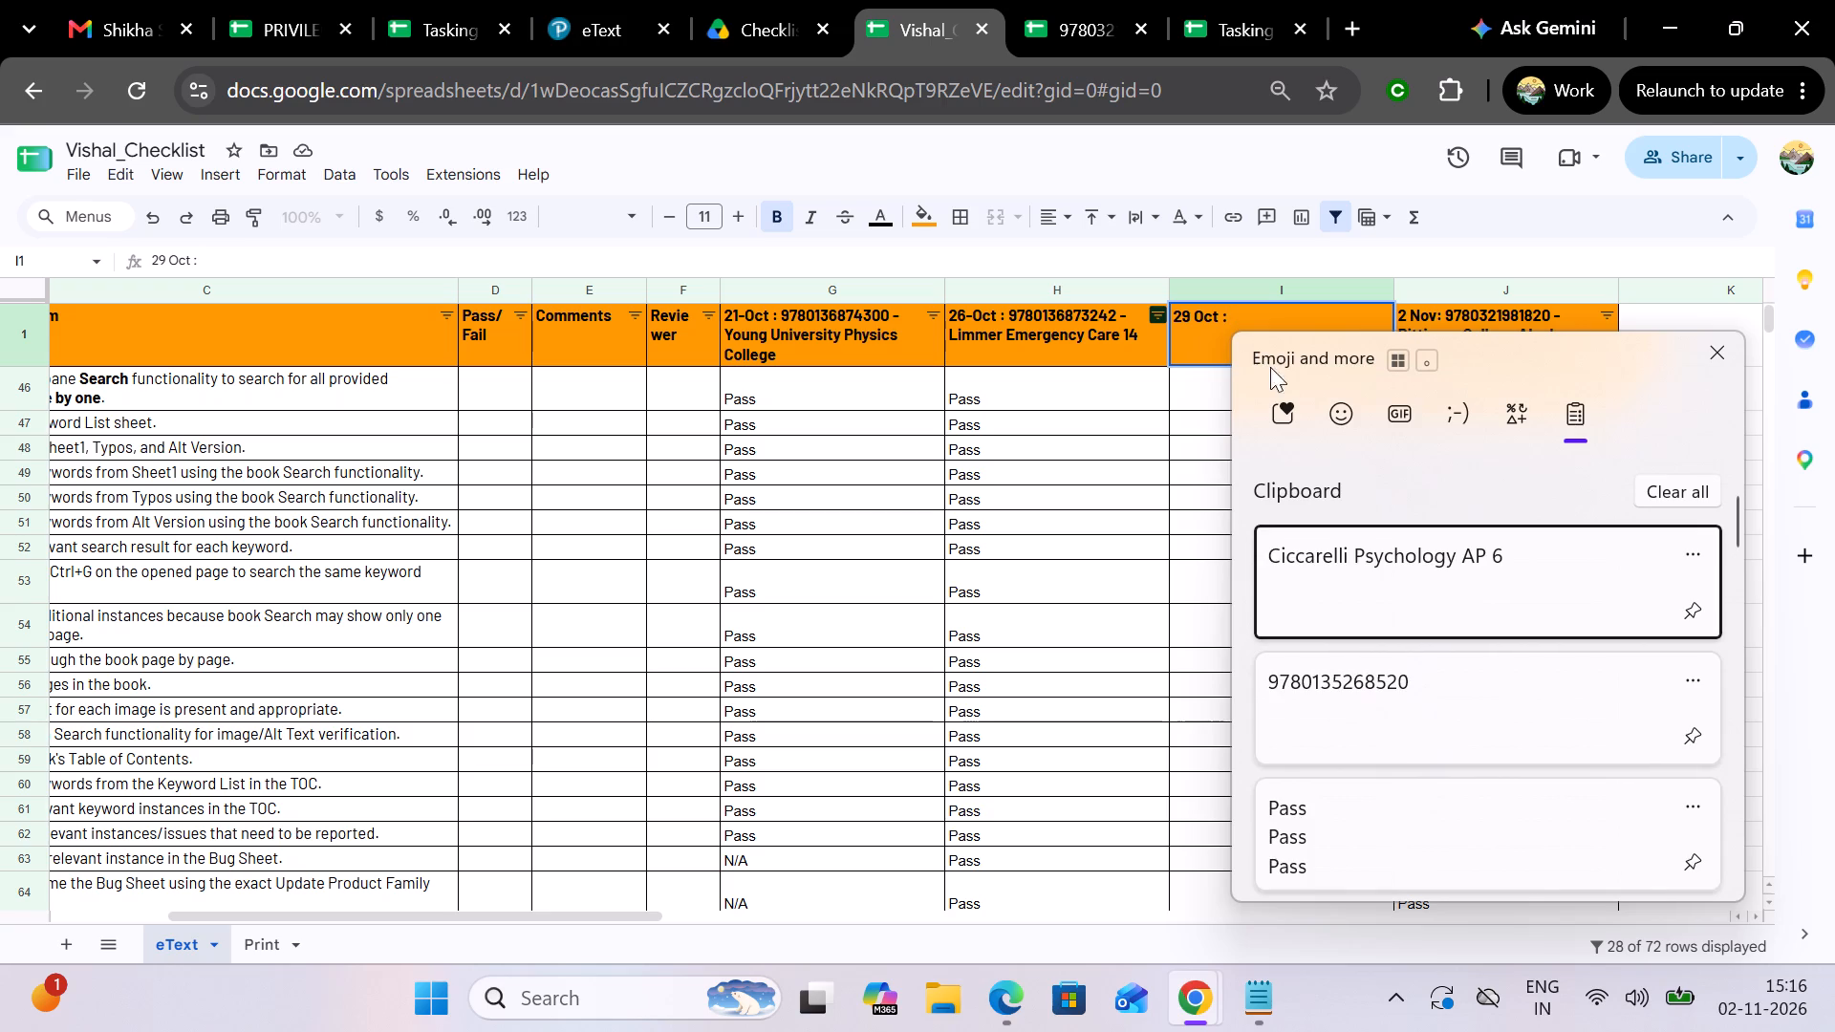
left_click(1358, 691)
key("ctrl+v")
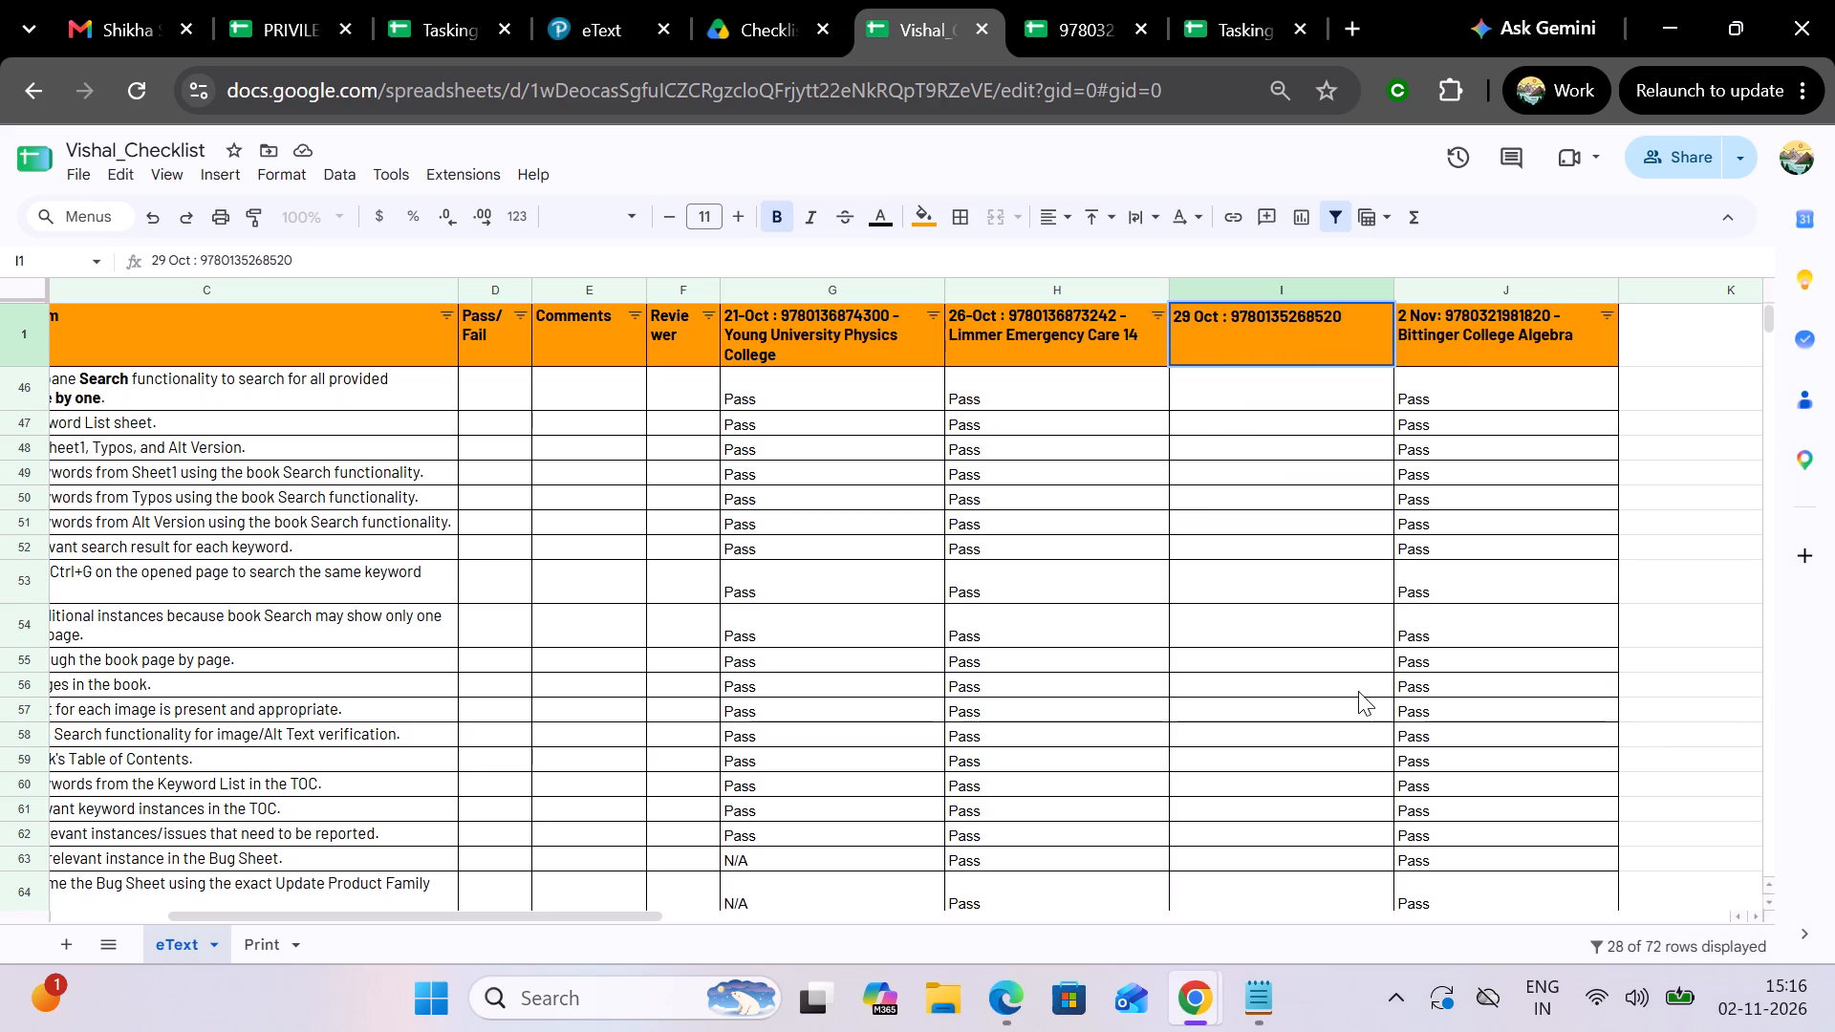
key("space")
type("-")
key("space")
key("super+v")
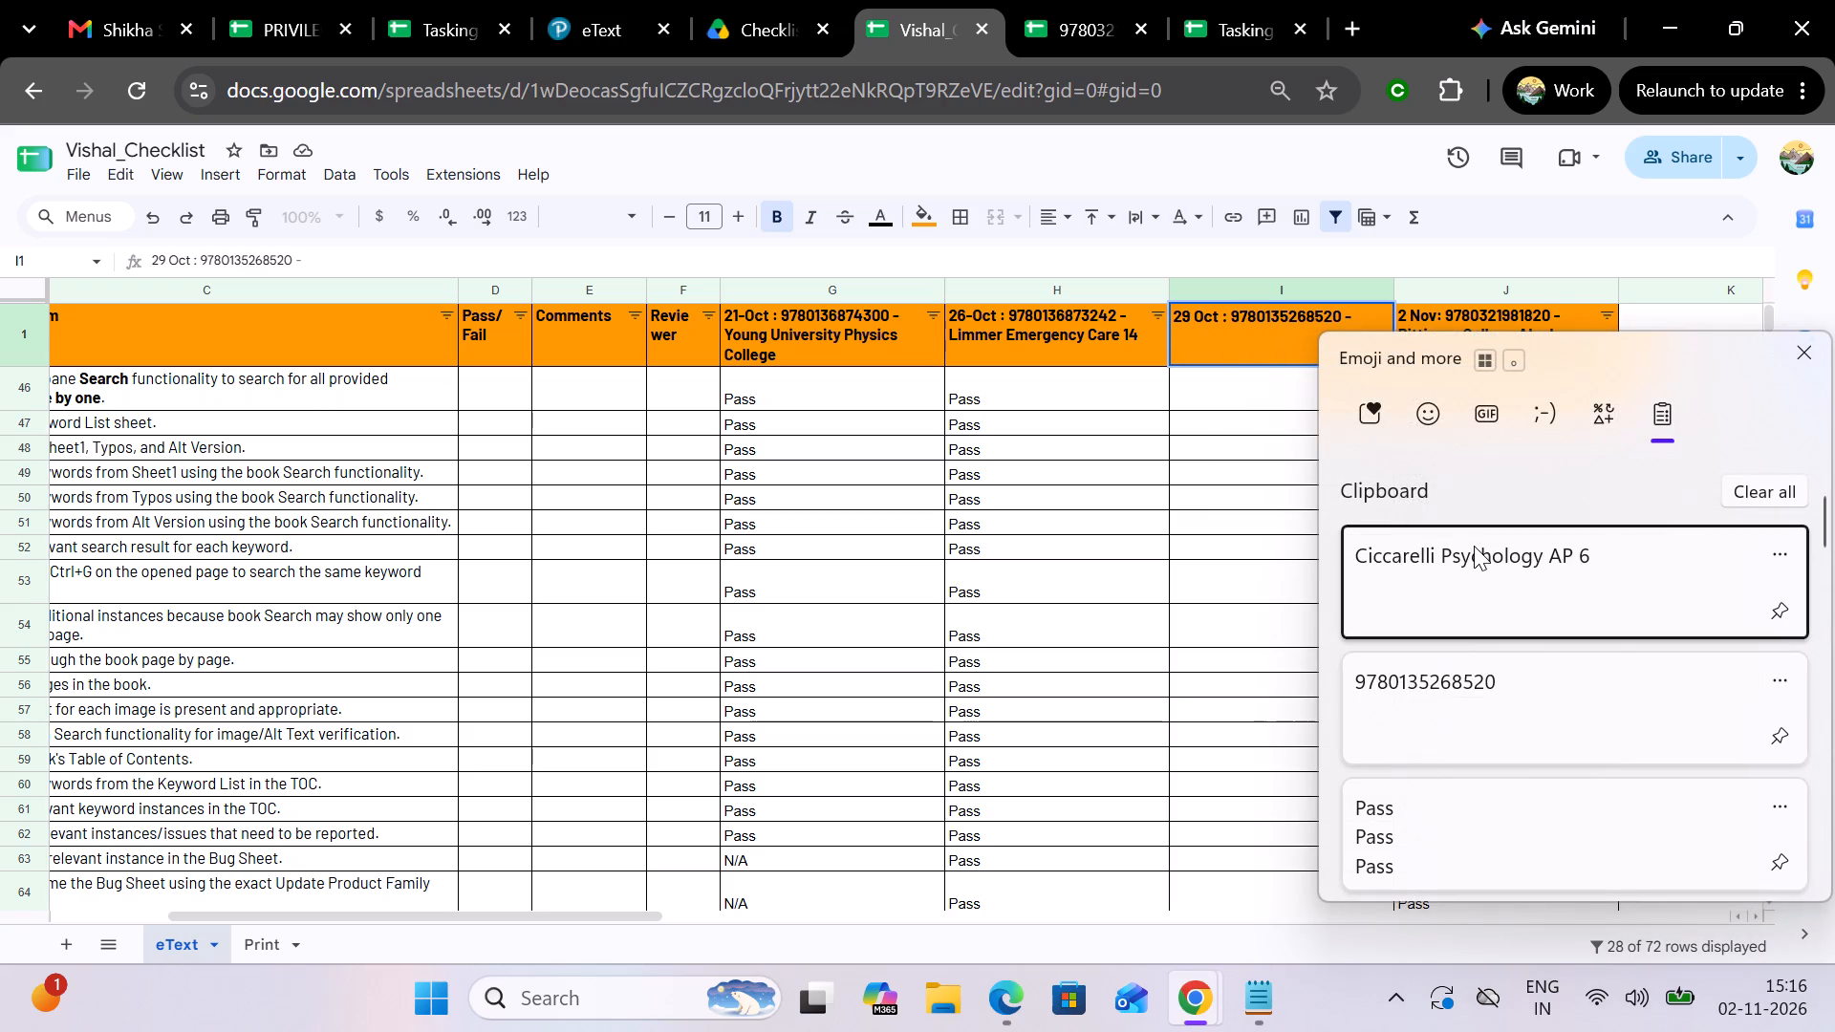
left_click(1474, 546)
key("ctrl+v")
left_click(1283, 541)
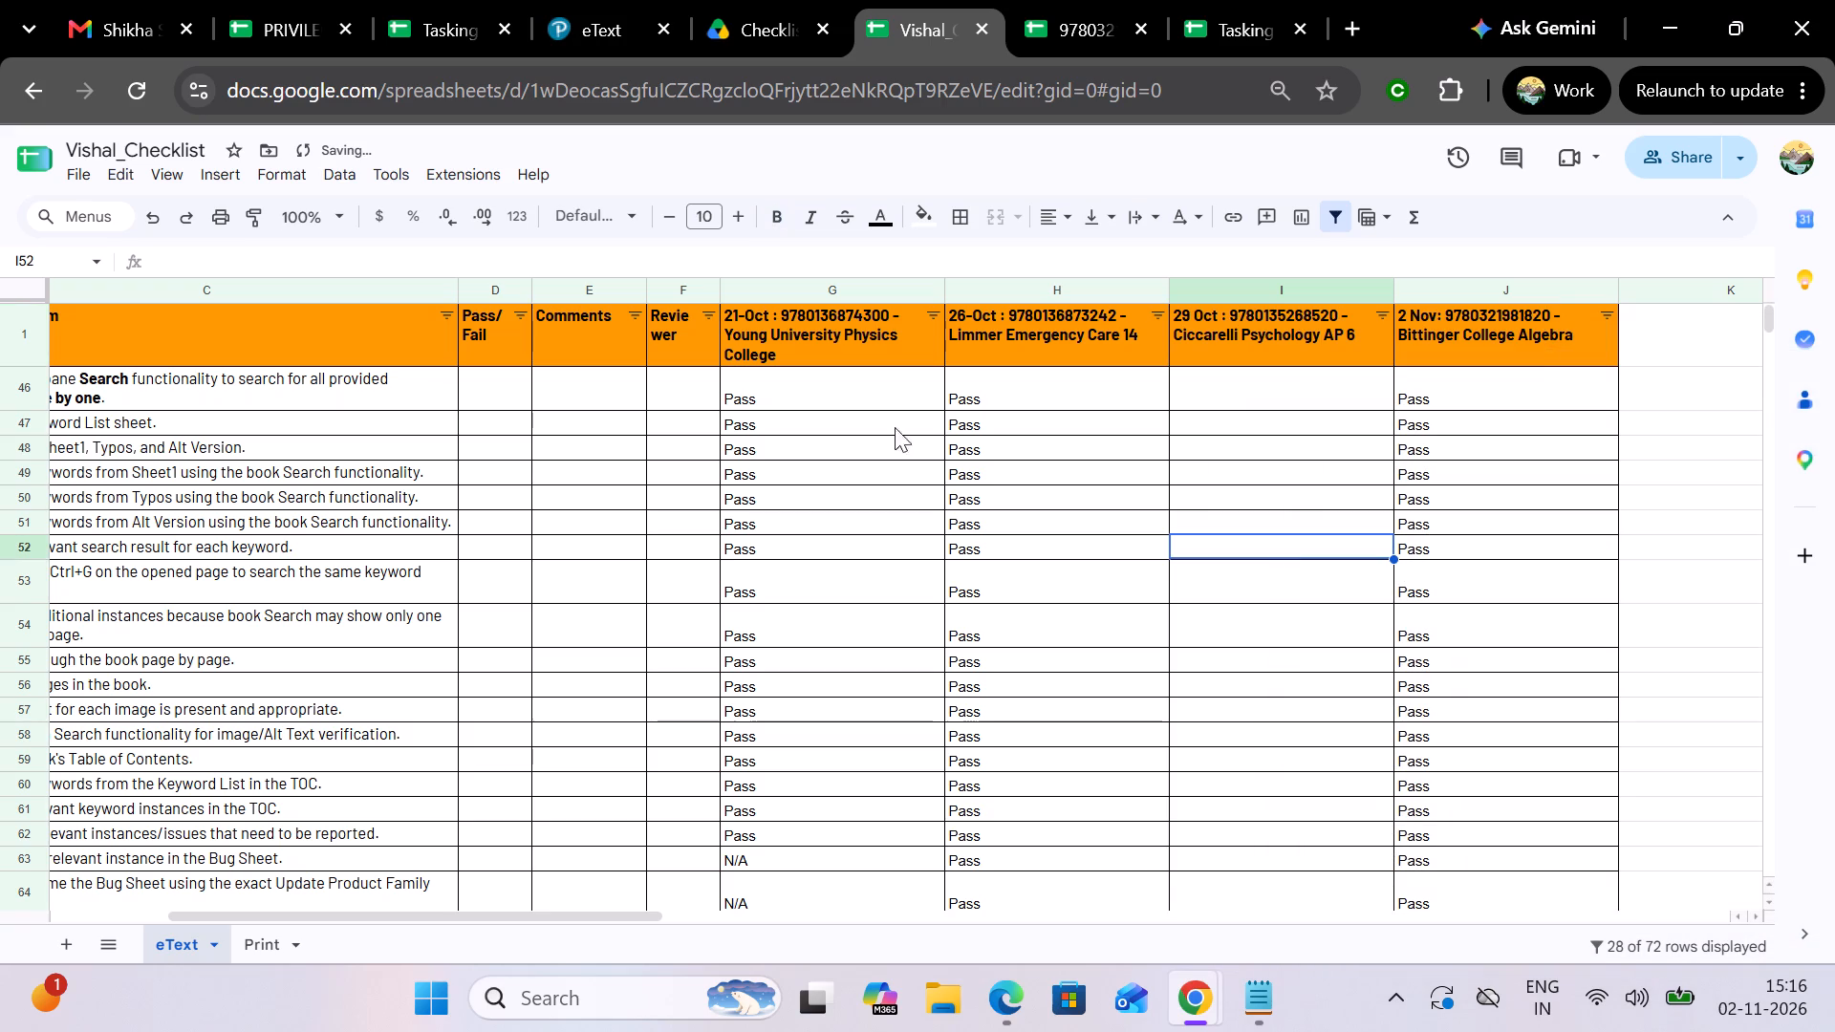
Include the MLM and Pearson+ values in the Platform column filter.
scroll(280, 483, "right", 4)
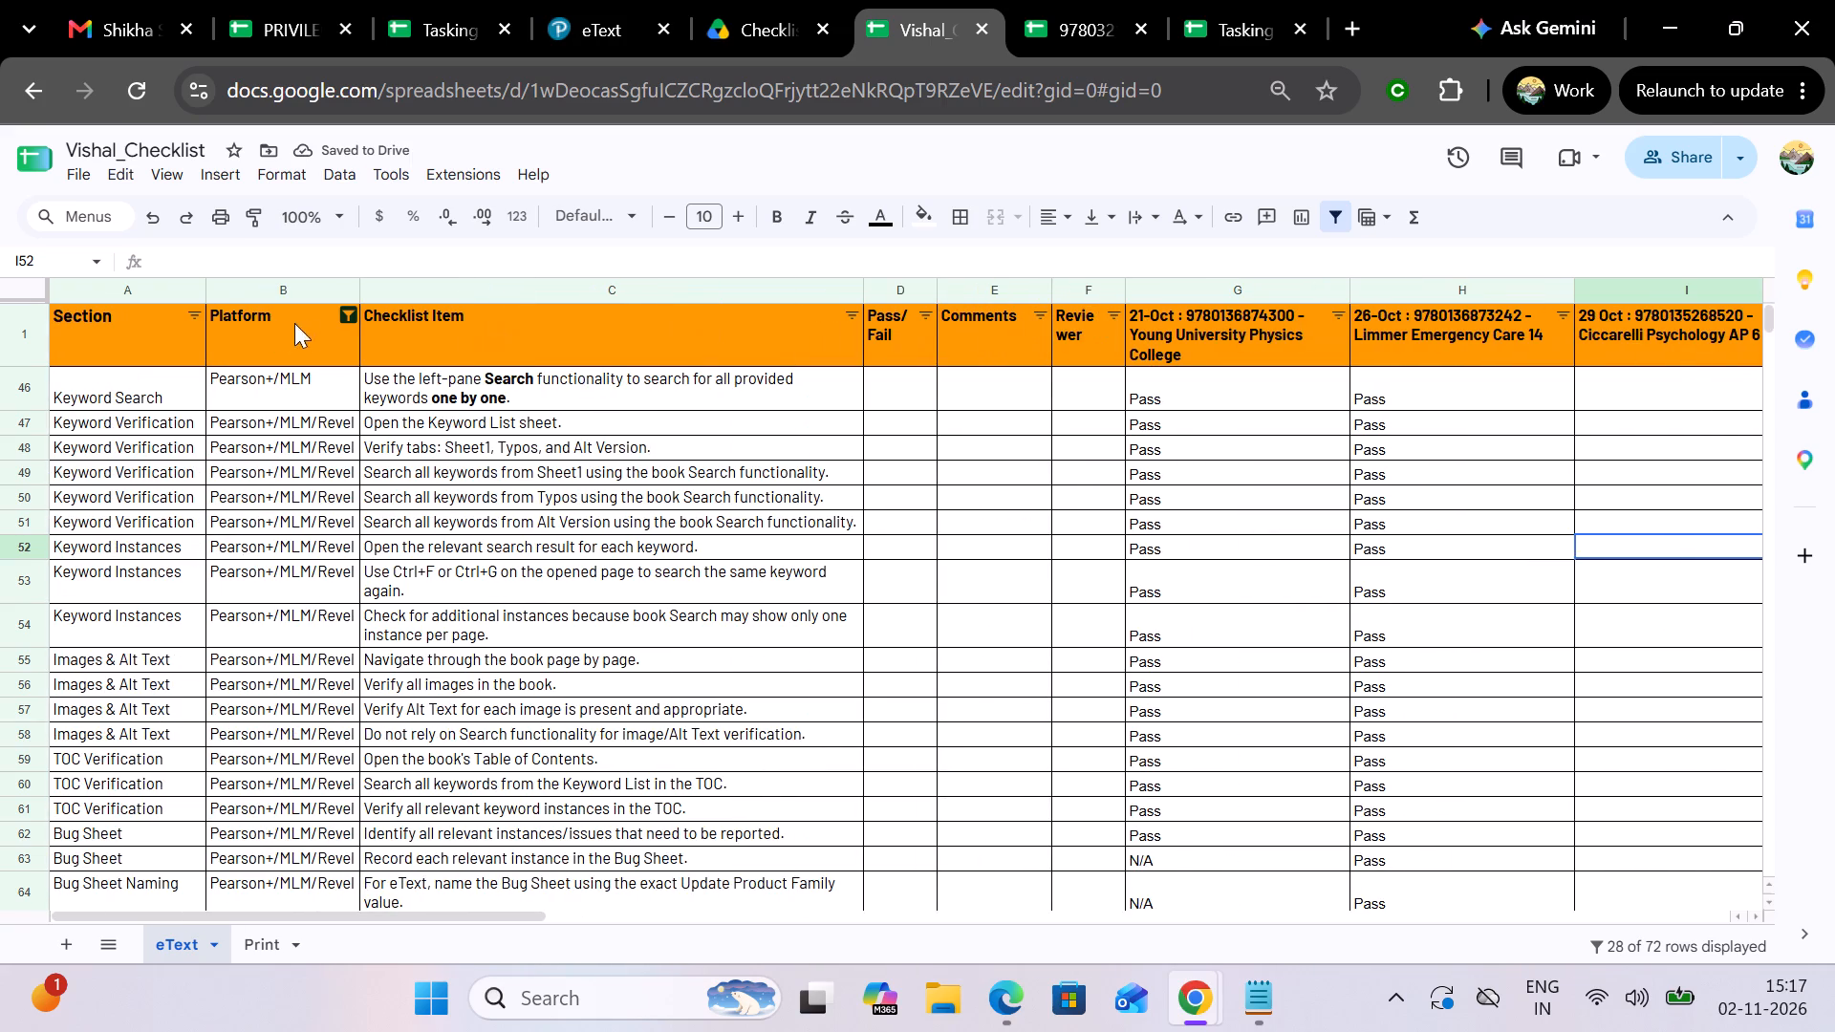
left_click(339, 315)
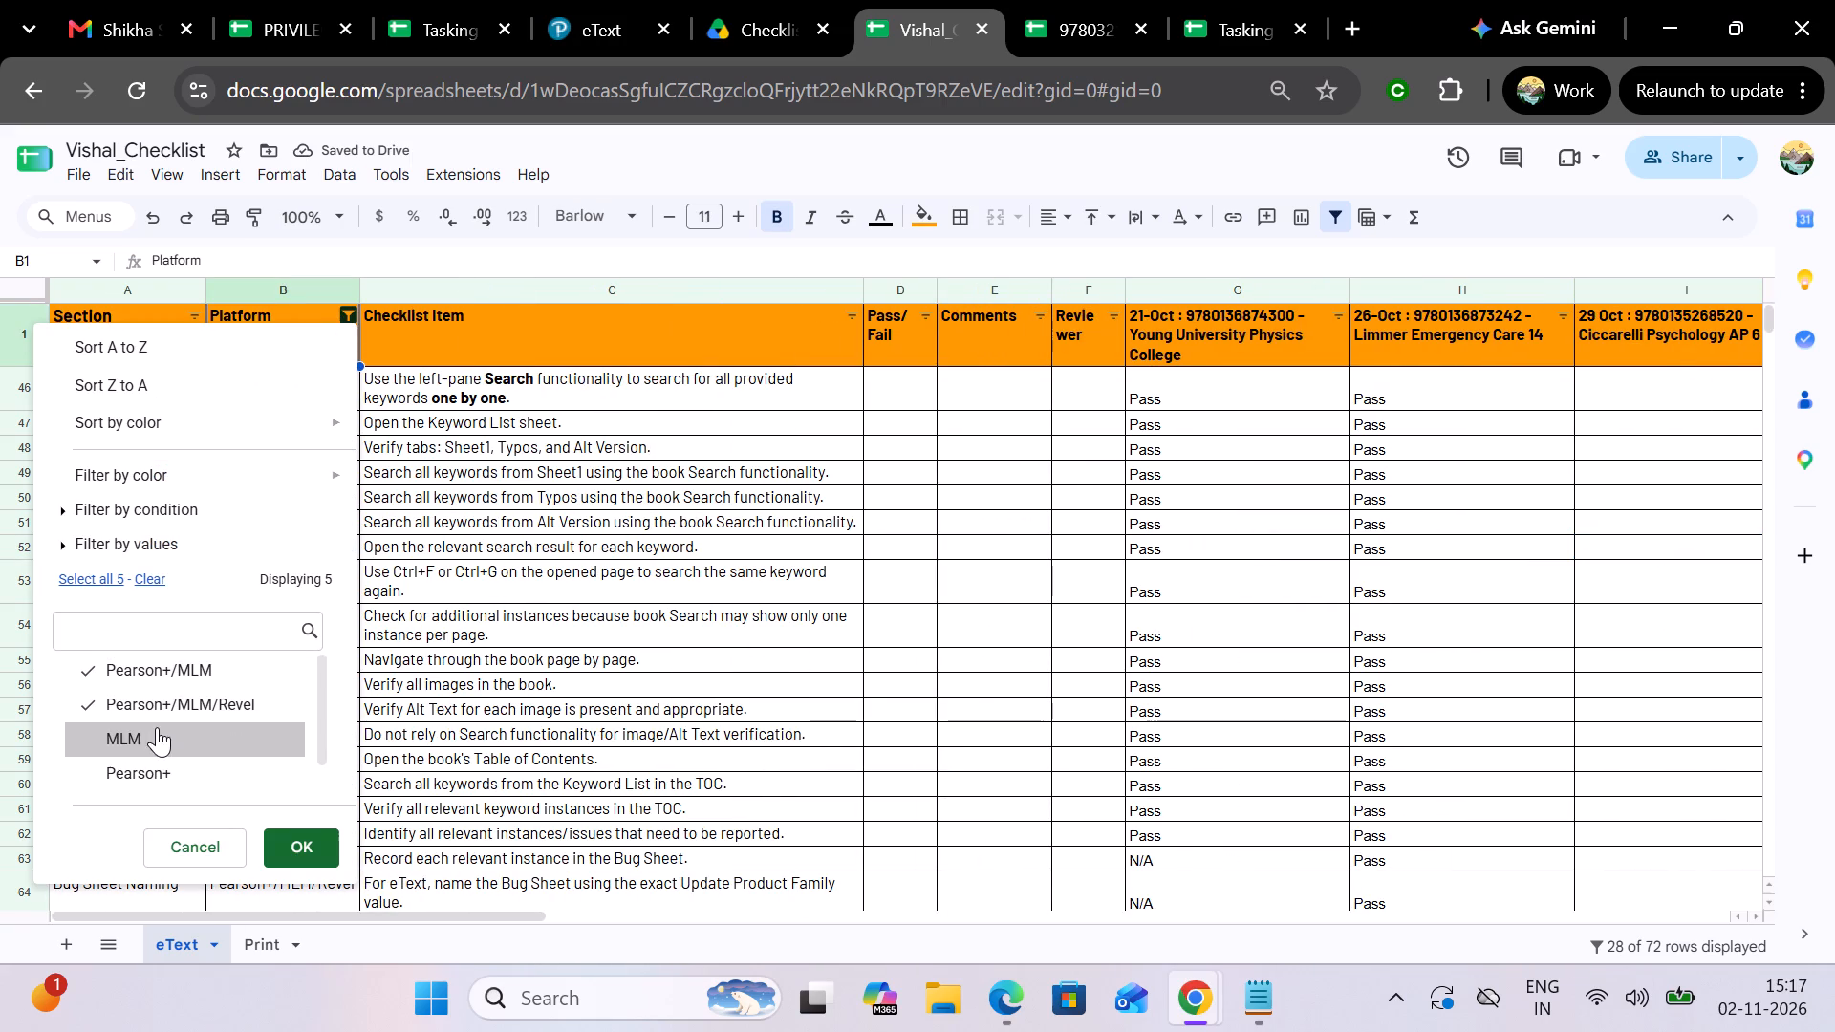
left_click(156, 730)
left_click(156, 756)
left_click(283, 847)
Review the checklist rows under the book columns and exclude the MLM value from the Platform column filter.
scroll(671, 717, "up", 2)
scroll(671, 717, "left", 2)
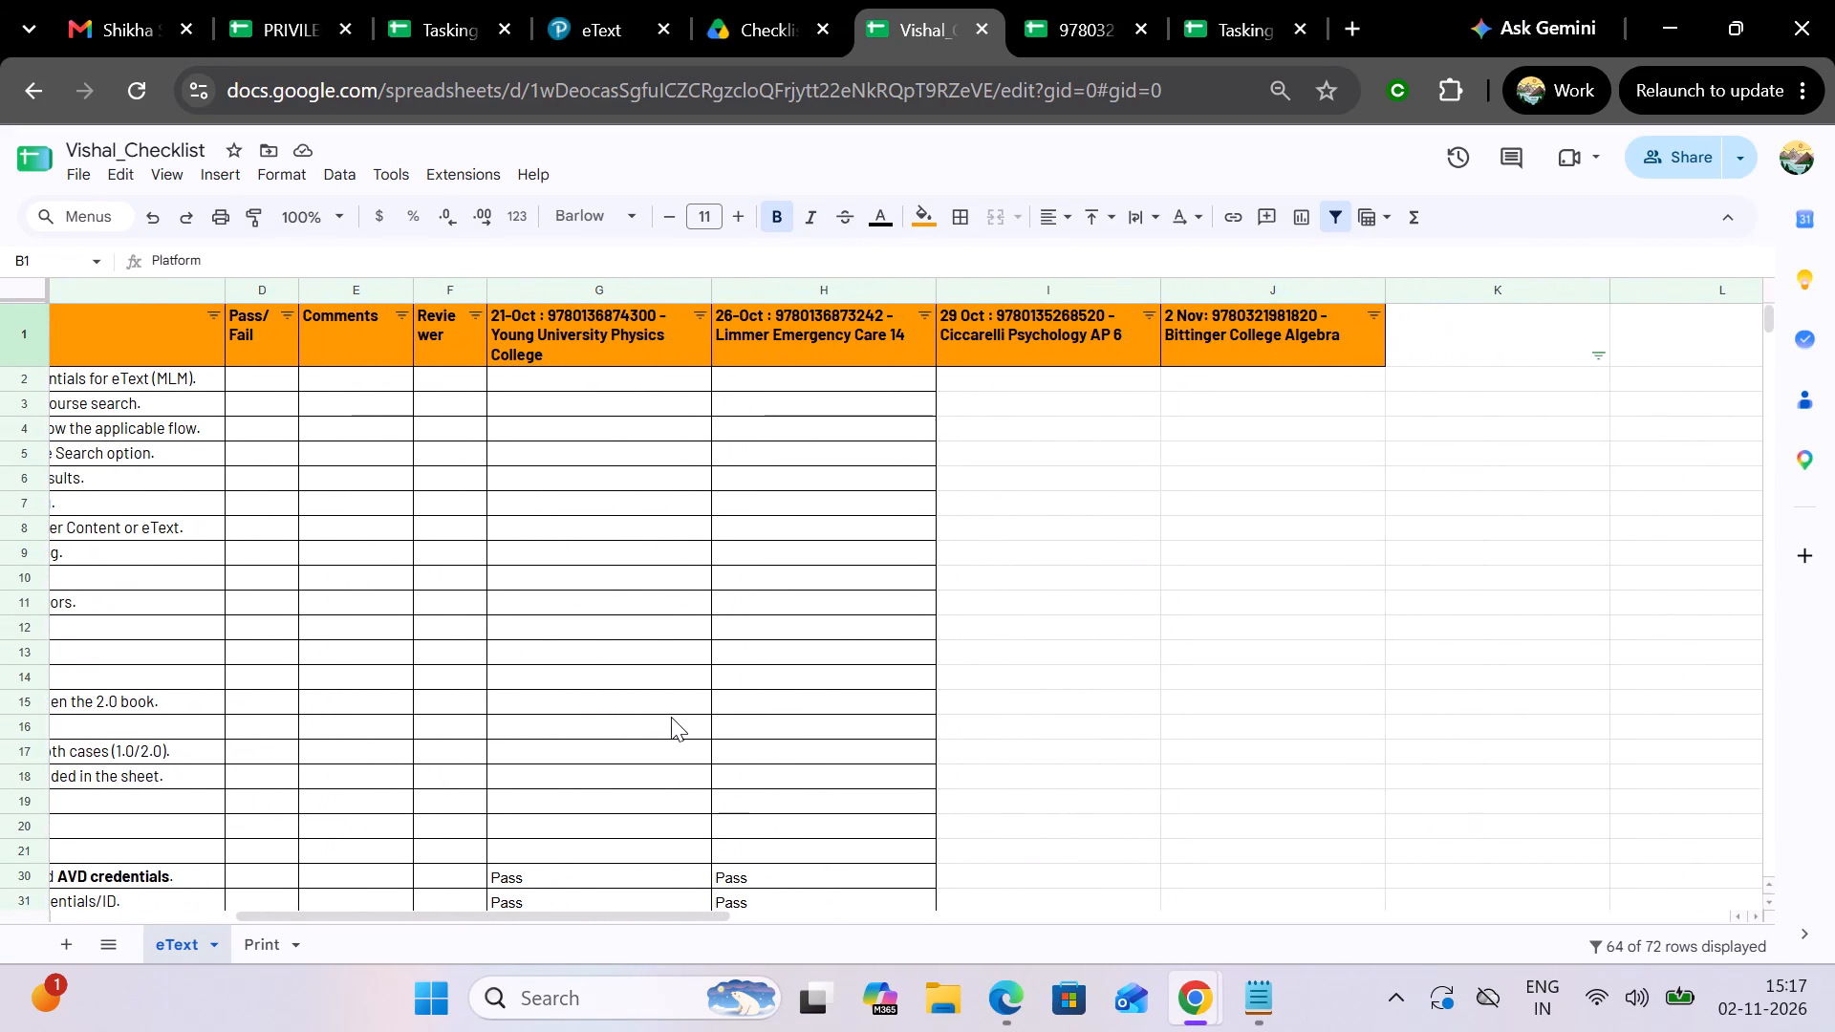
scroll(671, 717, "down", 1)
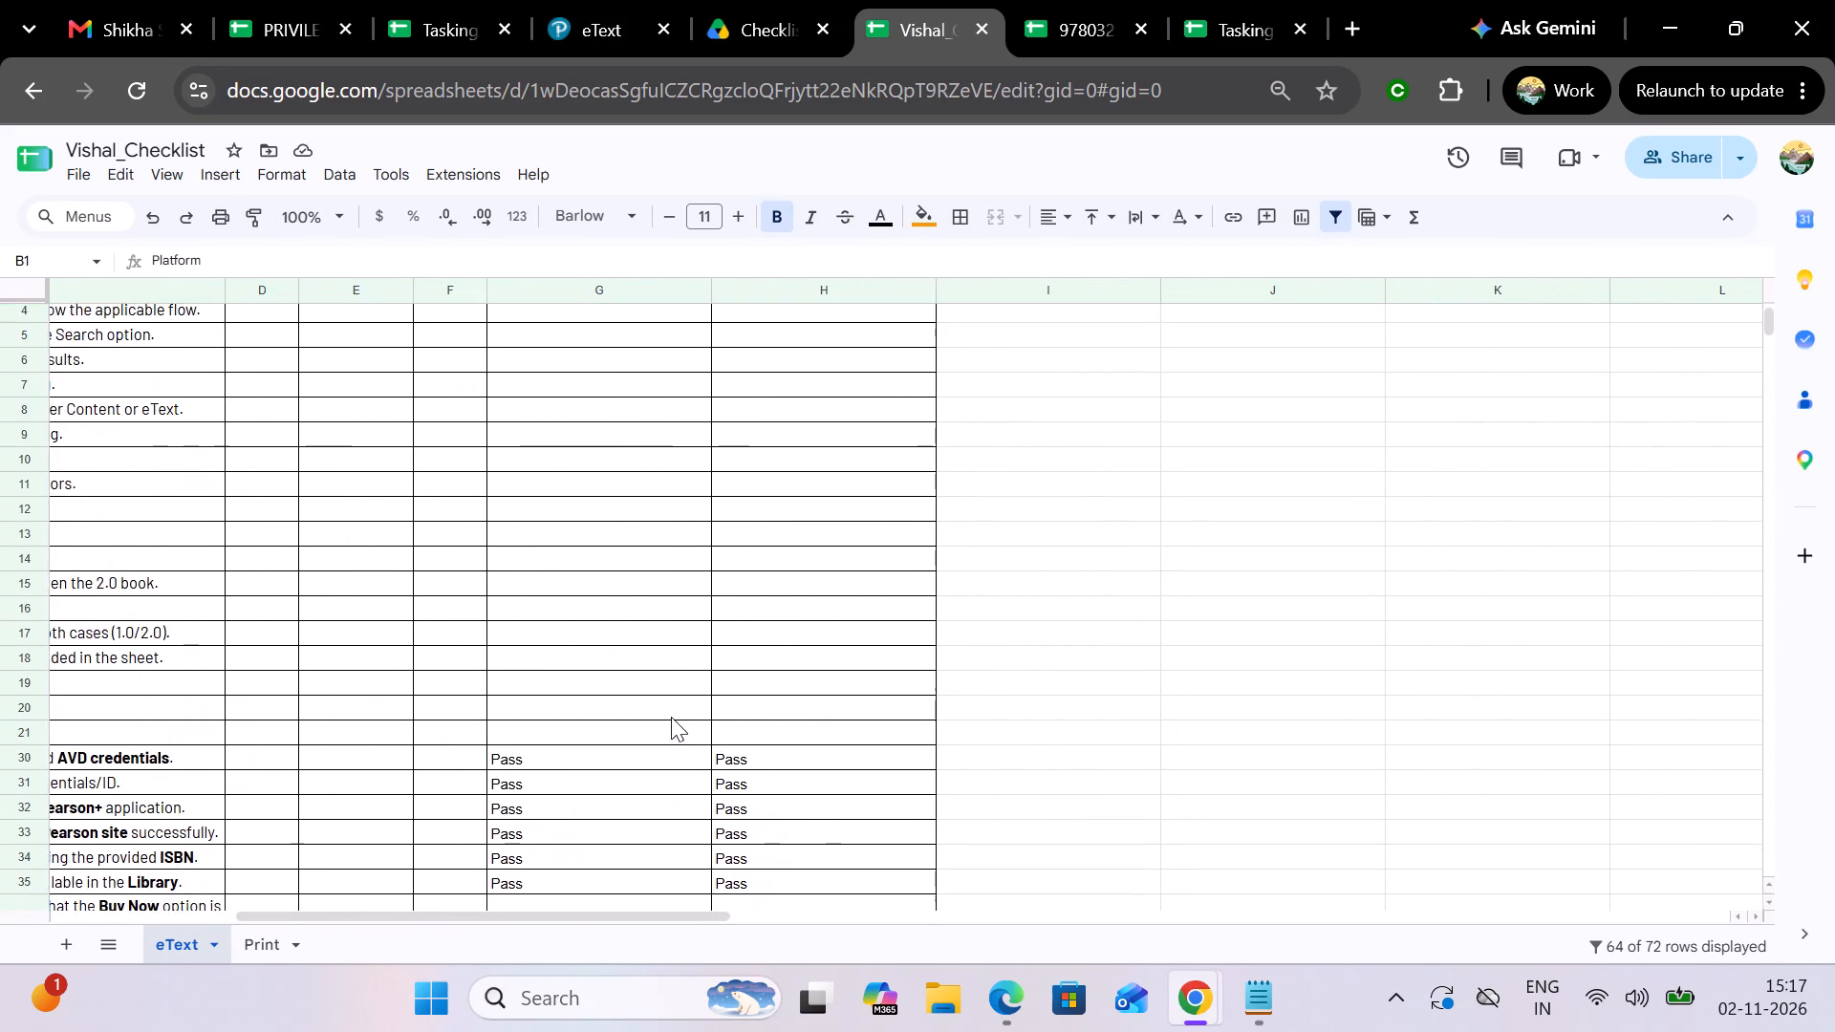
scroll(671, 717, "down", 1)
scroll(671, 717, "up", 1)
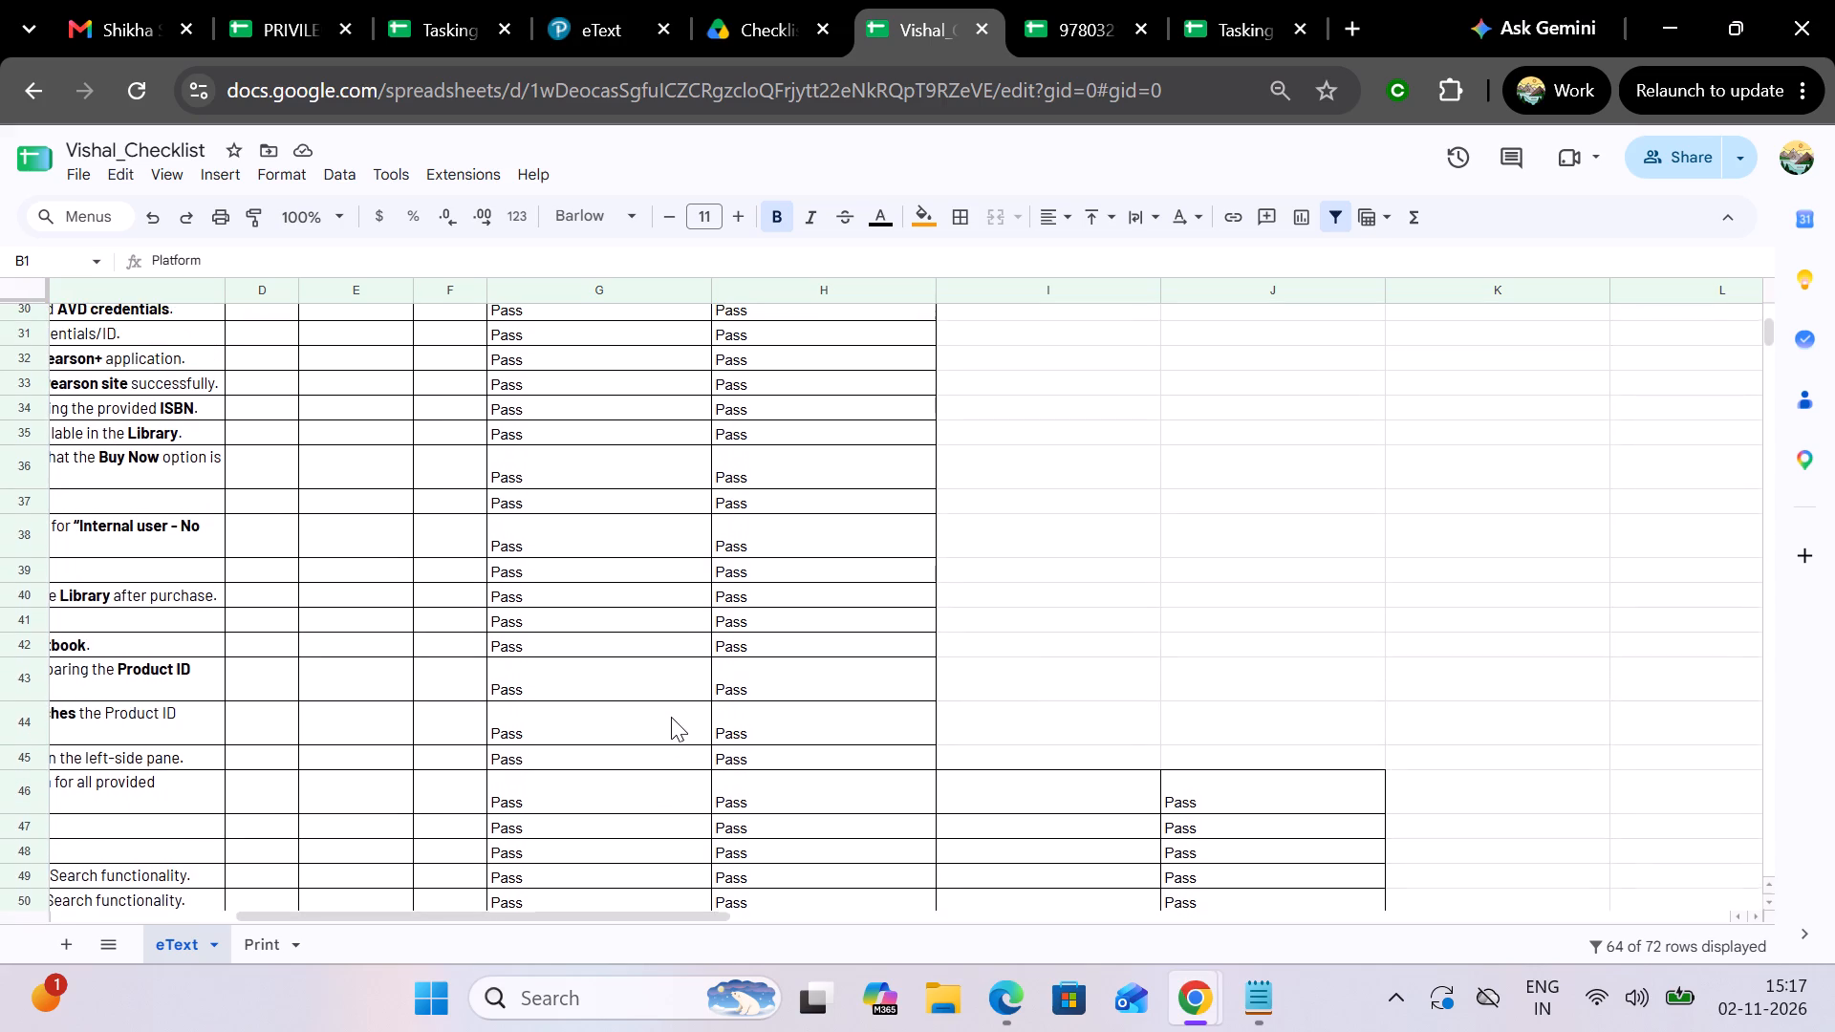
scroll(671, 717, "up", 2)
scroll(671, 717, "right", 4)
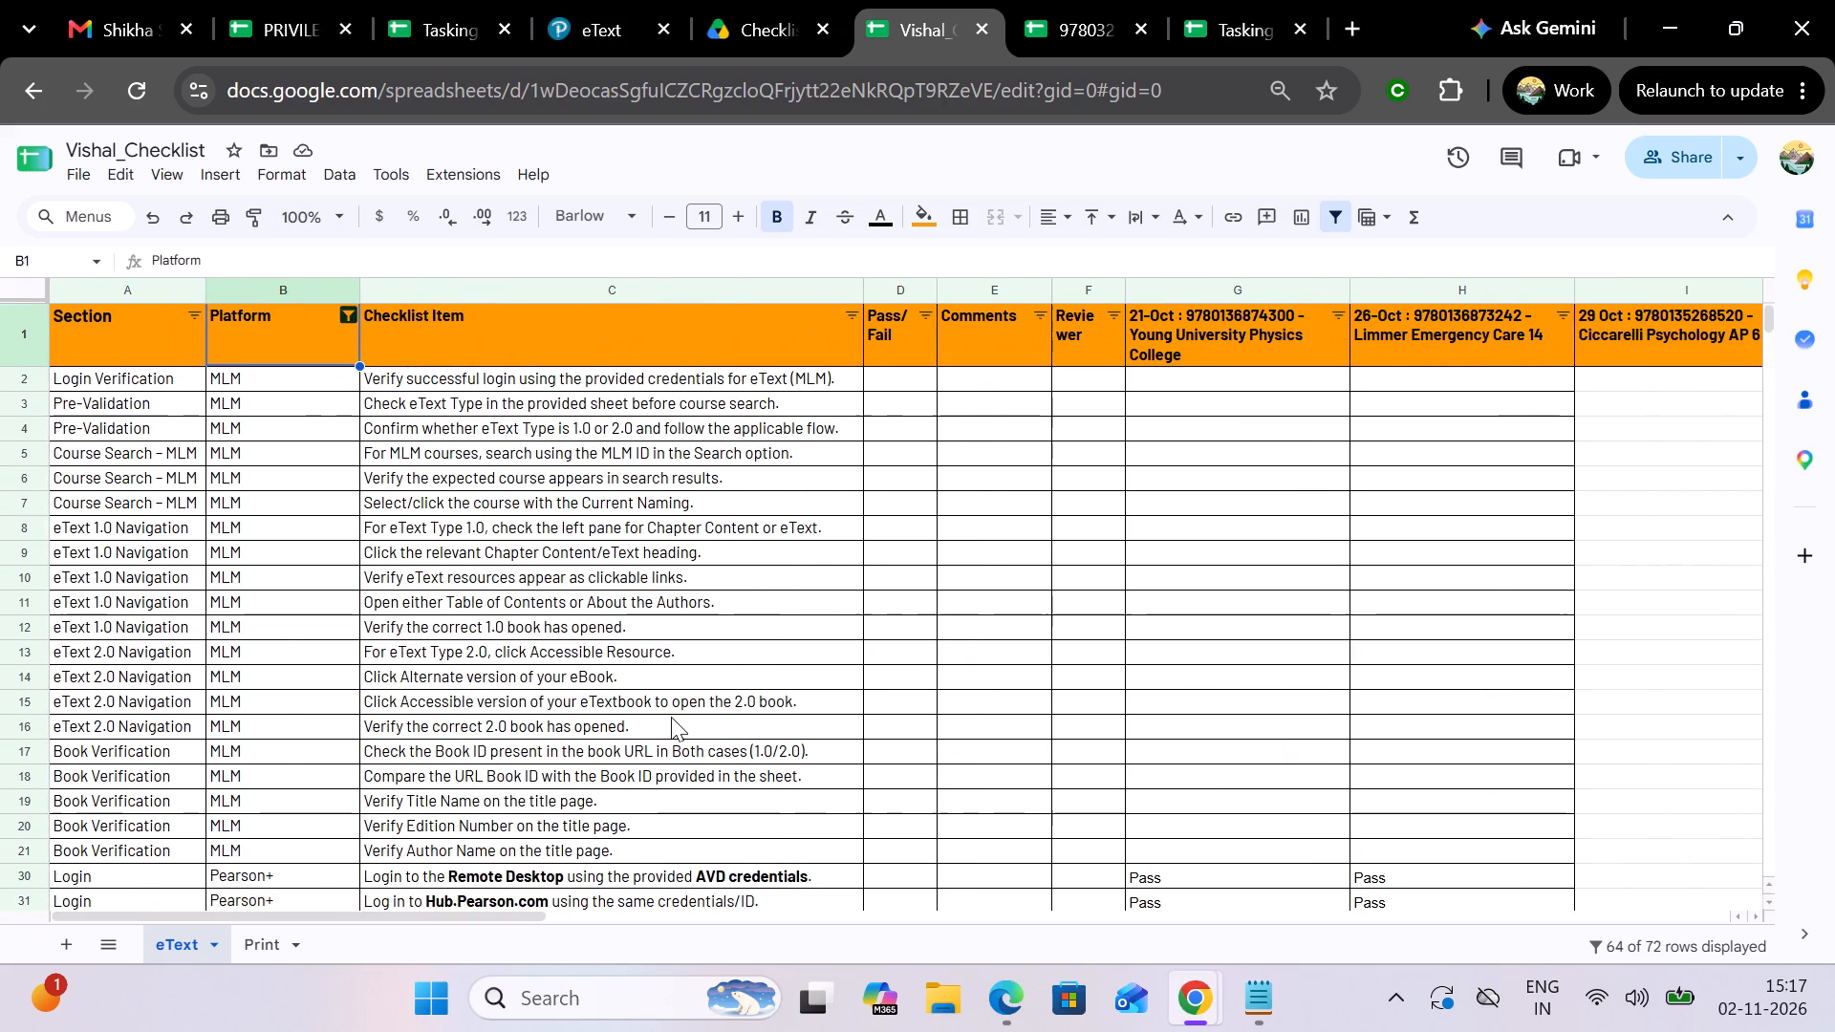
left_click(343, 312)
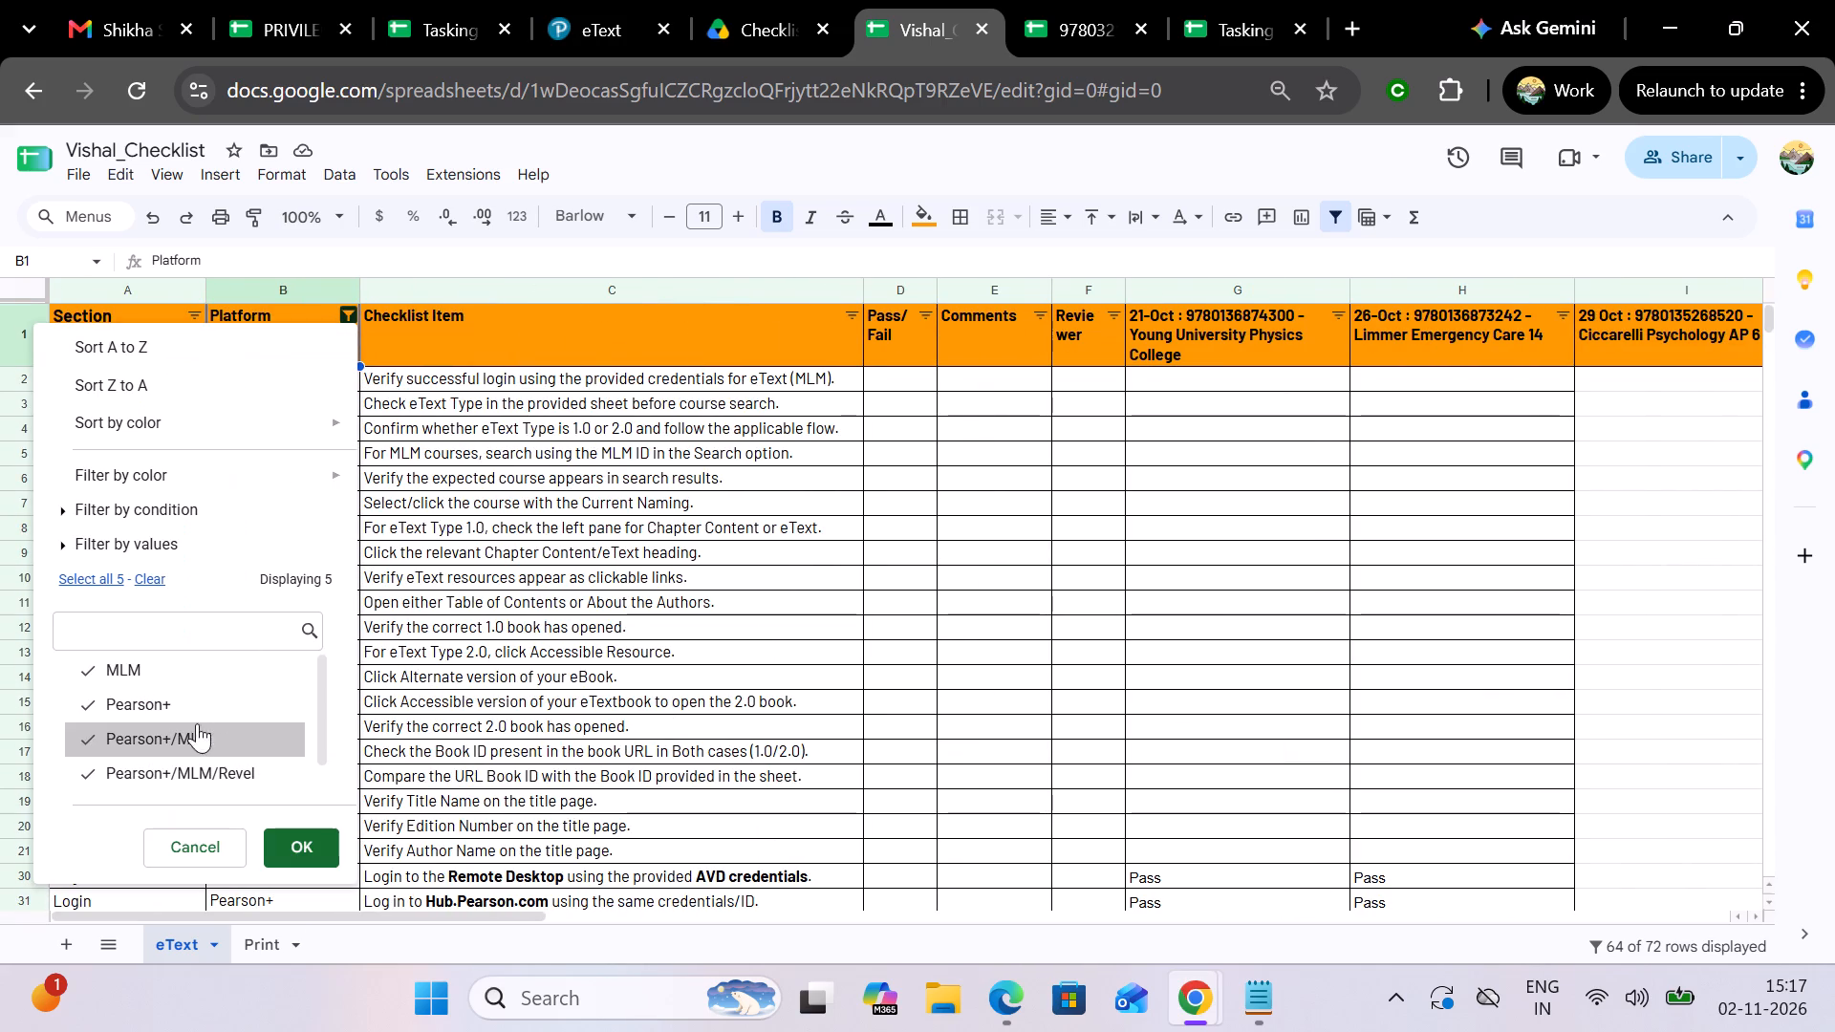
left_click(179, 670)
left_click(271, 832)
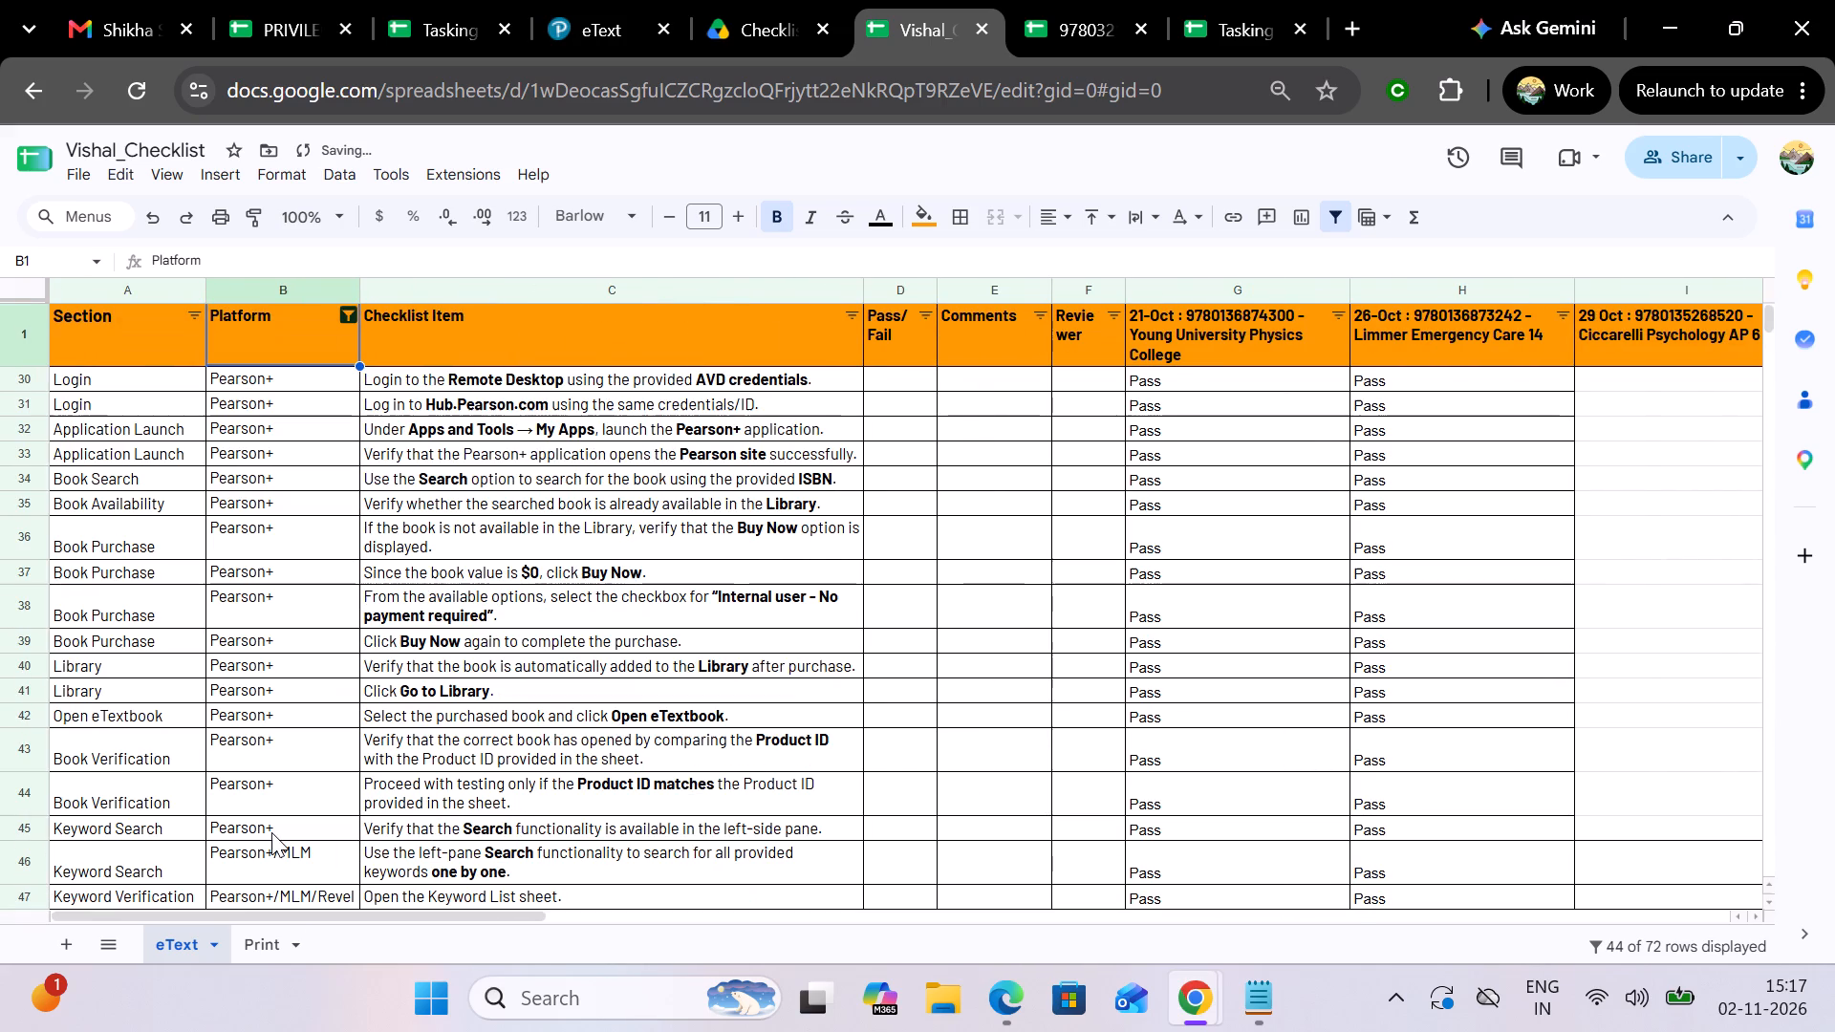
Apply all borders to the empty cells I30:J45 under the 29 Oct and 2 Nov headers.
scroll(881, 745, "left", 2)
scroll(881, 745, "up", 1)
left_click_drag(1161, 376, 1441, 784)
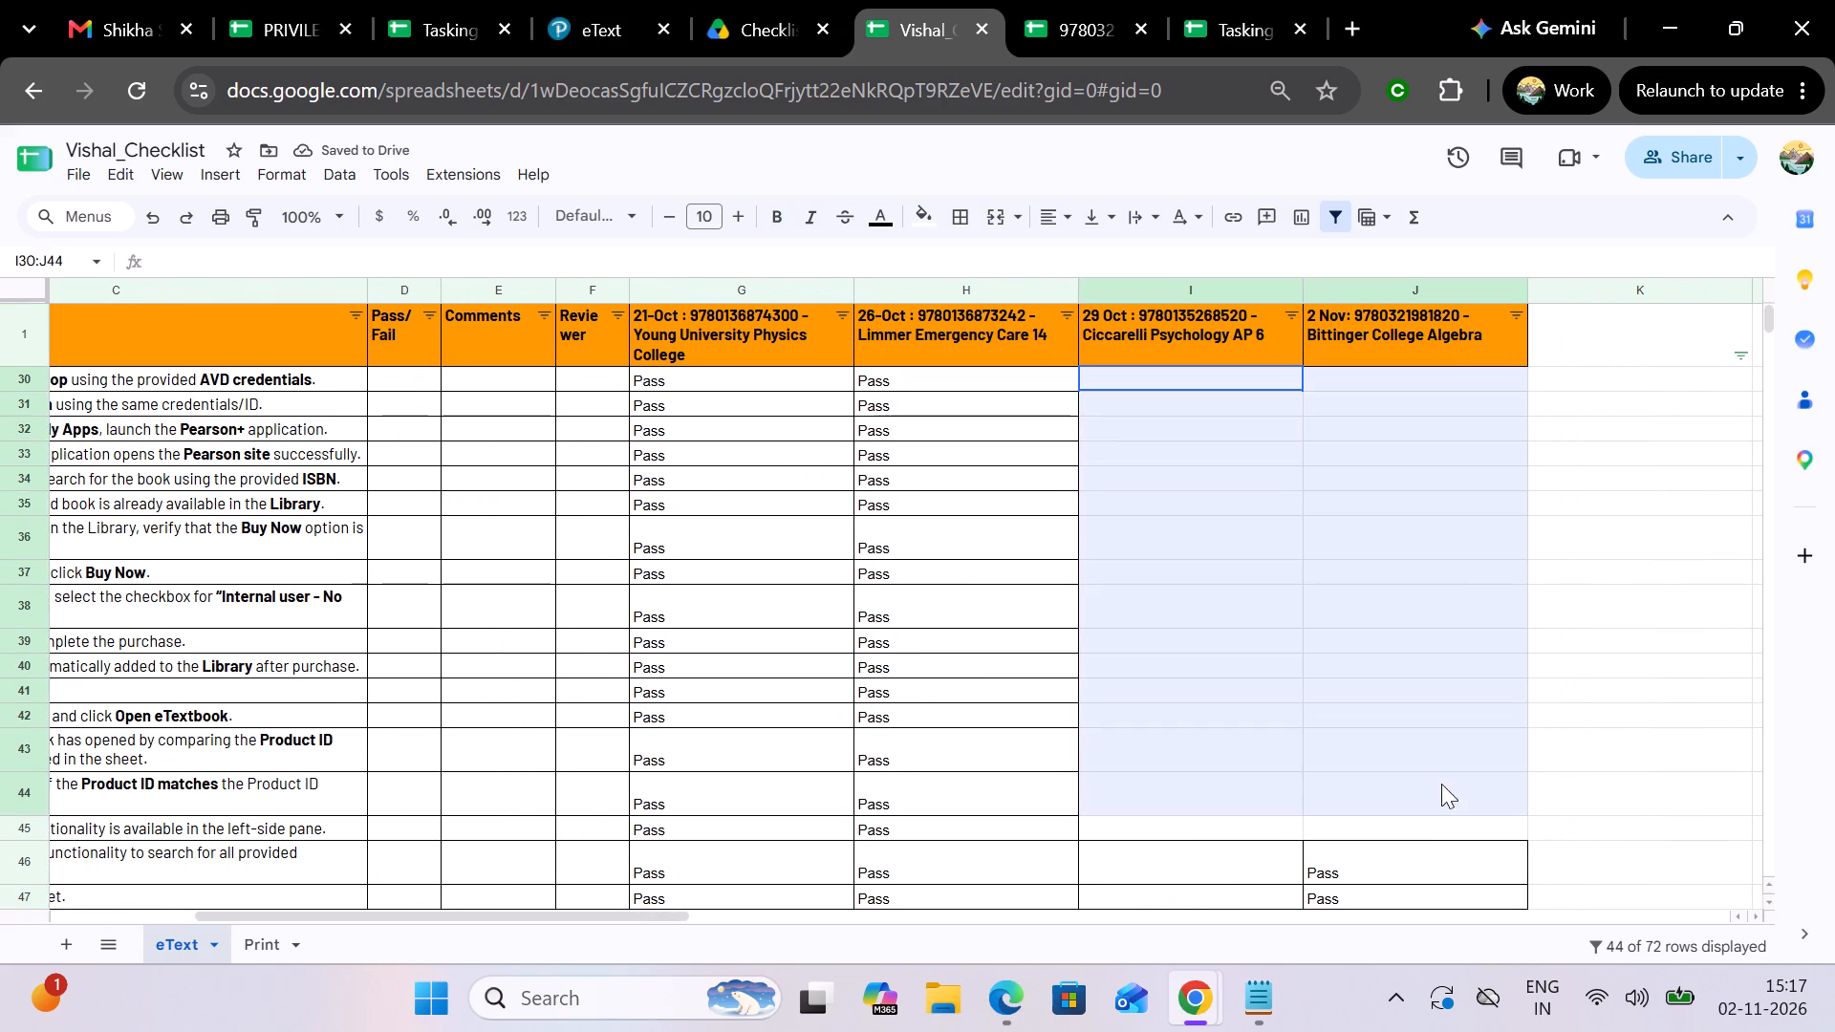
left_click_drag(1441, 784, 1432, 820)
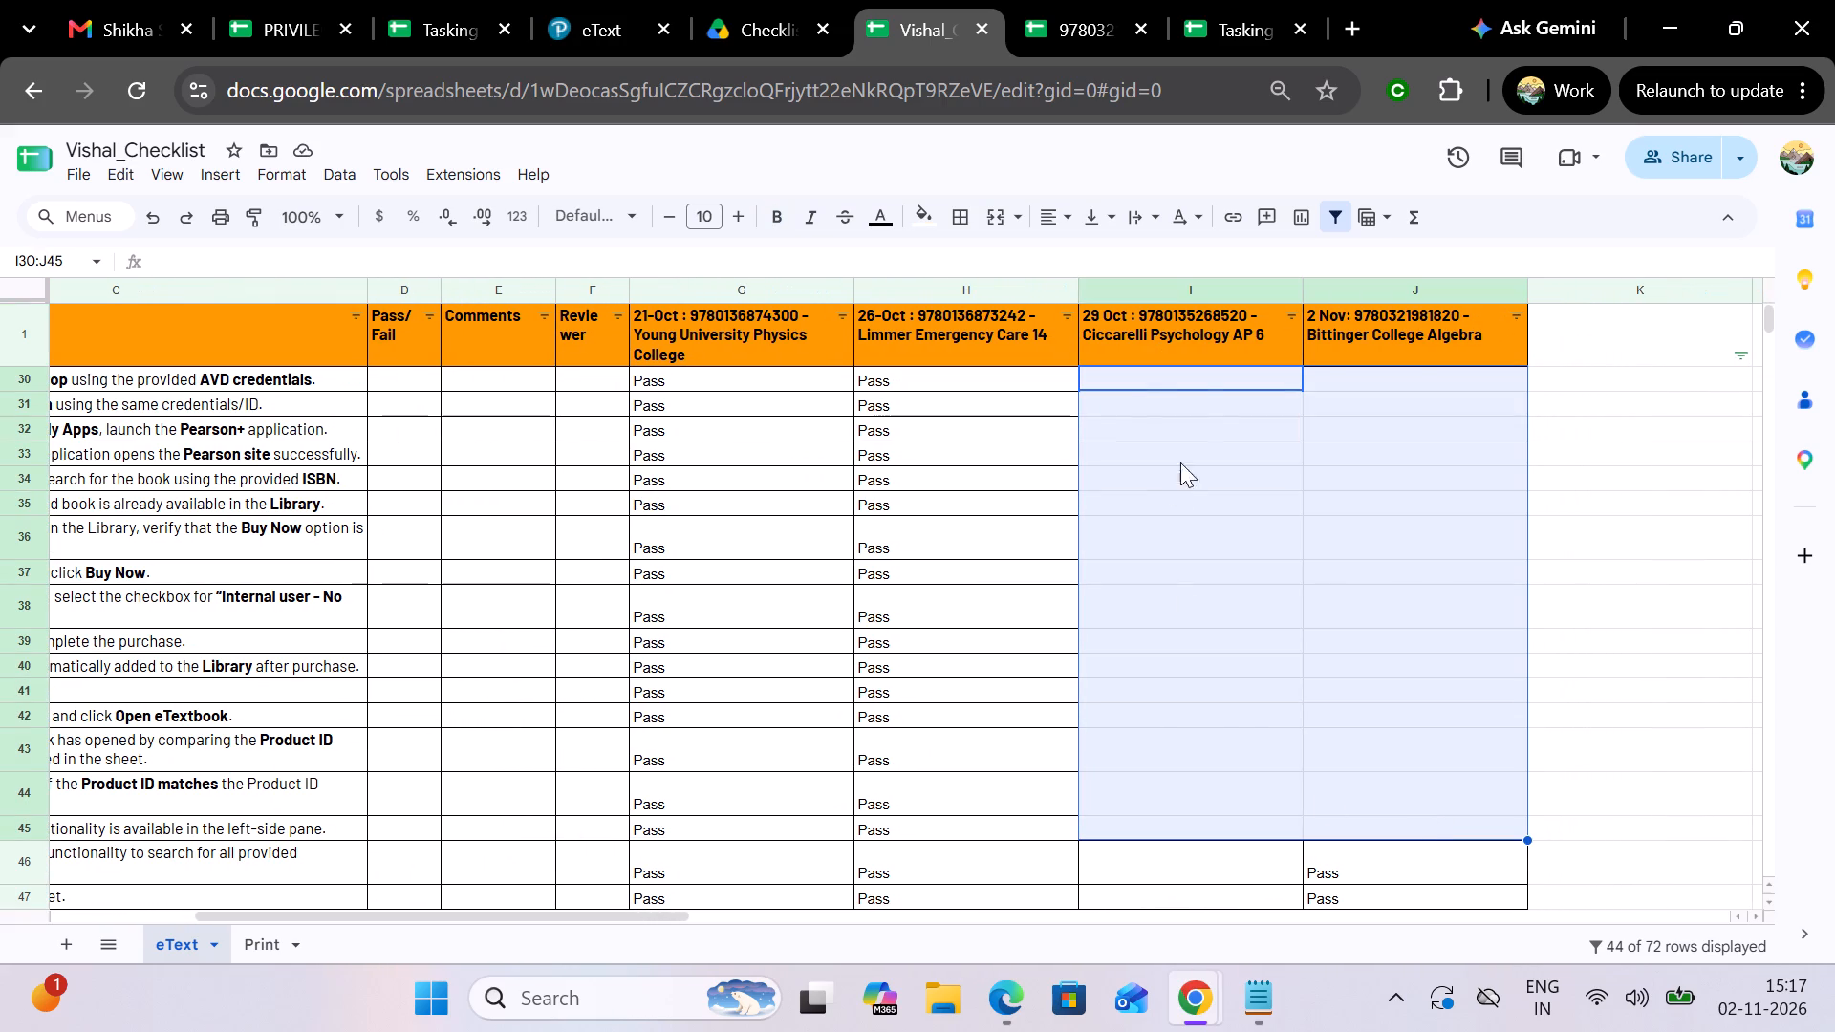
left_click_drag(965, 223, 967, 250)
left_click(967, 250)
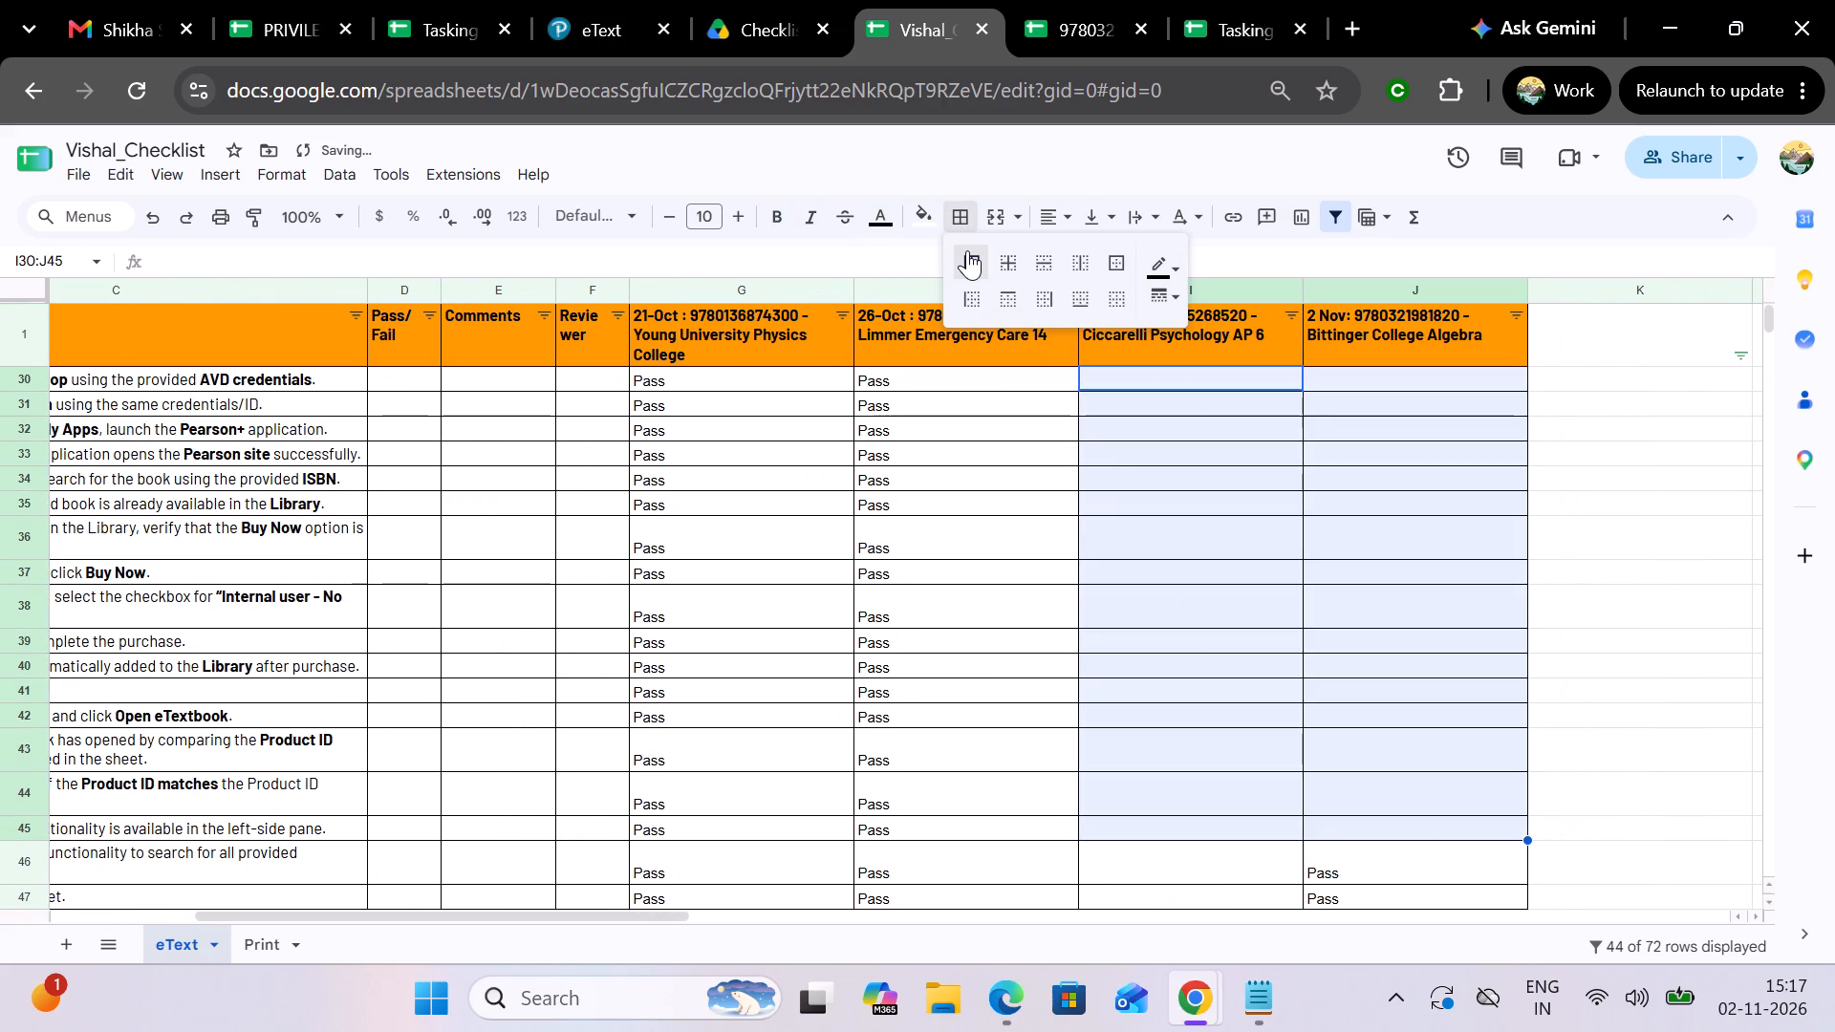
left_click(1105, 441)
Copy the "Pass" value from the 2 Nov column and fill cells I30:I73 of the 29 Oct Ciccarelli Psychology AP 6 column with it.
left_click_drag(1115, 375, 1117, 411)
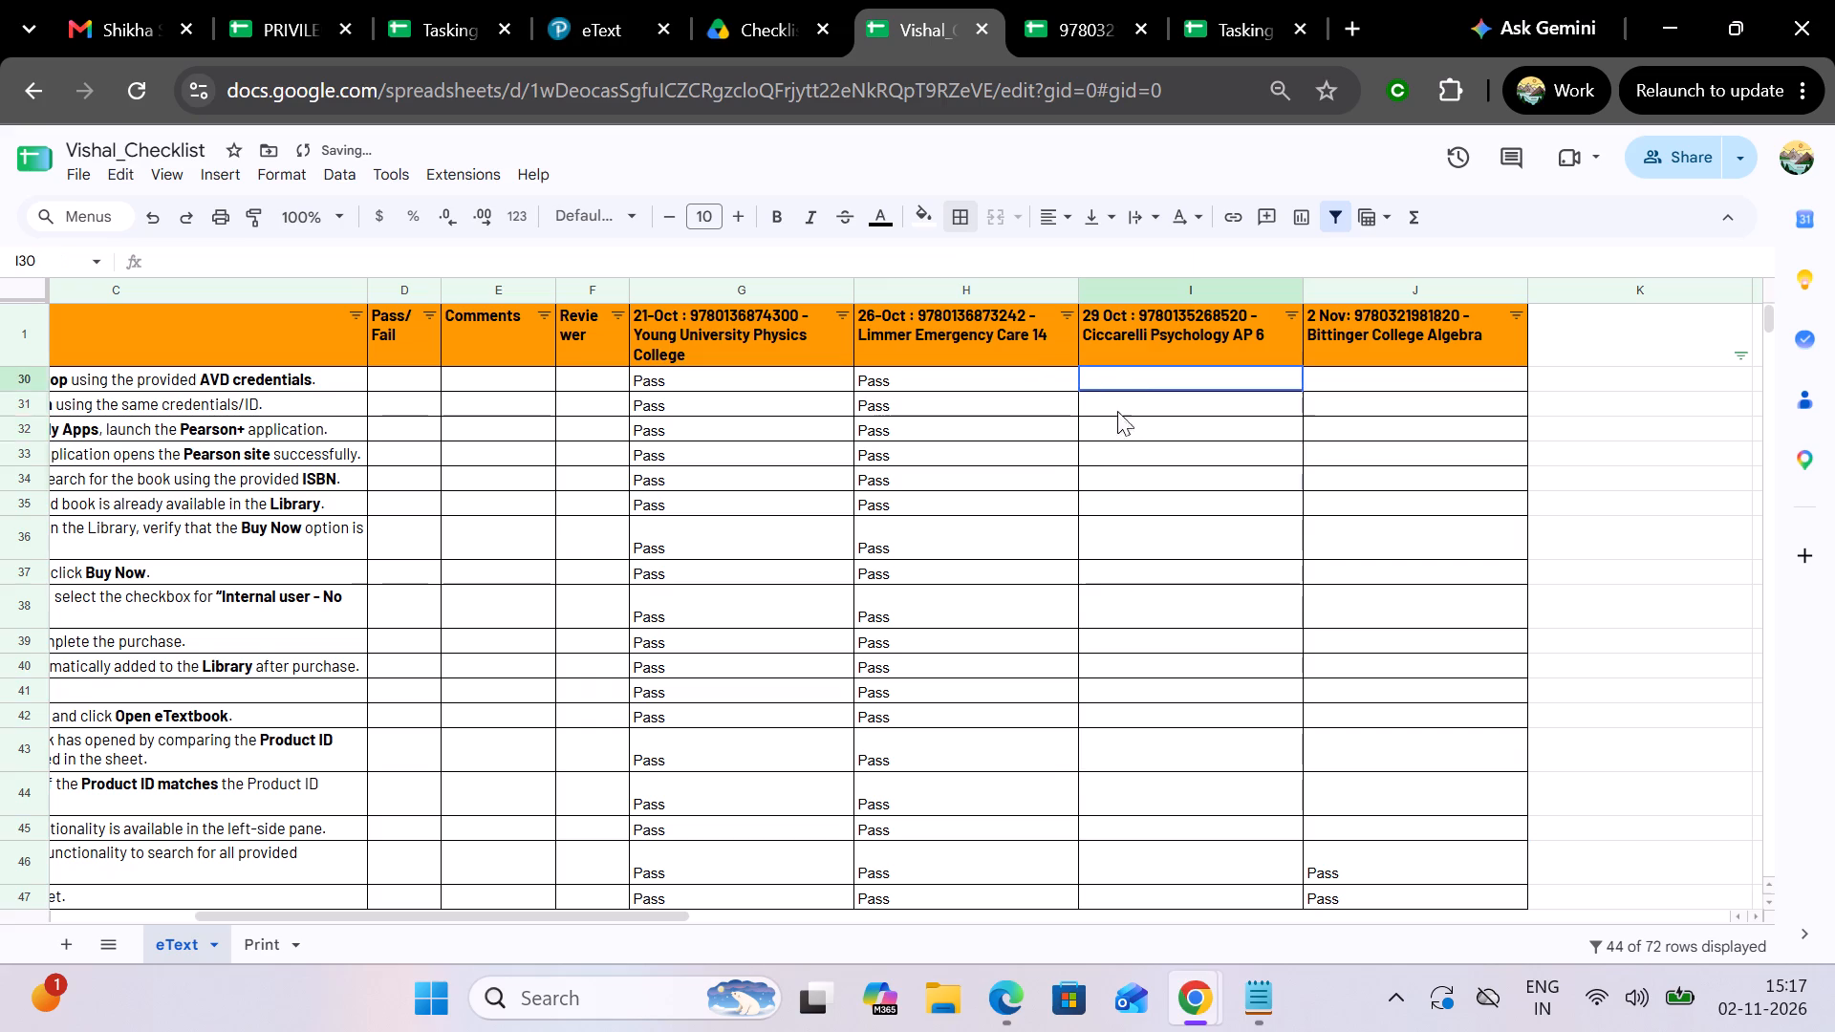
left_click_drag(1117, 411, 1170, 621)
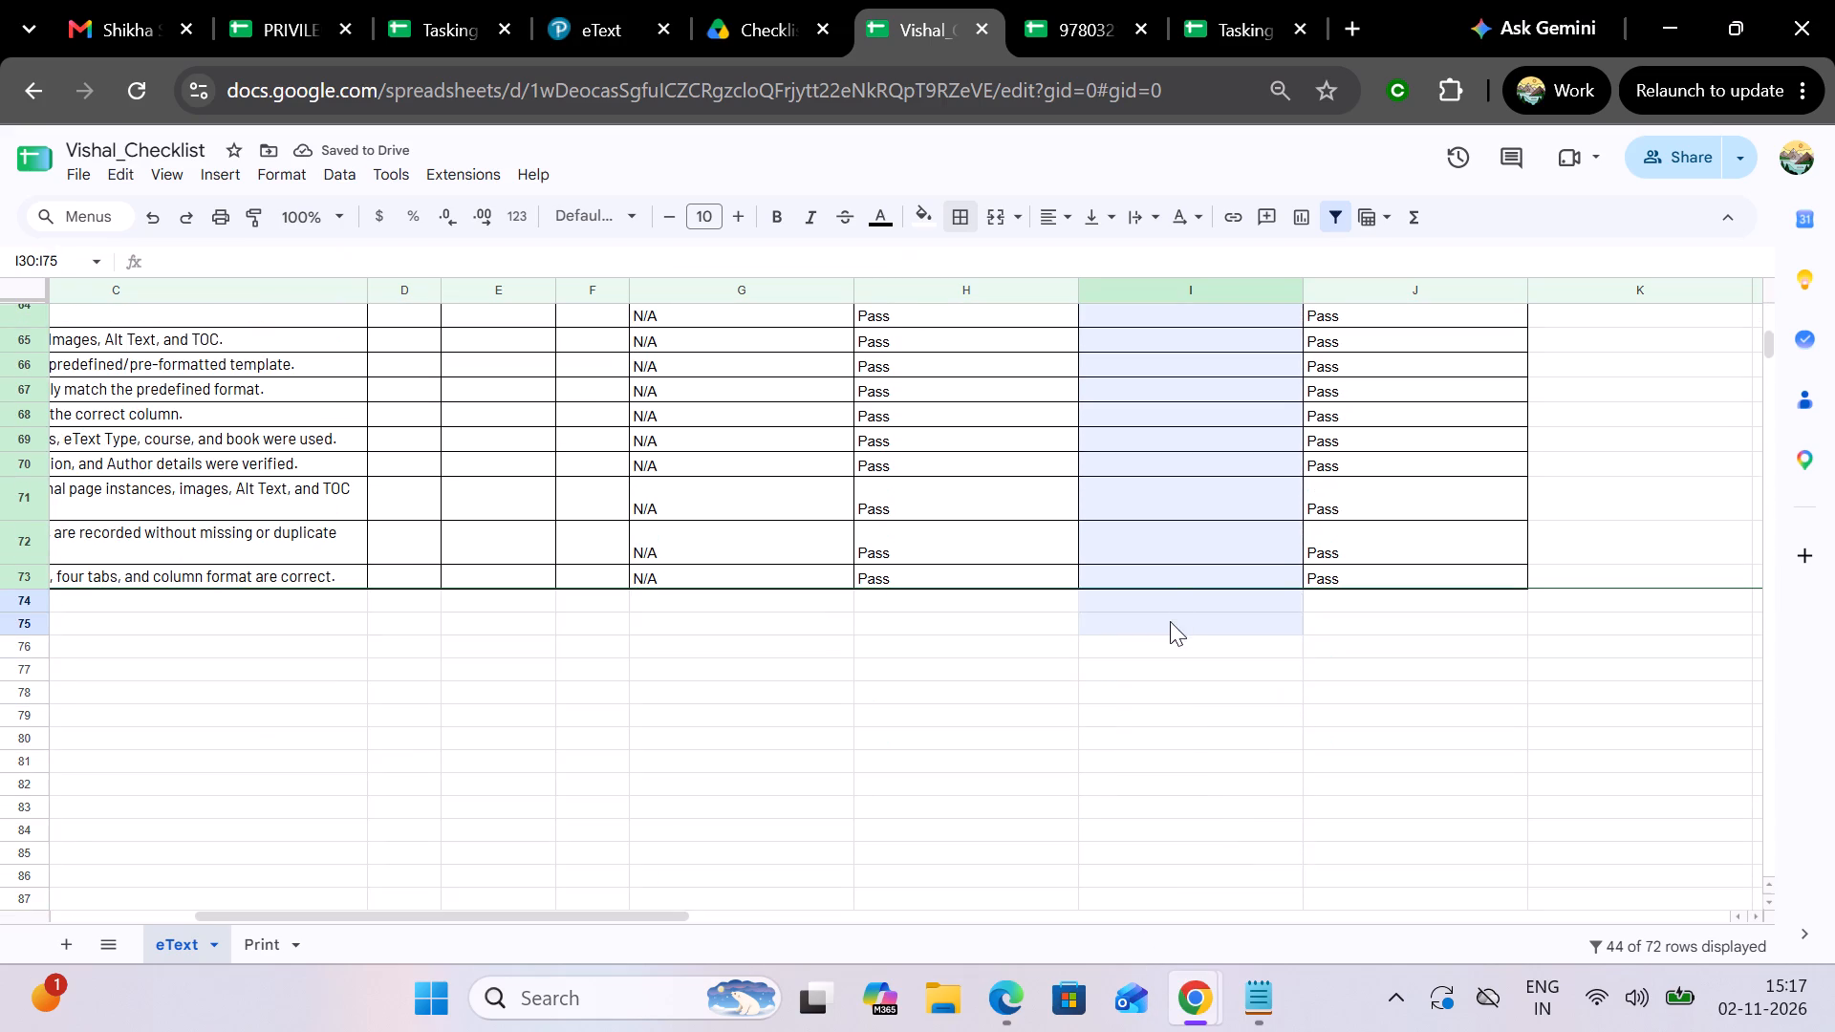
left_click_drag(1170, 621, 1174, 577)
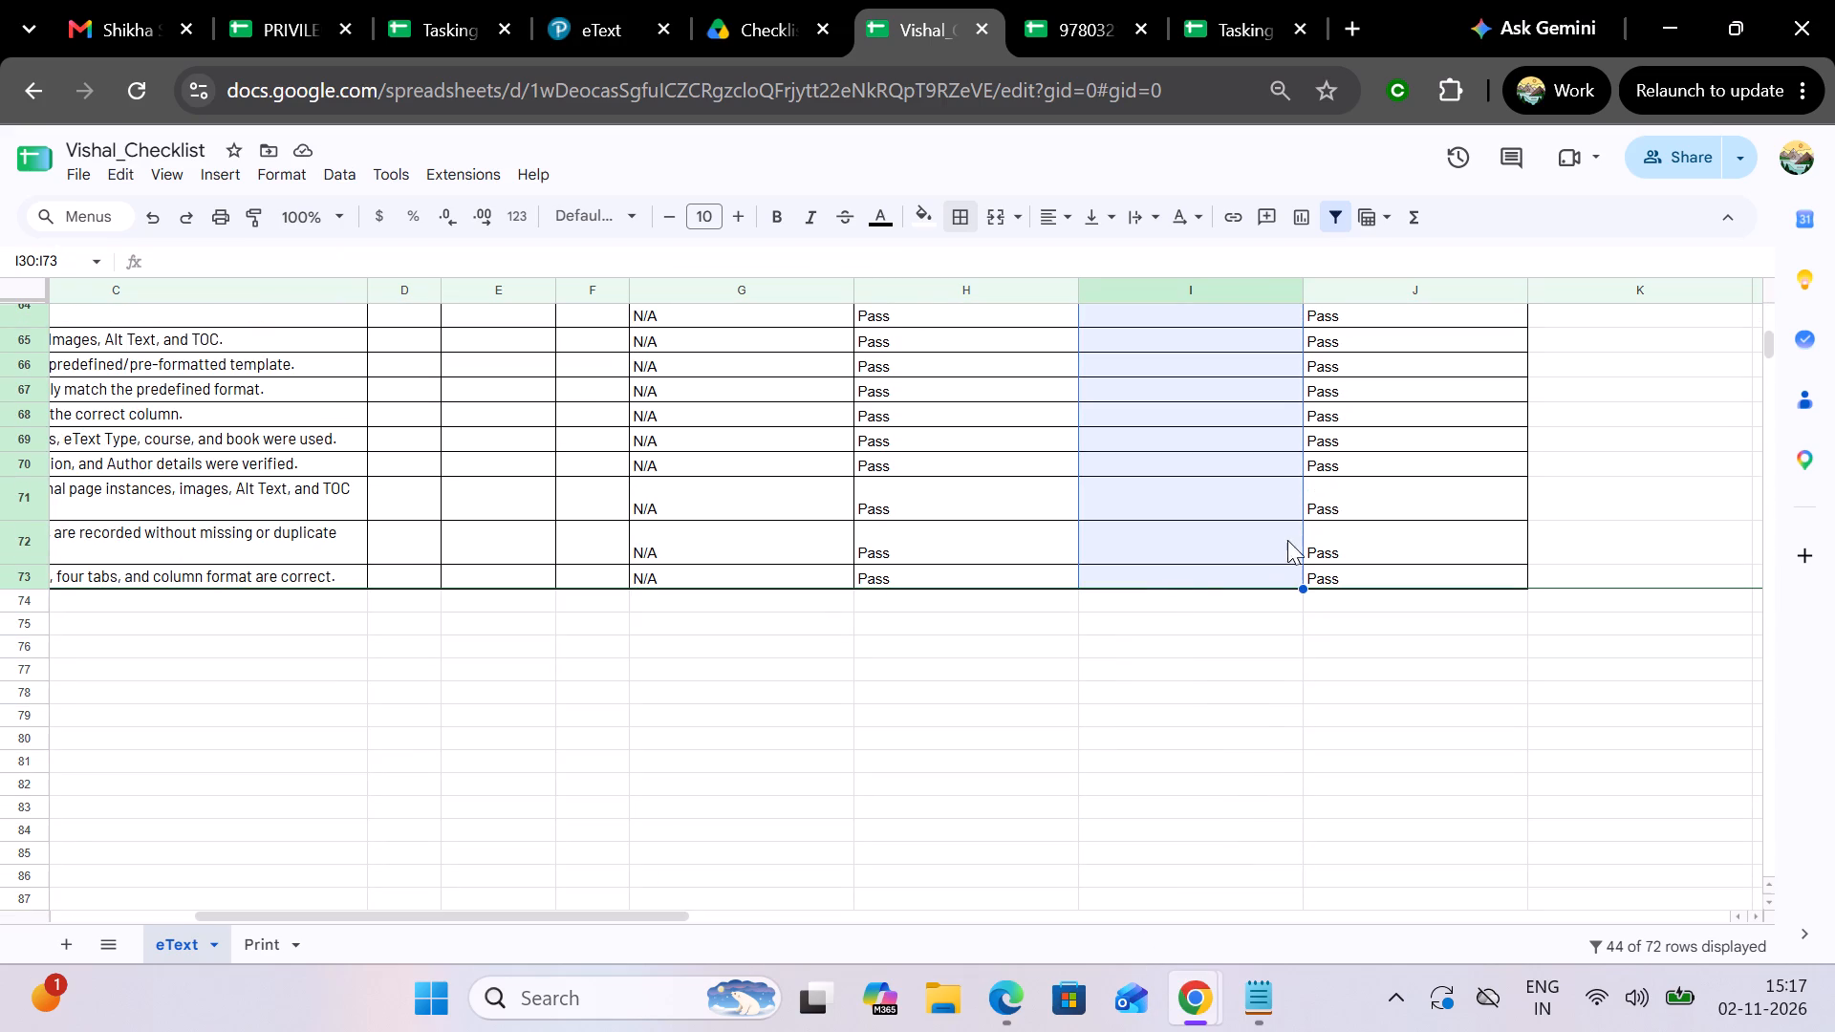
left_click(1345, 547)
key("ctrl+c")
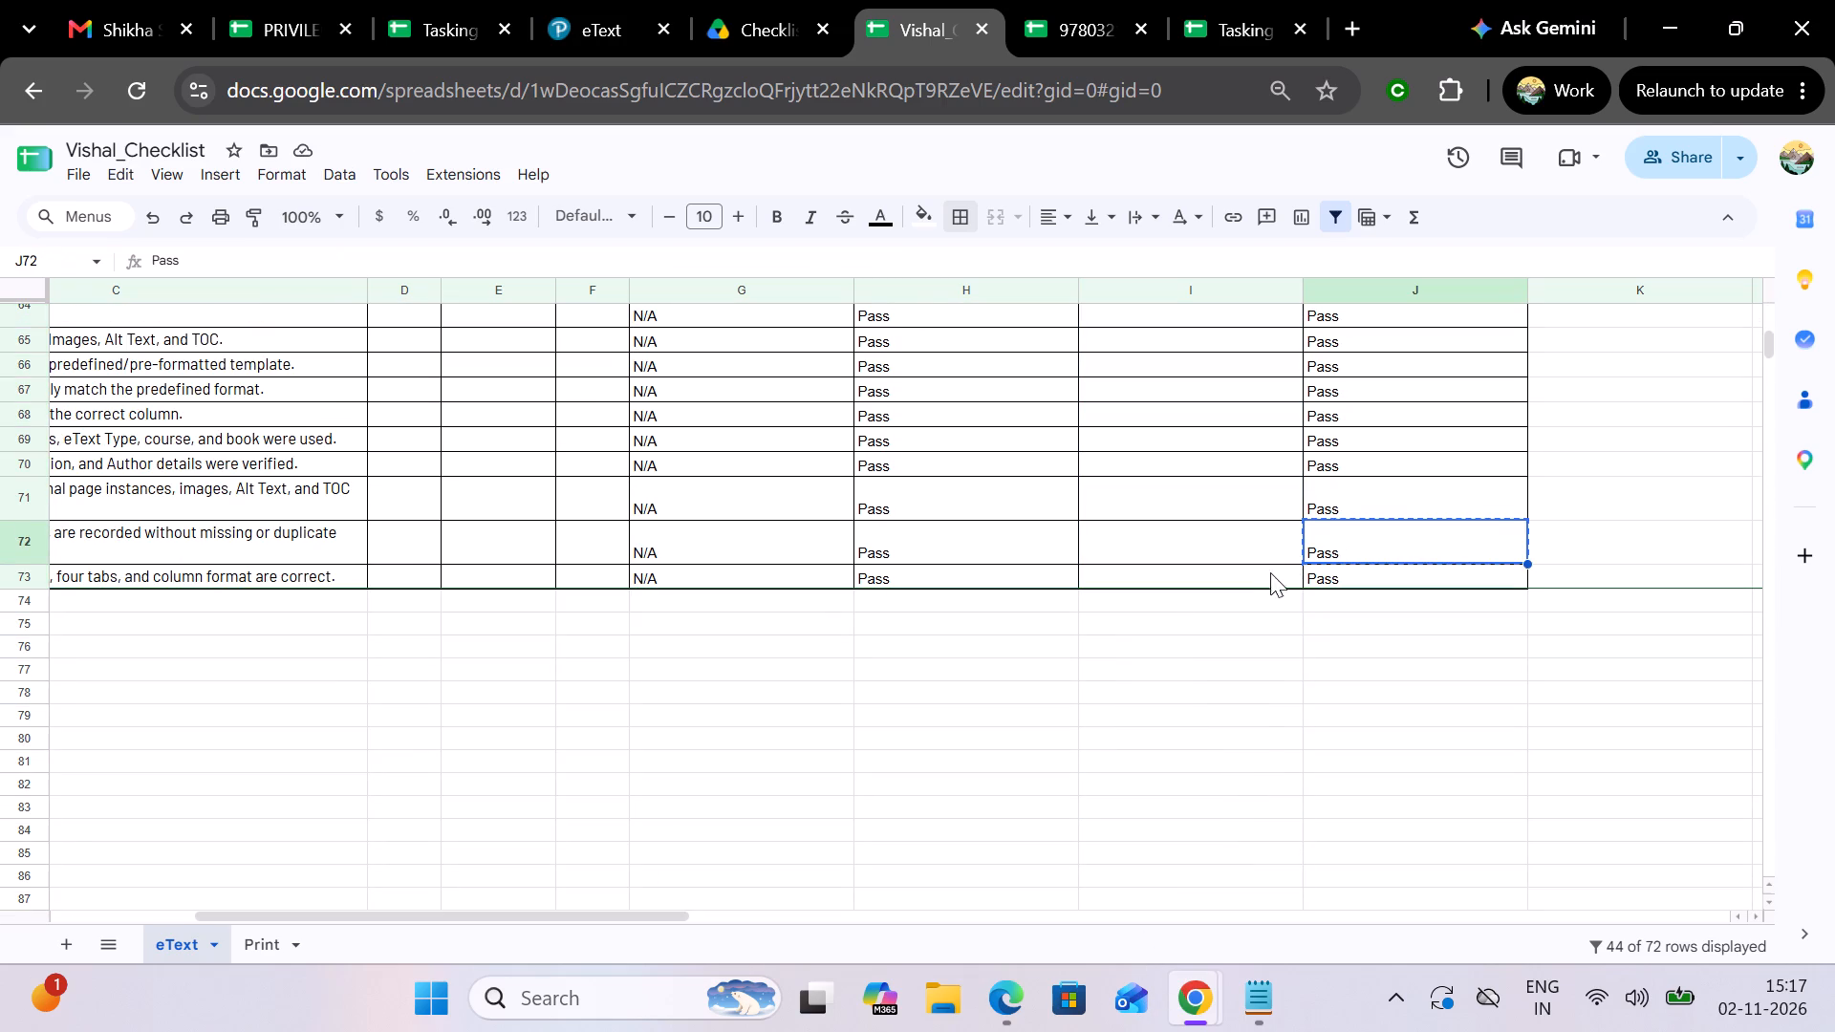
left_click_drag(1268, 567, 1150, 486)
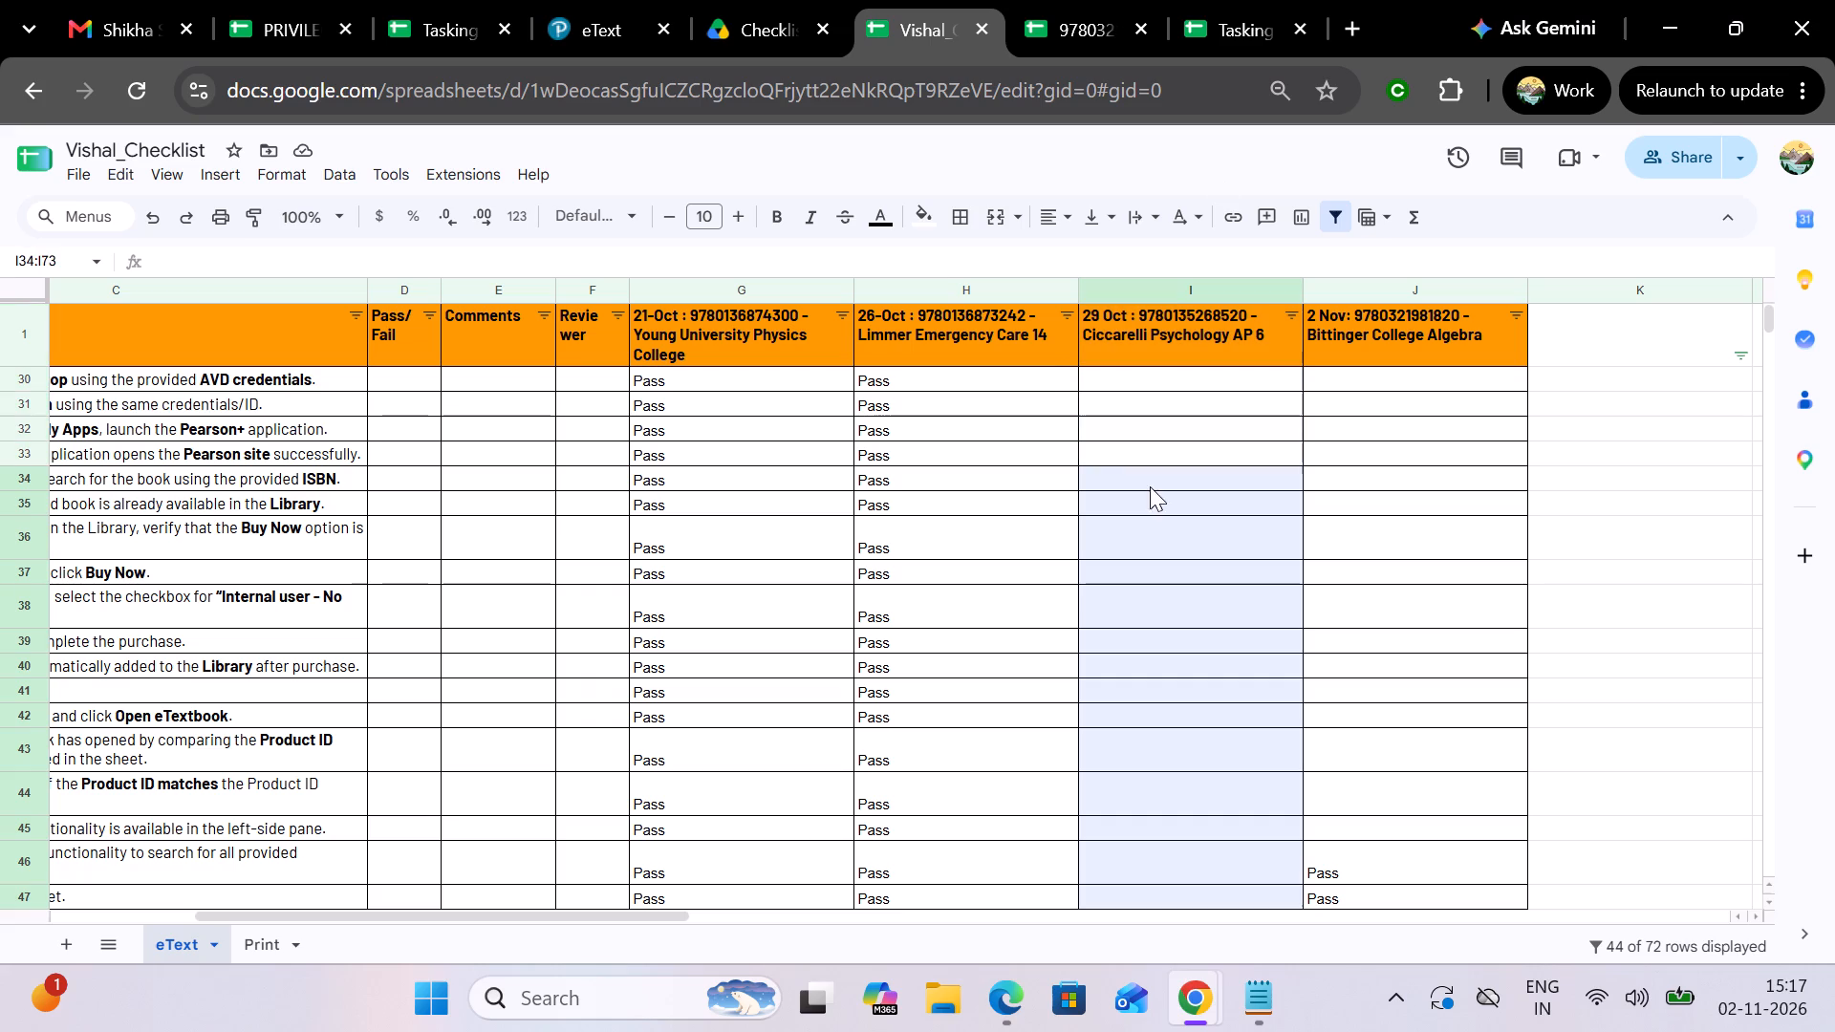
left_click_drag(1150, 486, 1163, 383)
key("ctrl+v")
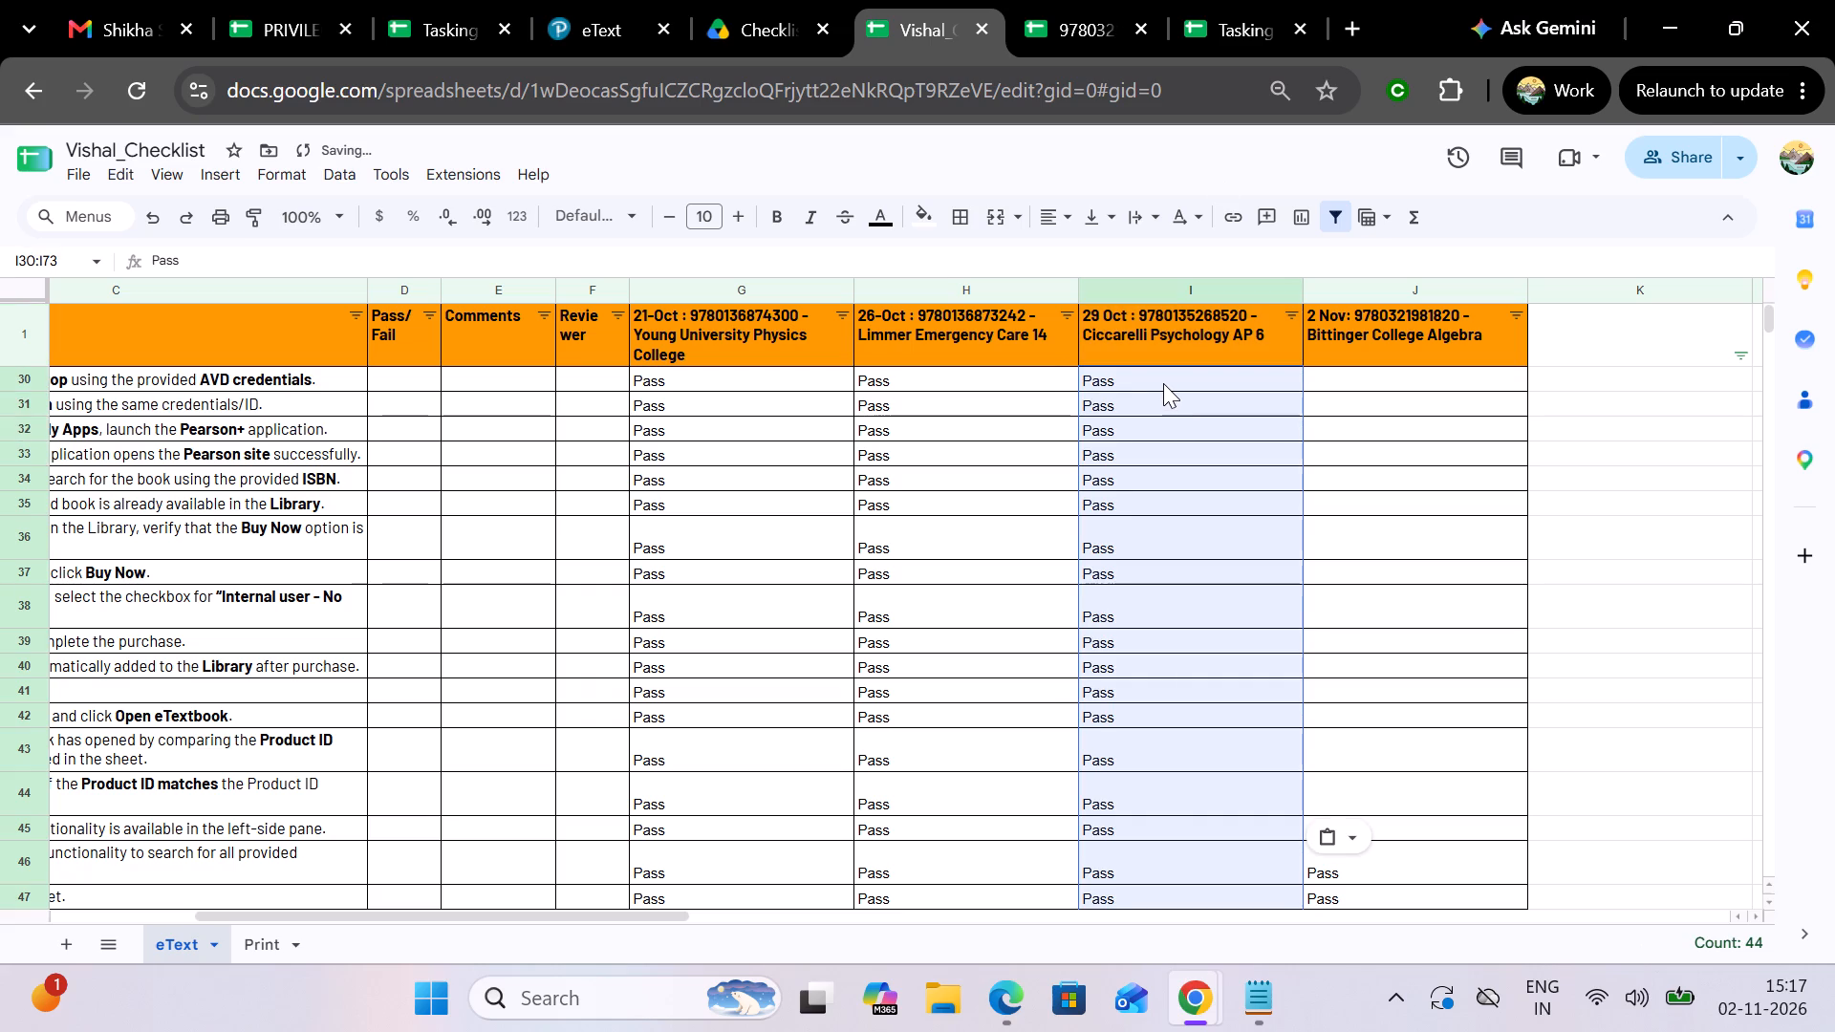
left_click(1372, 483)
Change the Platform column filter to exclude the Pearson+ value and include the MLM value.
scroll(1372, 483, "up", 3)
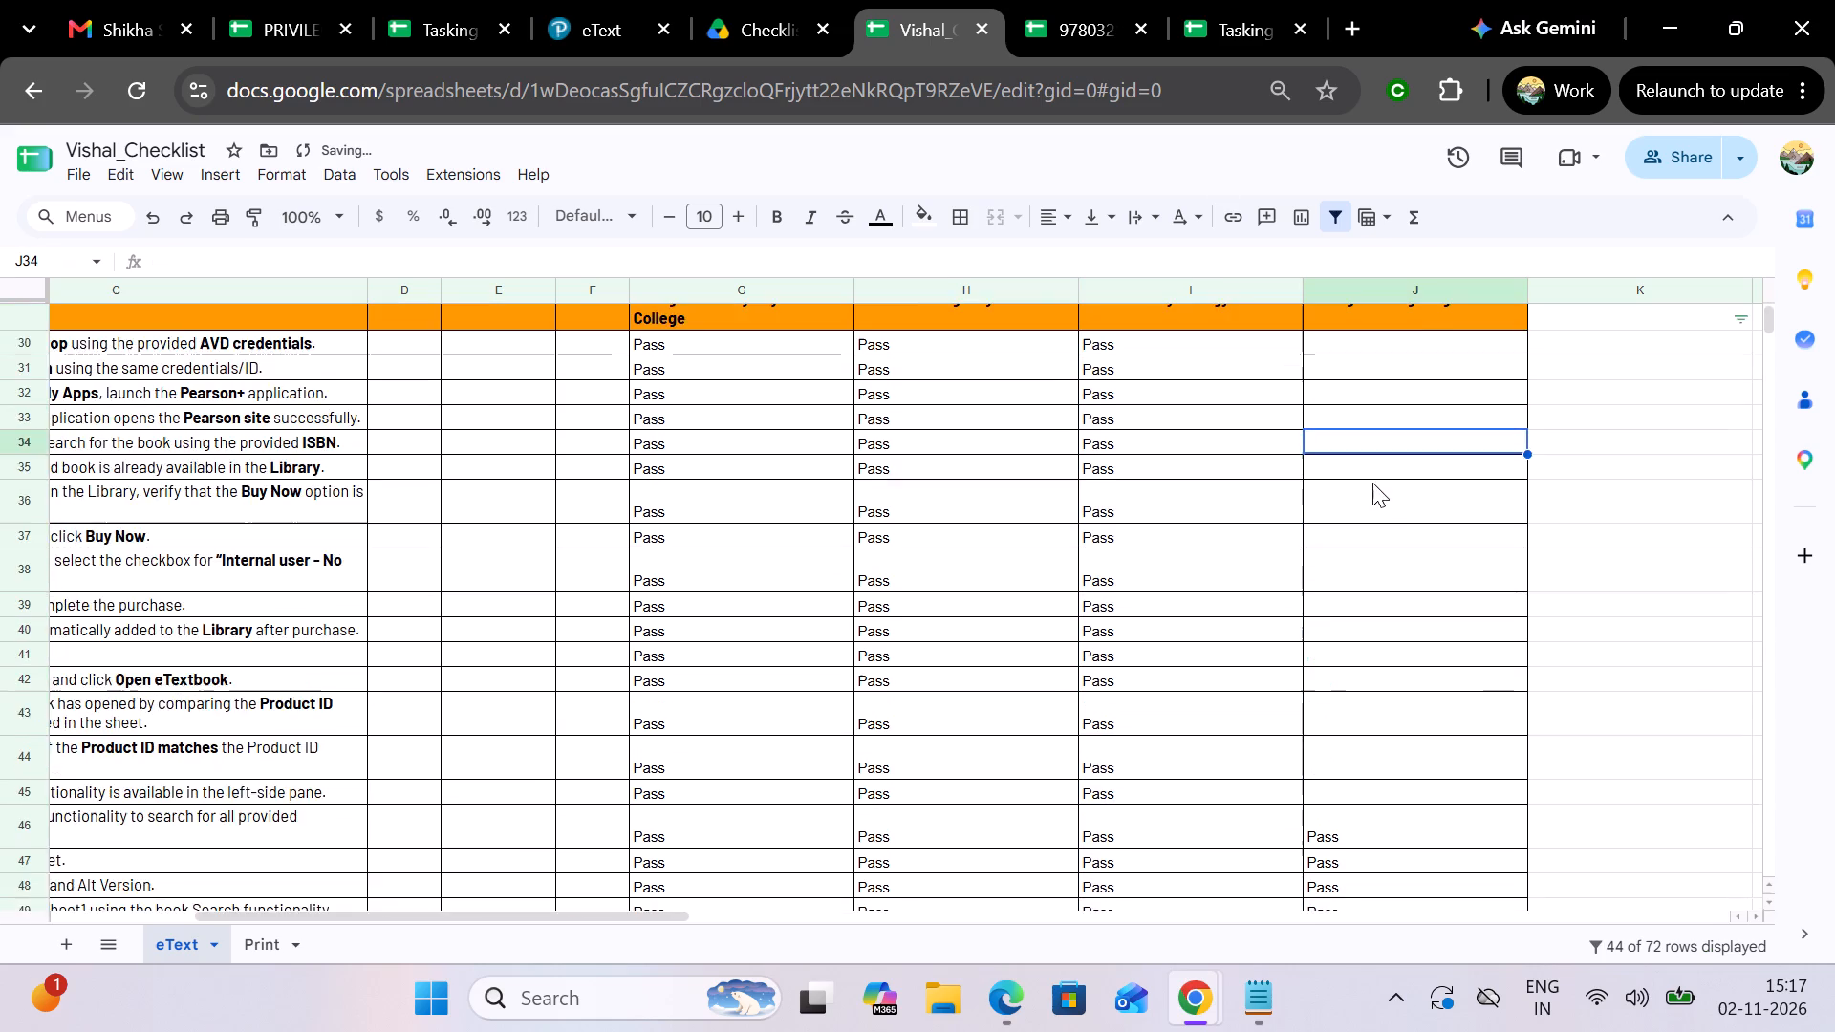
scroll(420, 406, "right", 6)
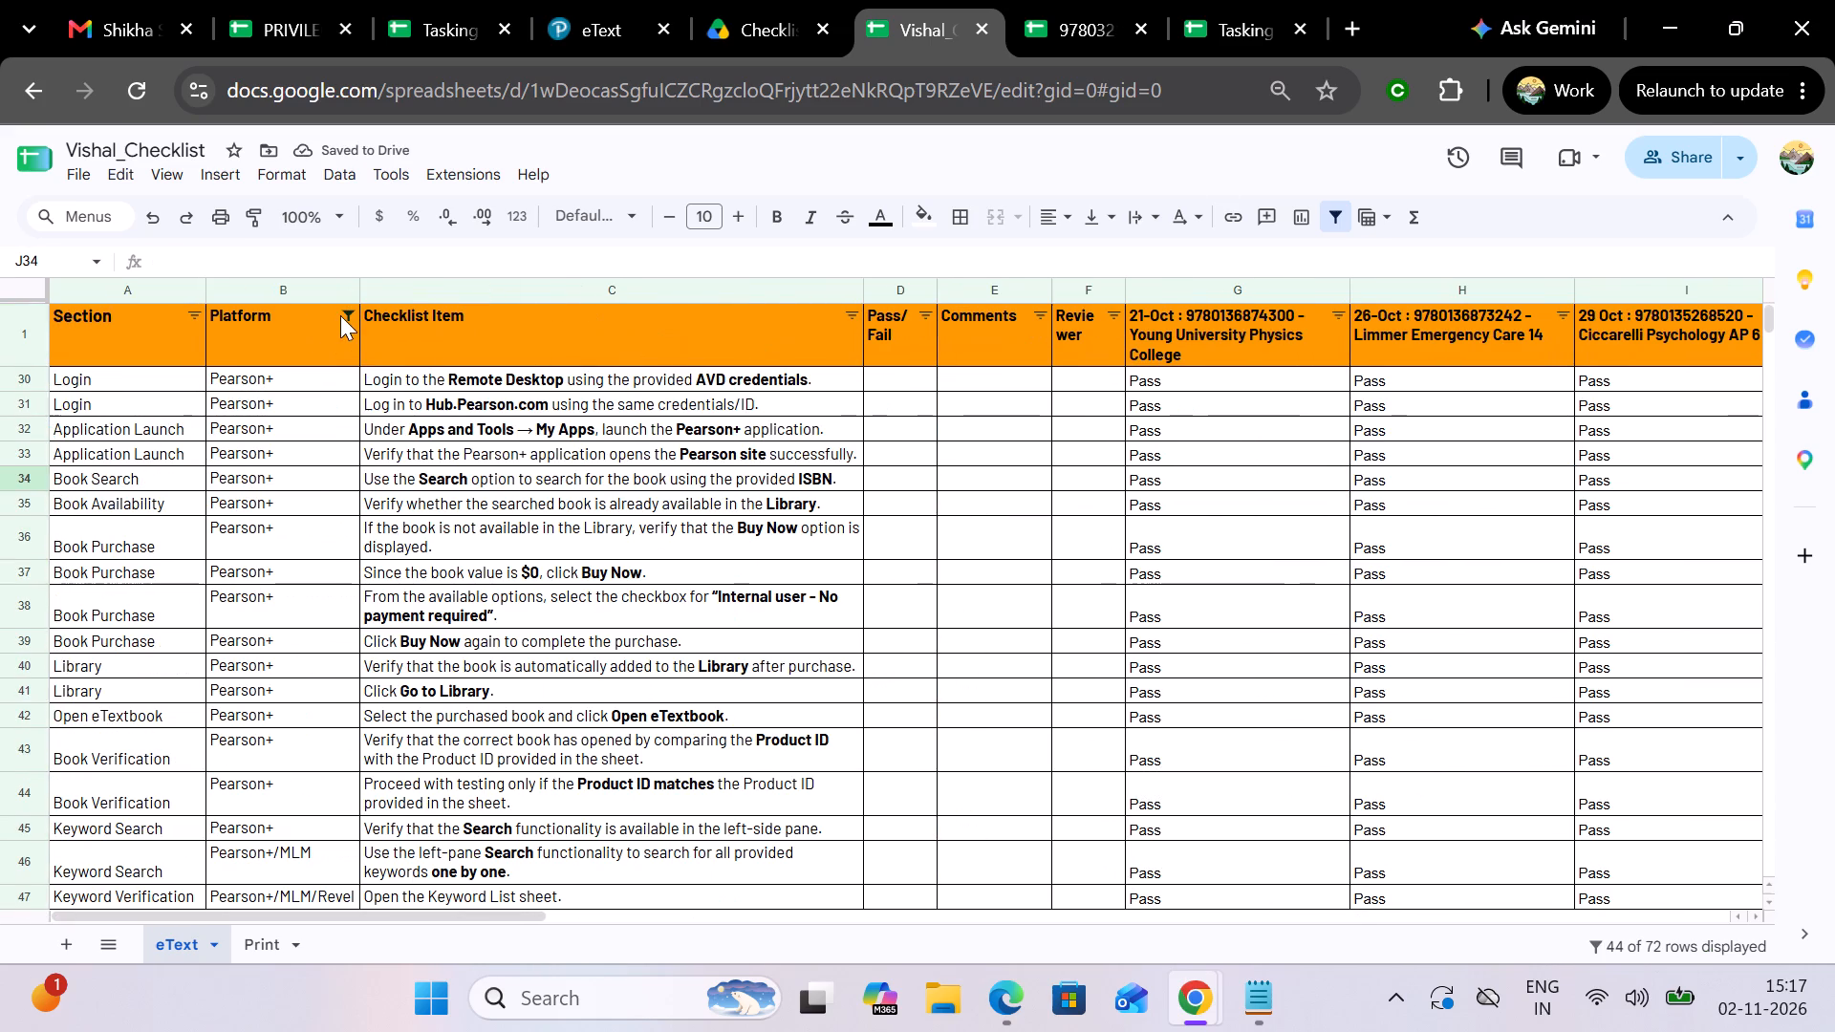
left_click(340, 315)
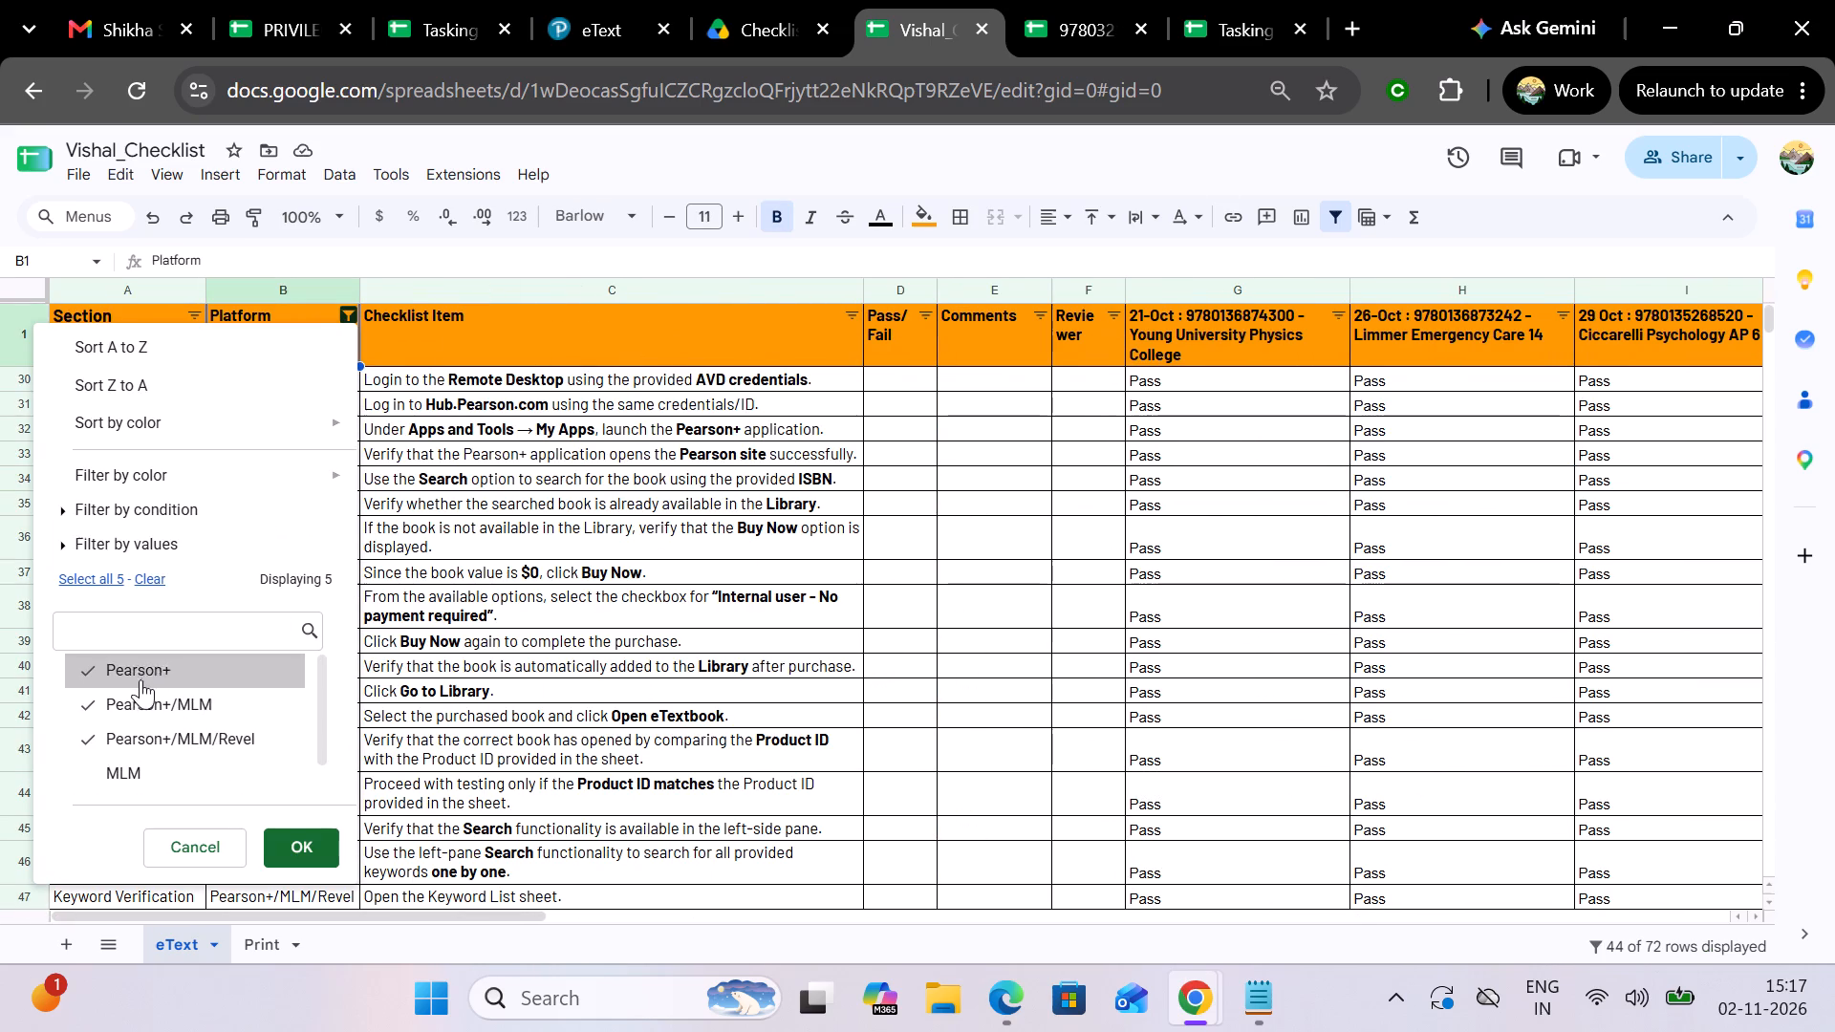
left_click(138, 677)
left_click(143, 762)
scroll(143, 762, "down", 1)
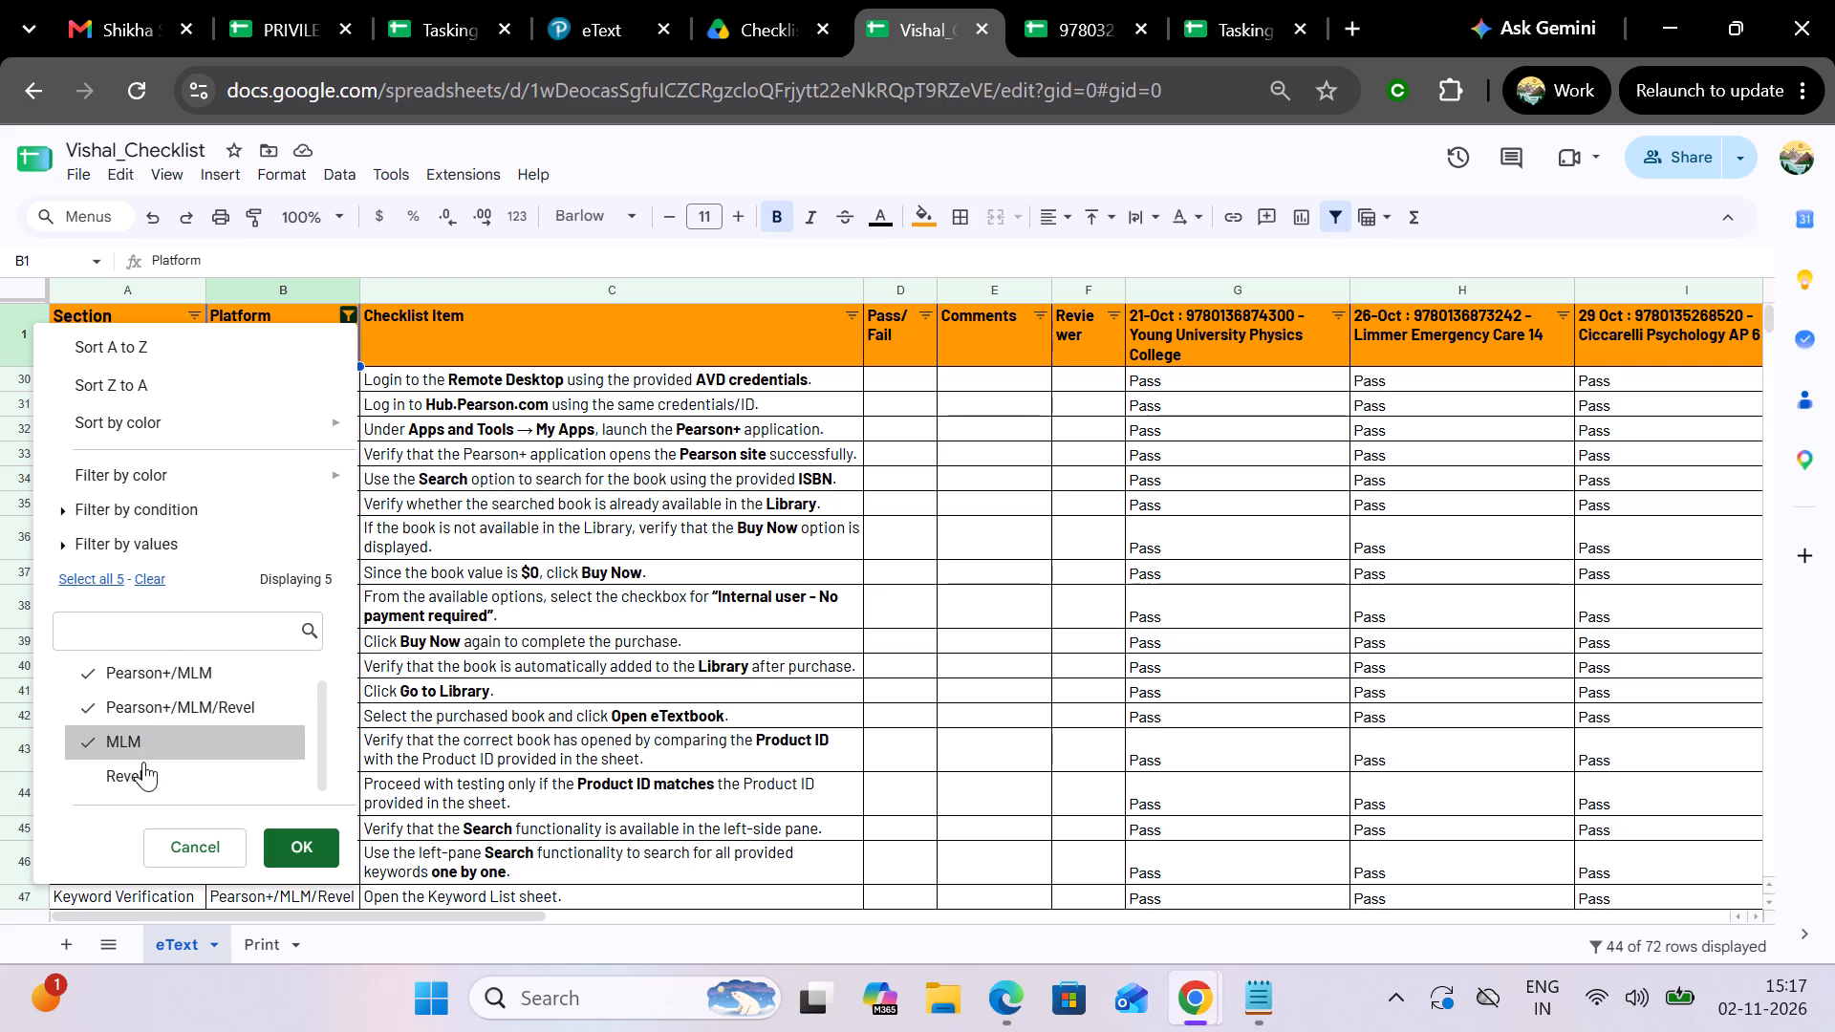
left_click(291, 845)
Apply all borders to the empty MLM cells I2:J21 under the 29 Oct and 2 Nov headers.
scroll(796, 758, "up", 1)
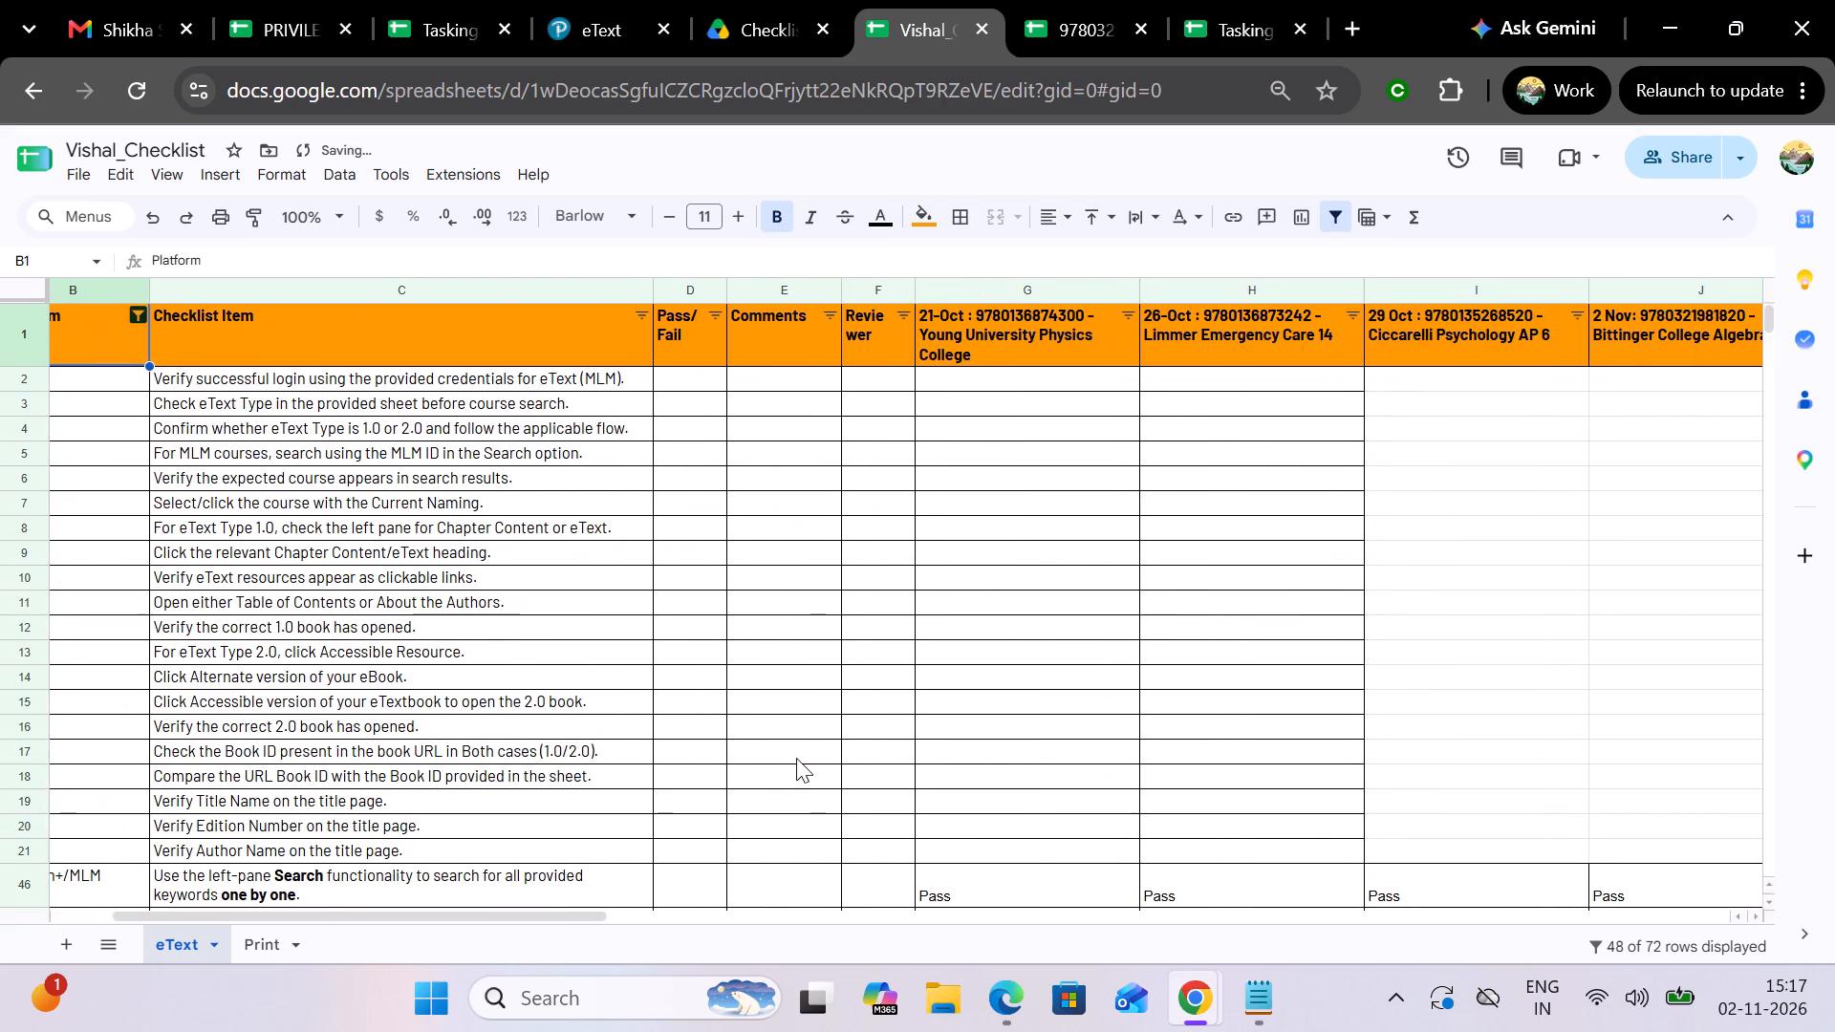
scroll(796, 758, "up", 1)
scroll(796, 758, "left", 1)
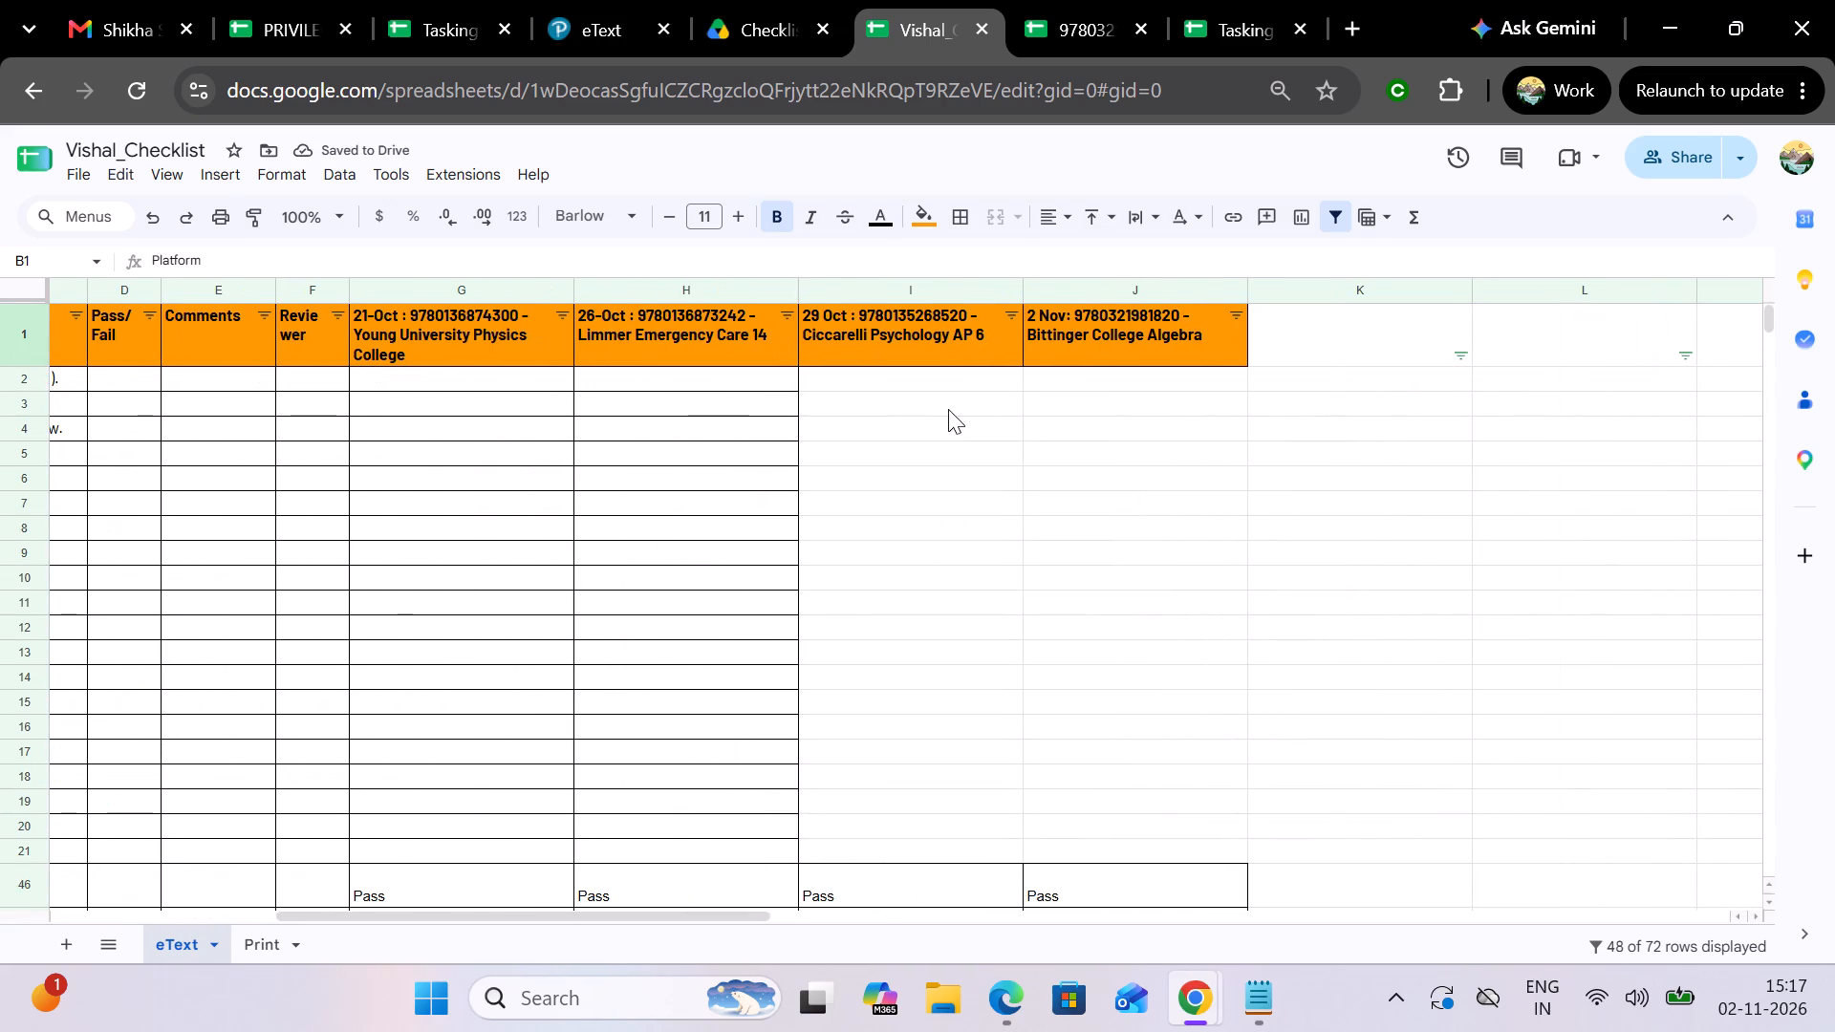
left_click_drag(914, 380, 1119, 835)
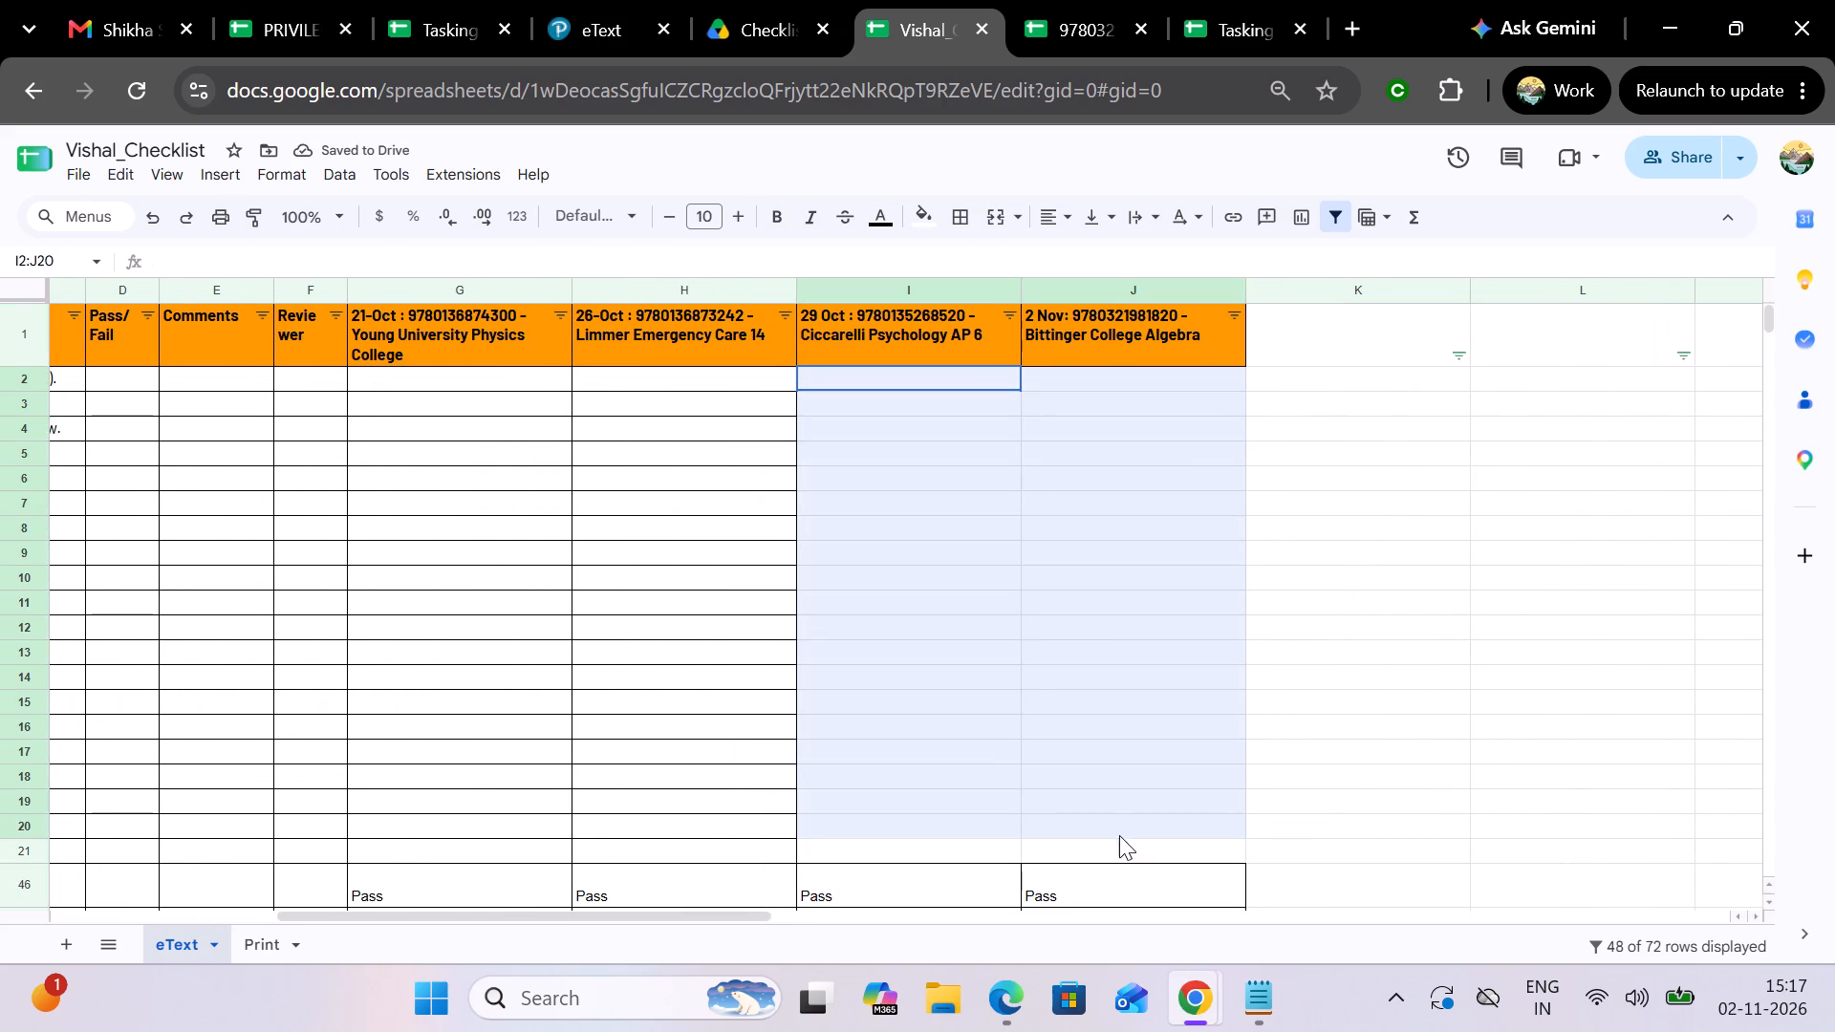
left_click_drag(1119, 835, 1115, 851)
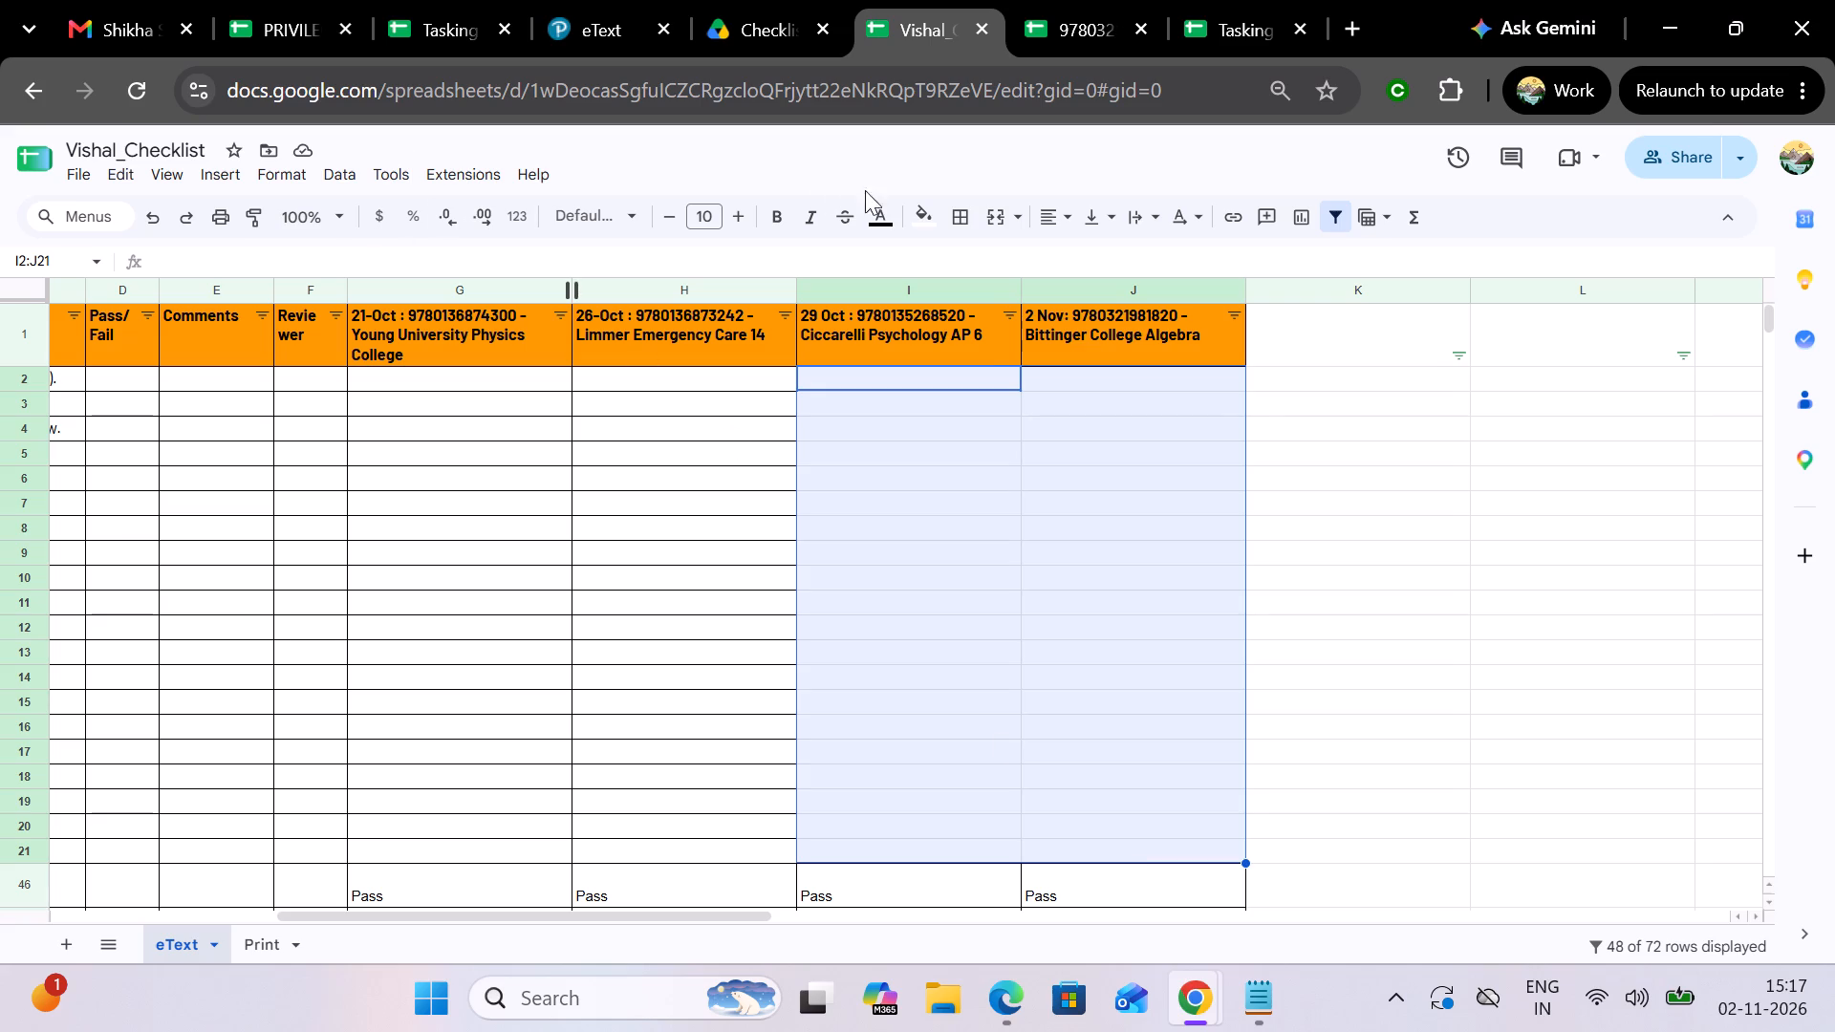
left_click_drag(959, 221, 971, 273)
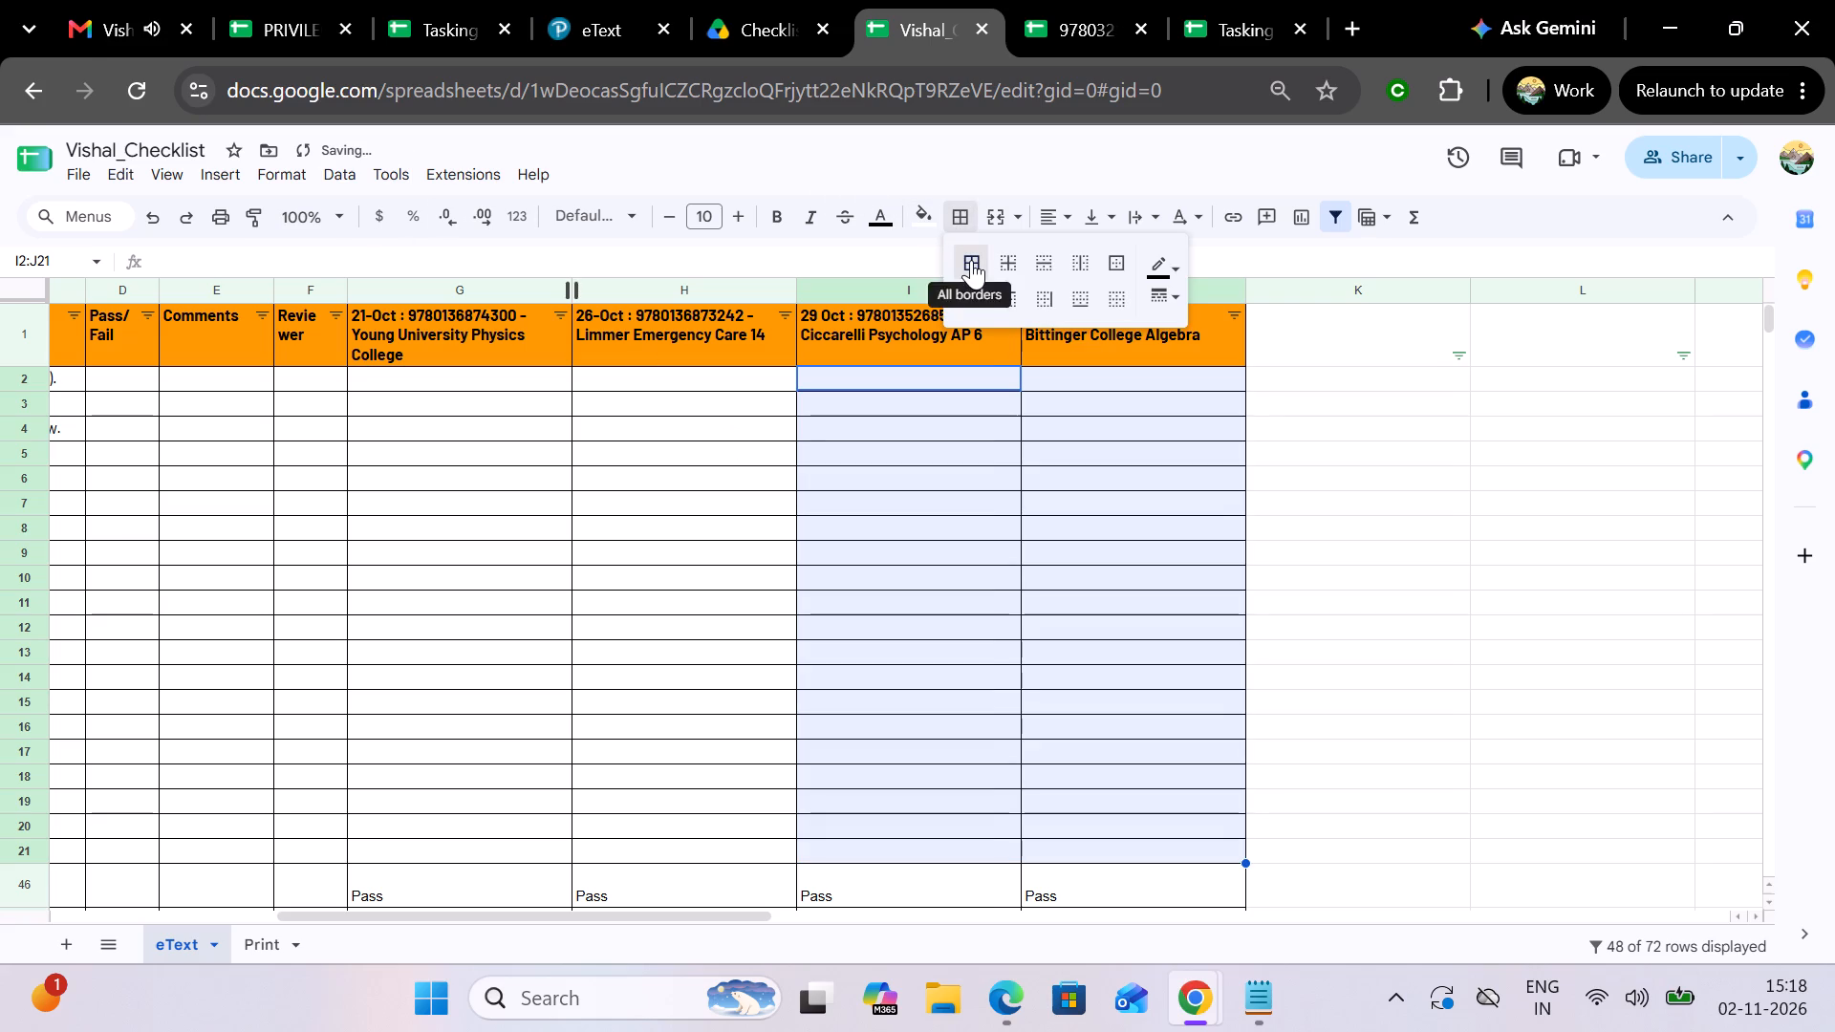
left_click(971, 260)
left_click(1108, 421)
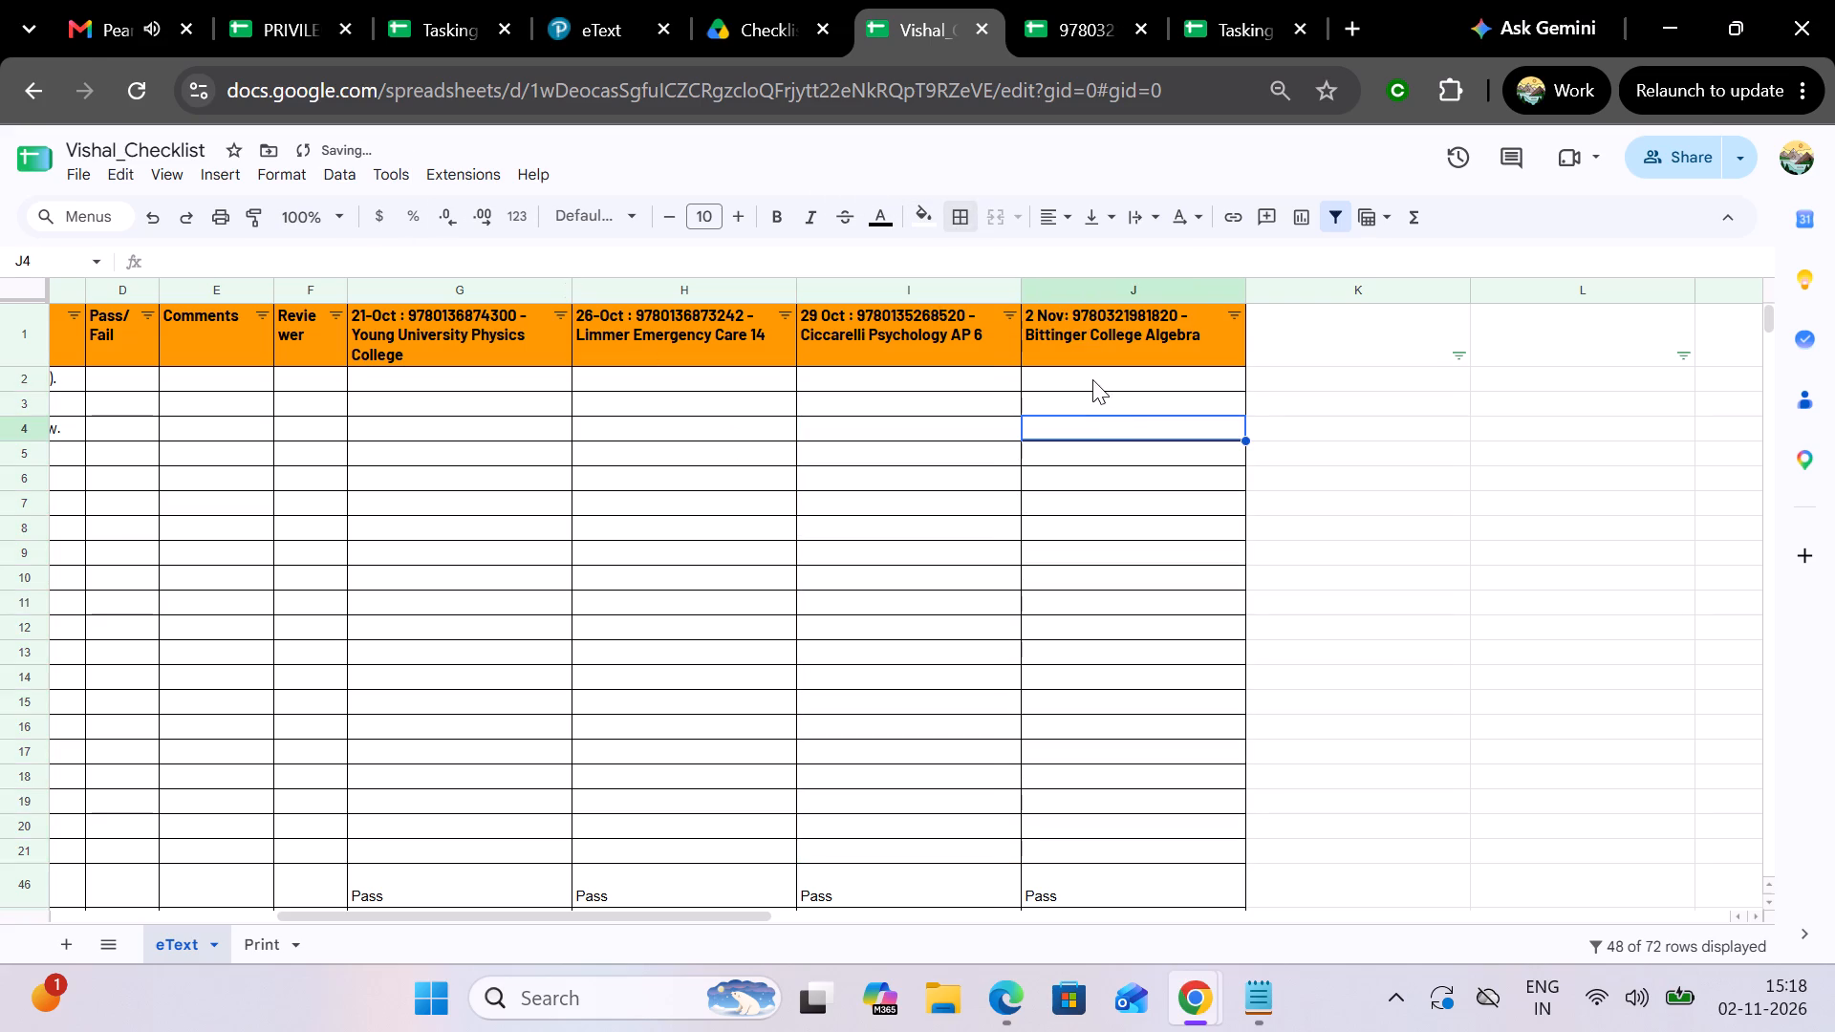
Fill cells J2:J21 of the 2 Nov Bittinger College Algebra column with the copied "Pass" value.
left_click_drag(1092, 379, 1081, 844)
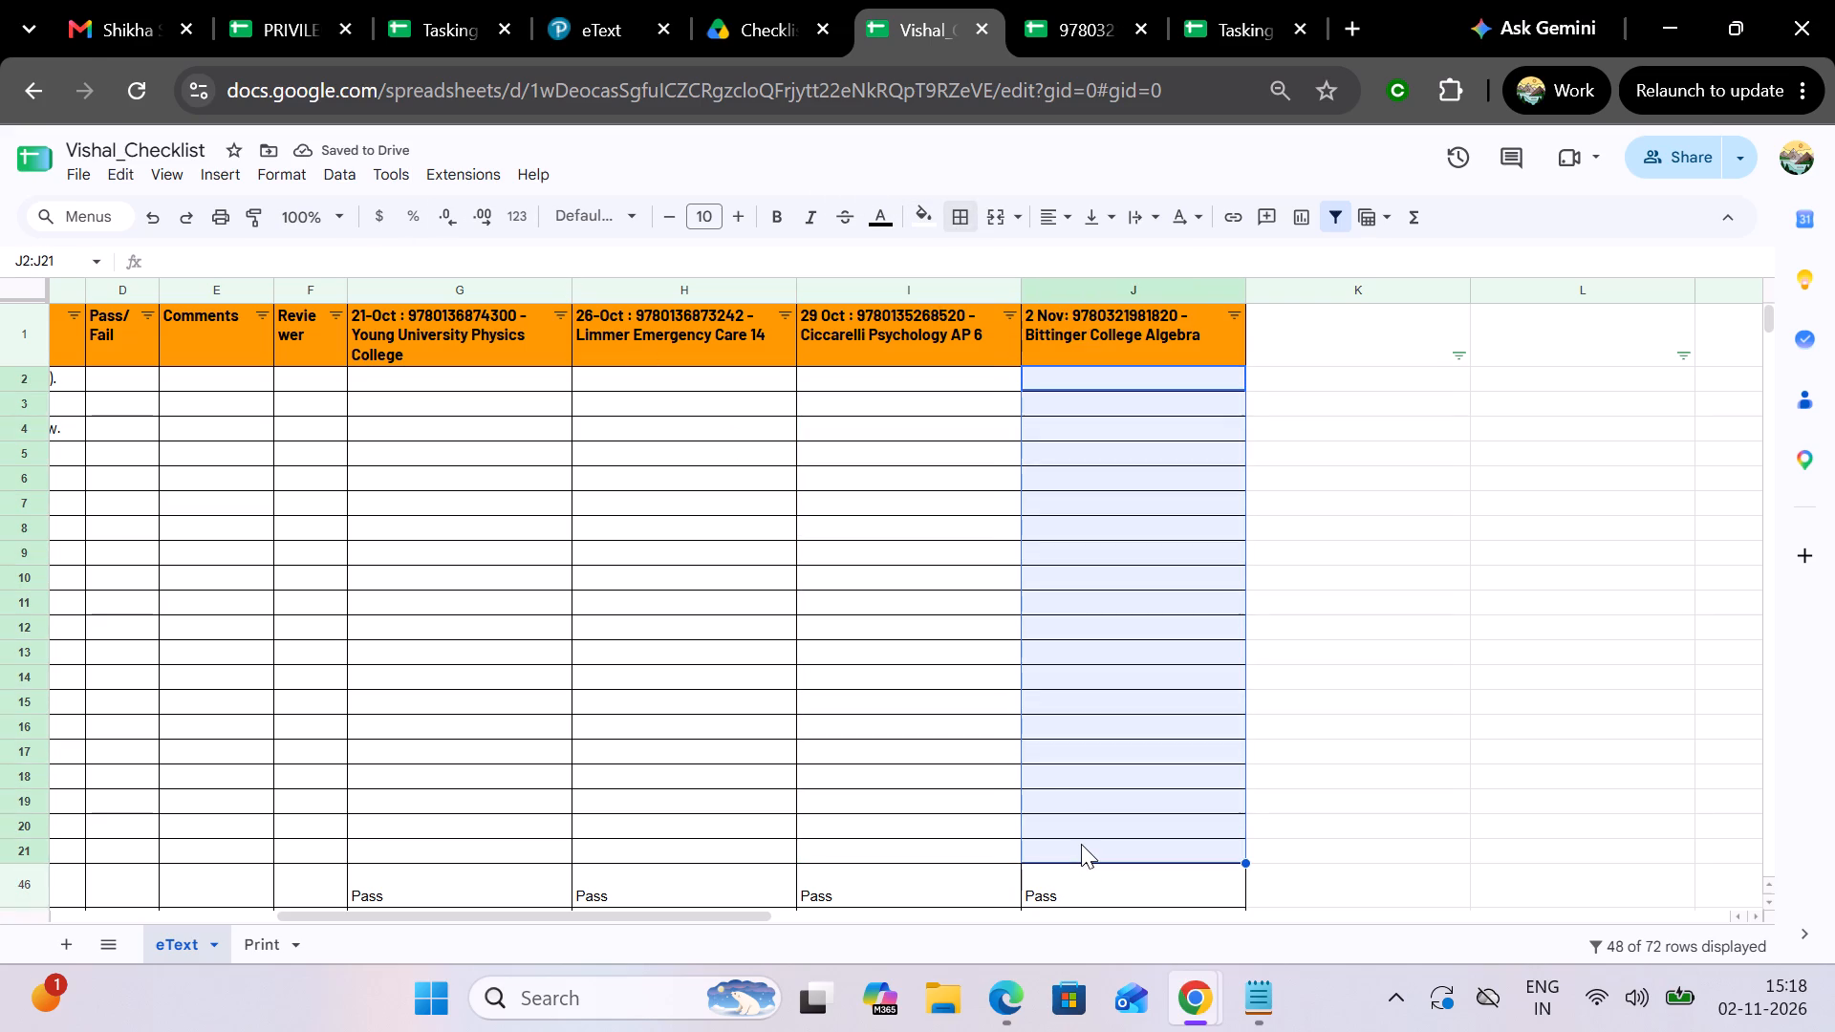
key("ctrl+v")
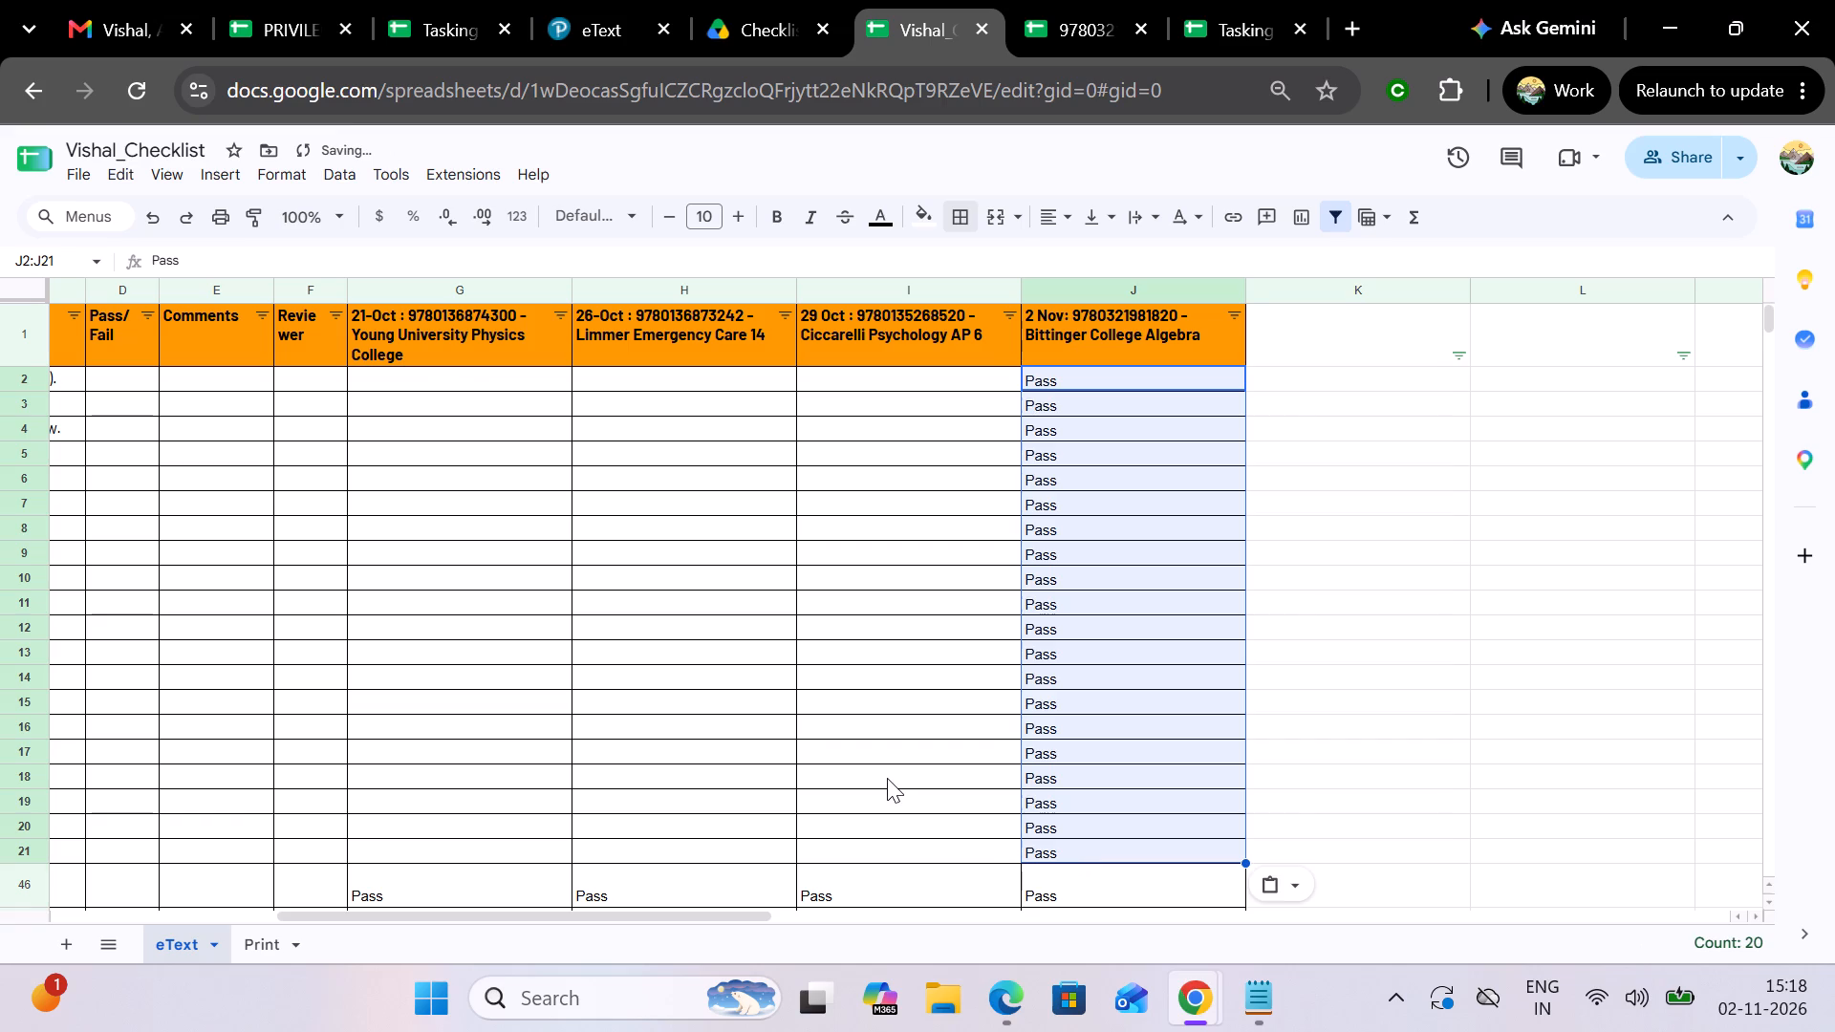
left_click(887, 778)
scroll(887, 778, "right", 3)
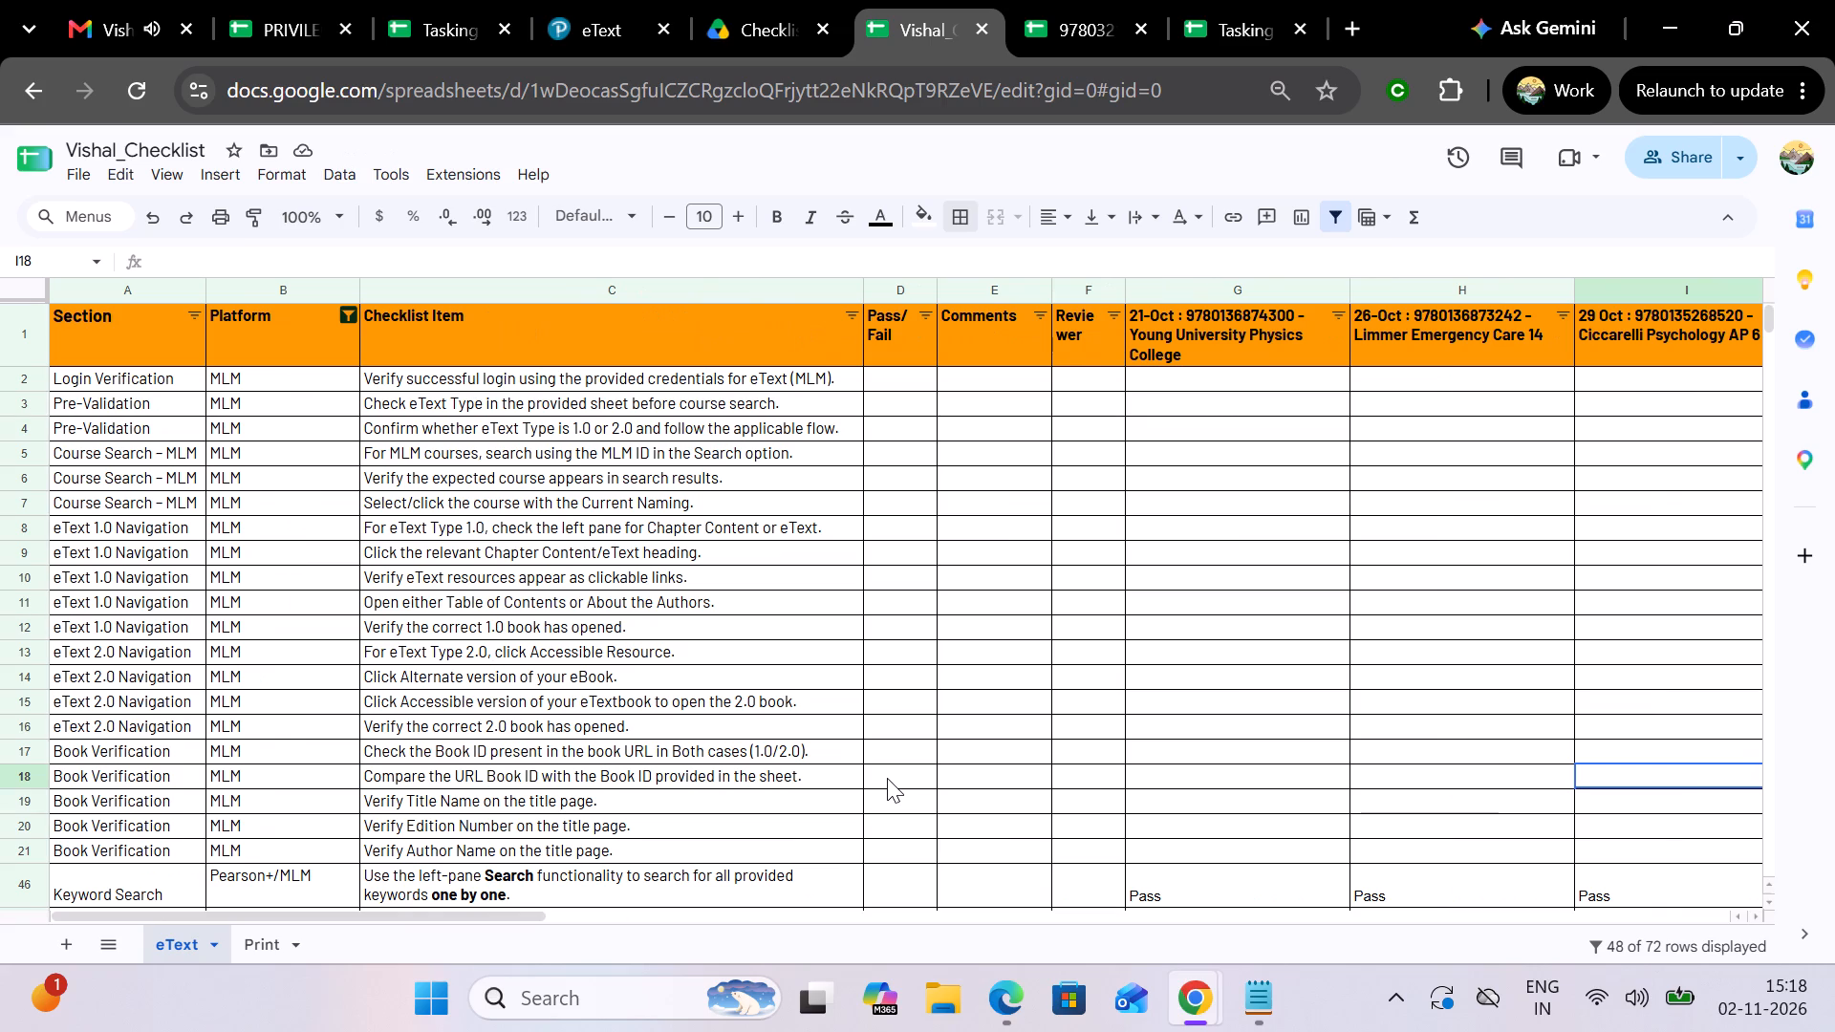
scroll(887, 778, "down", 1)
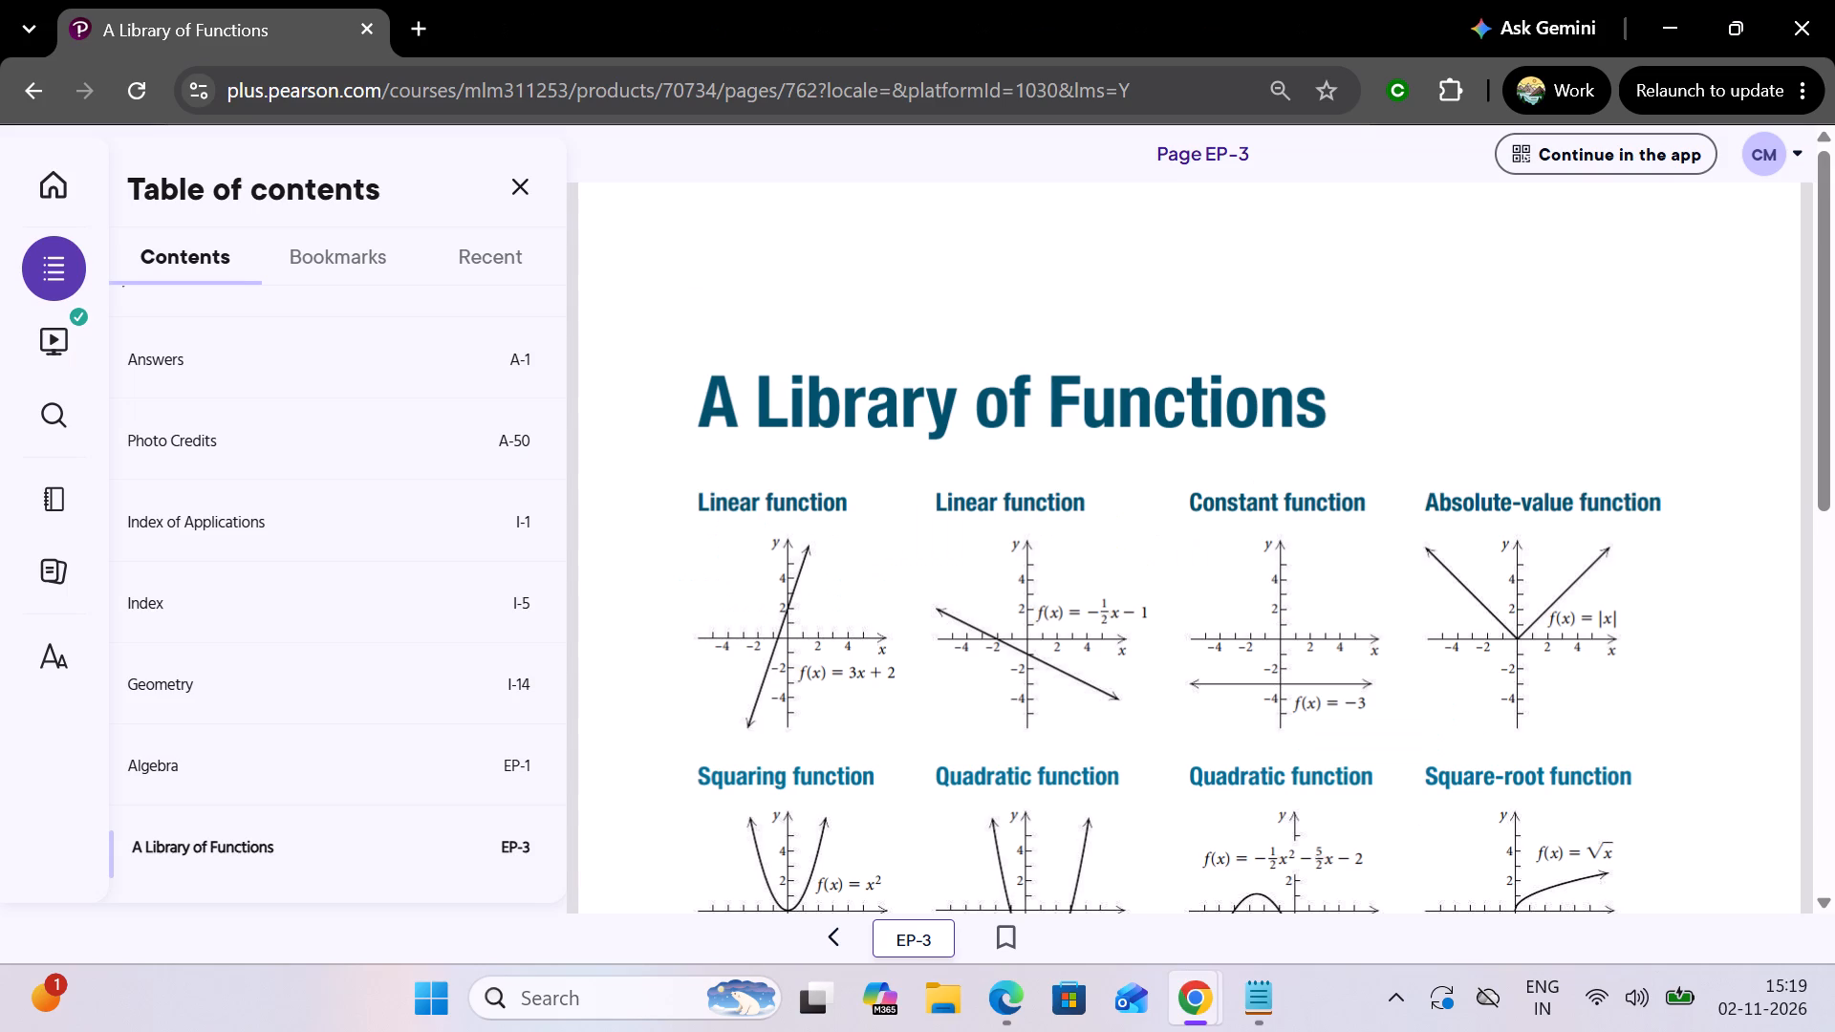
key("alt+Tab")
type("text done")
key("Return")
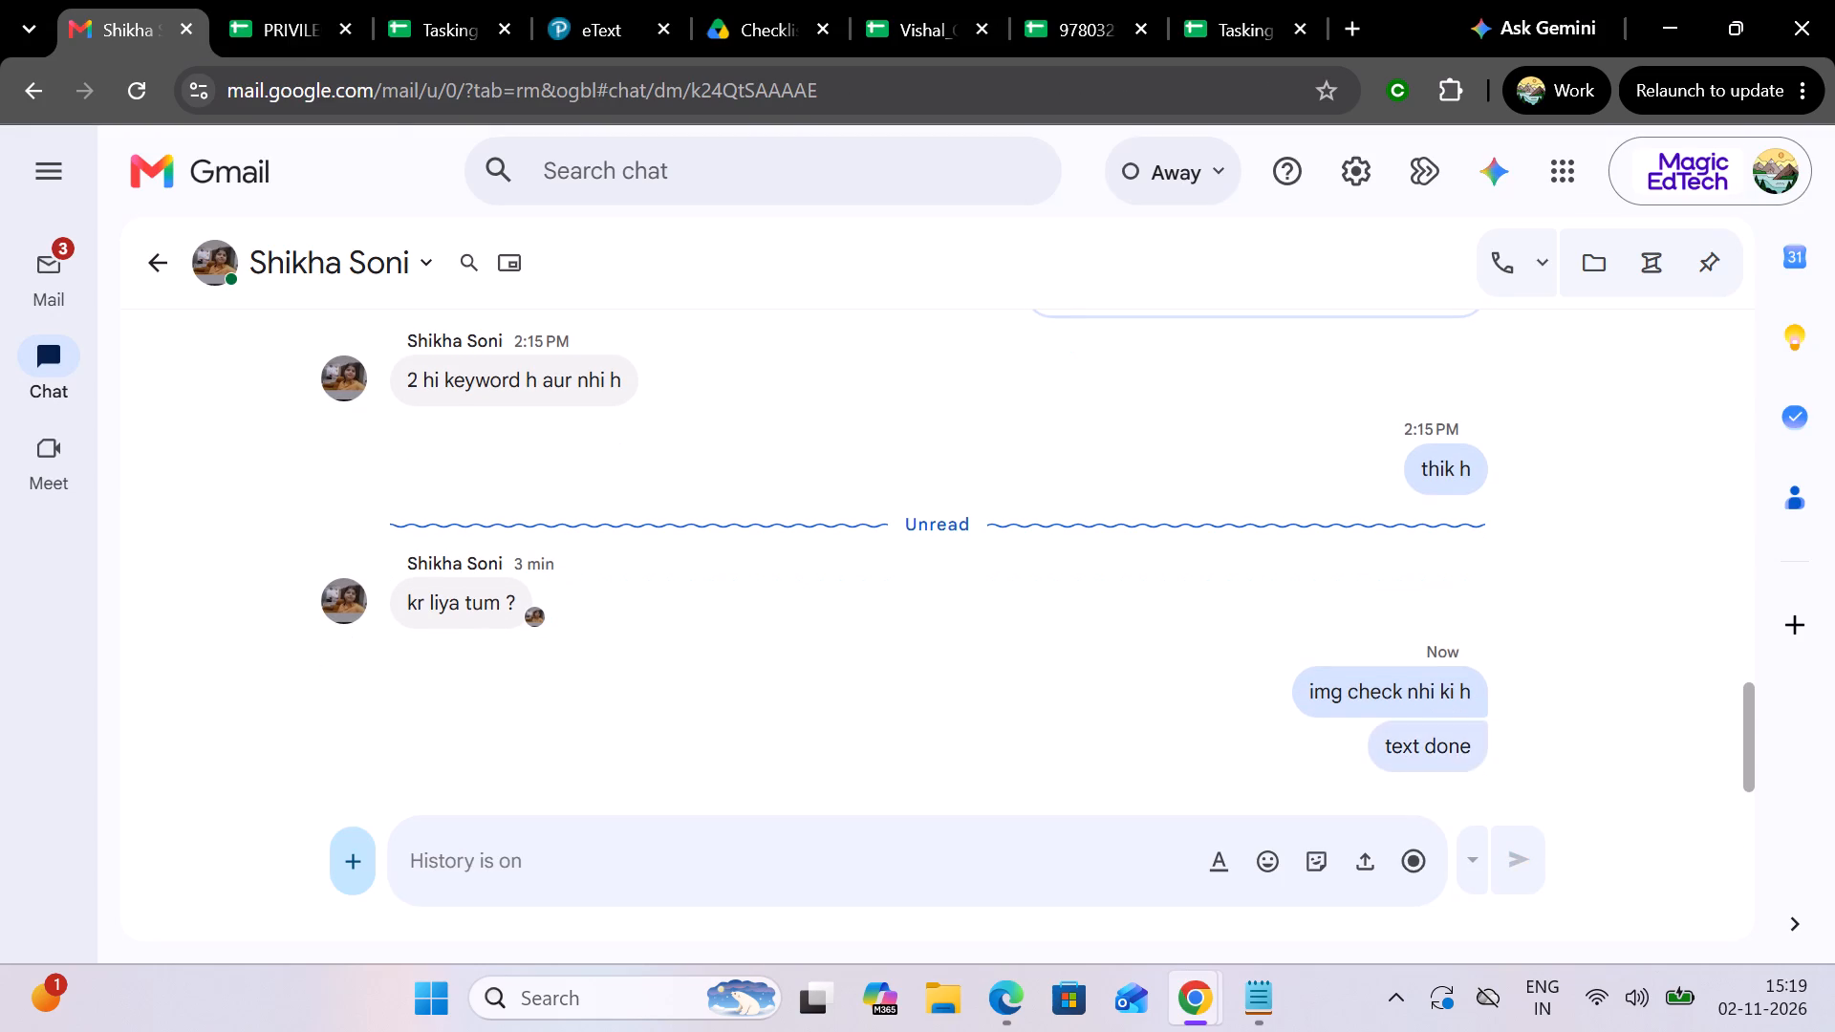
left_click(309, 32)
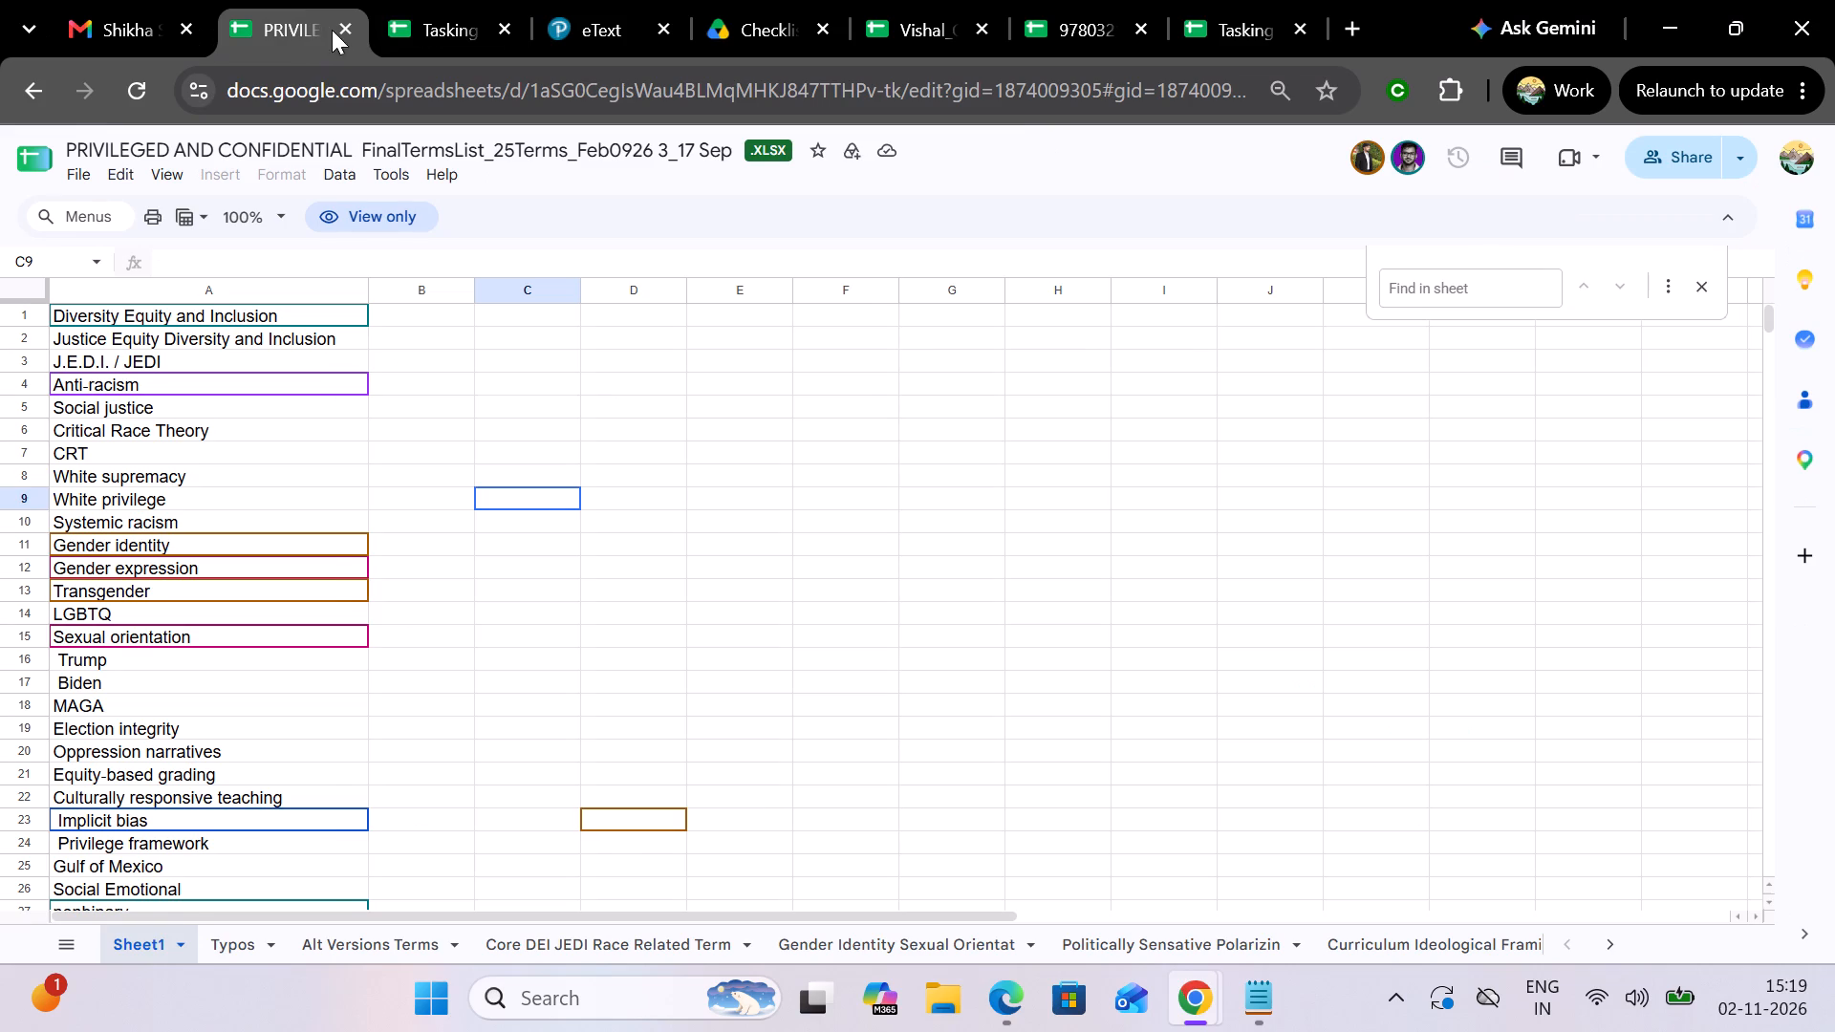
left_click(426, 19)
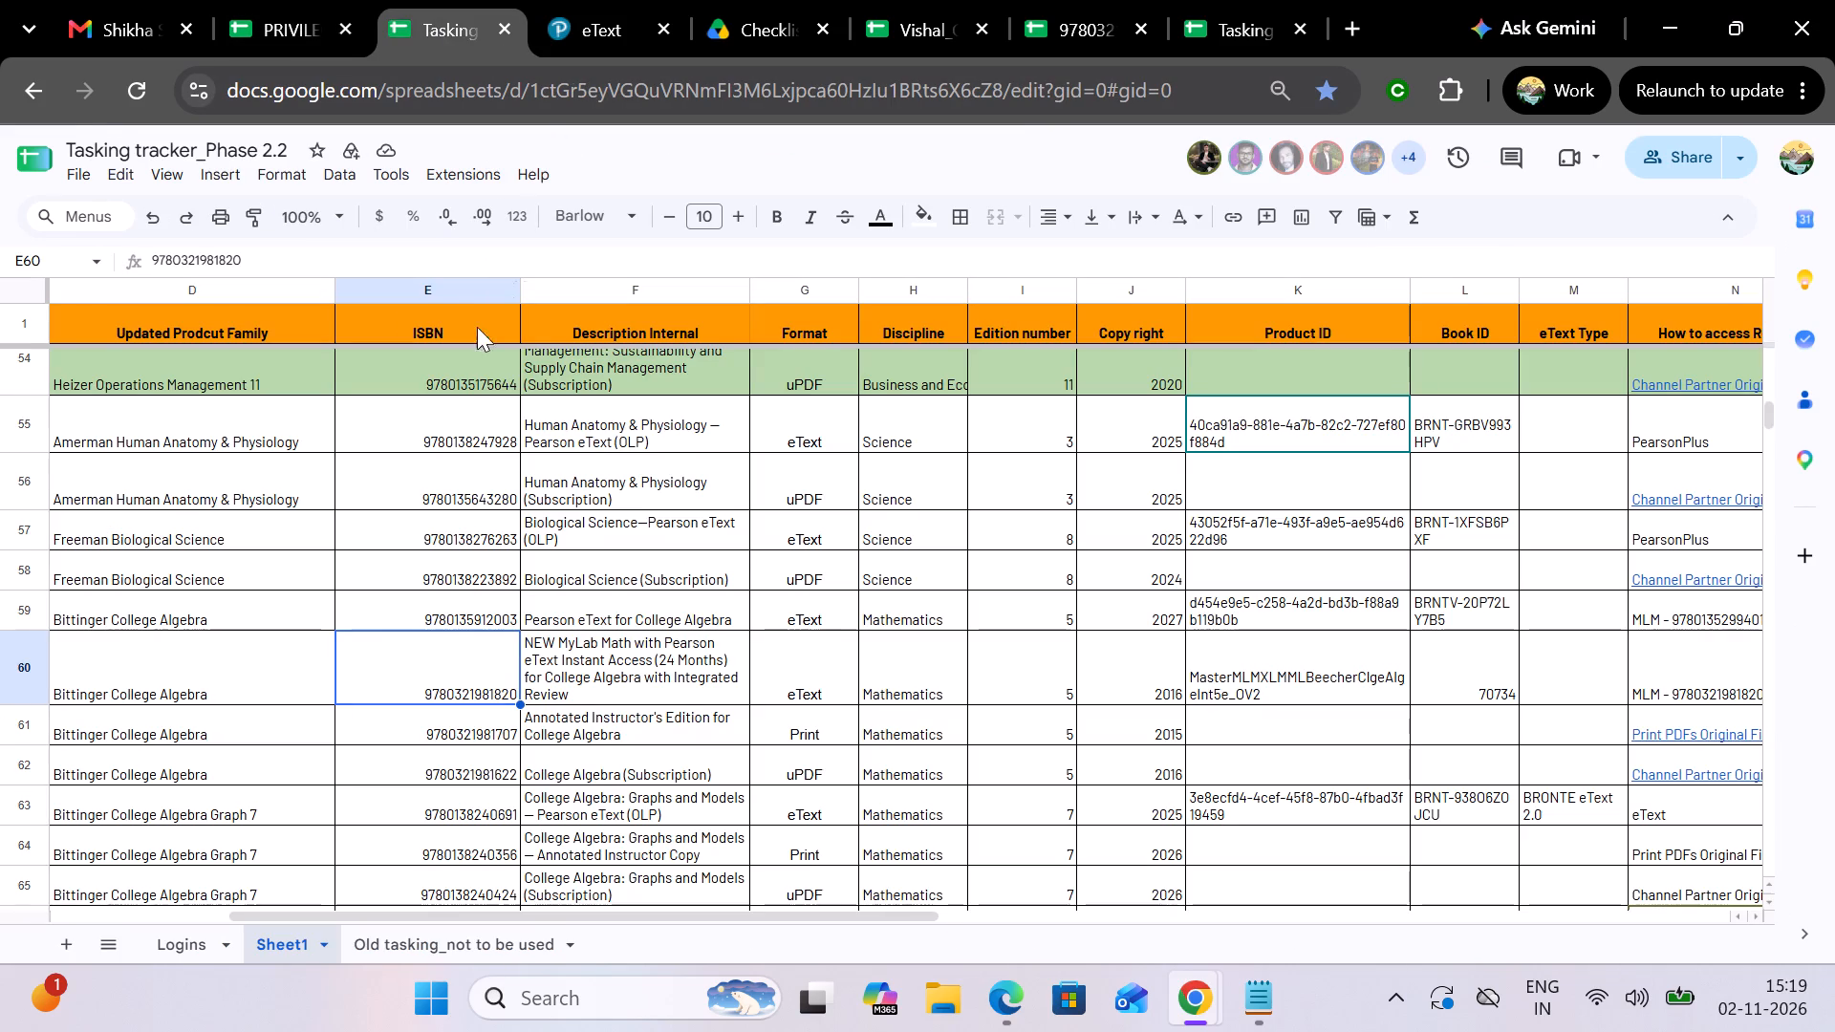
left_click(1185, 0)
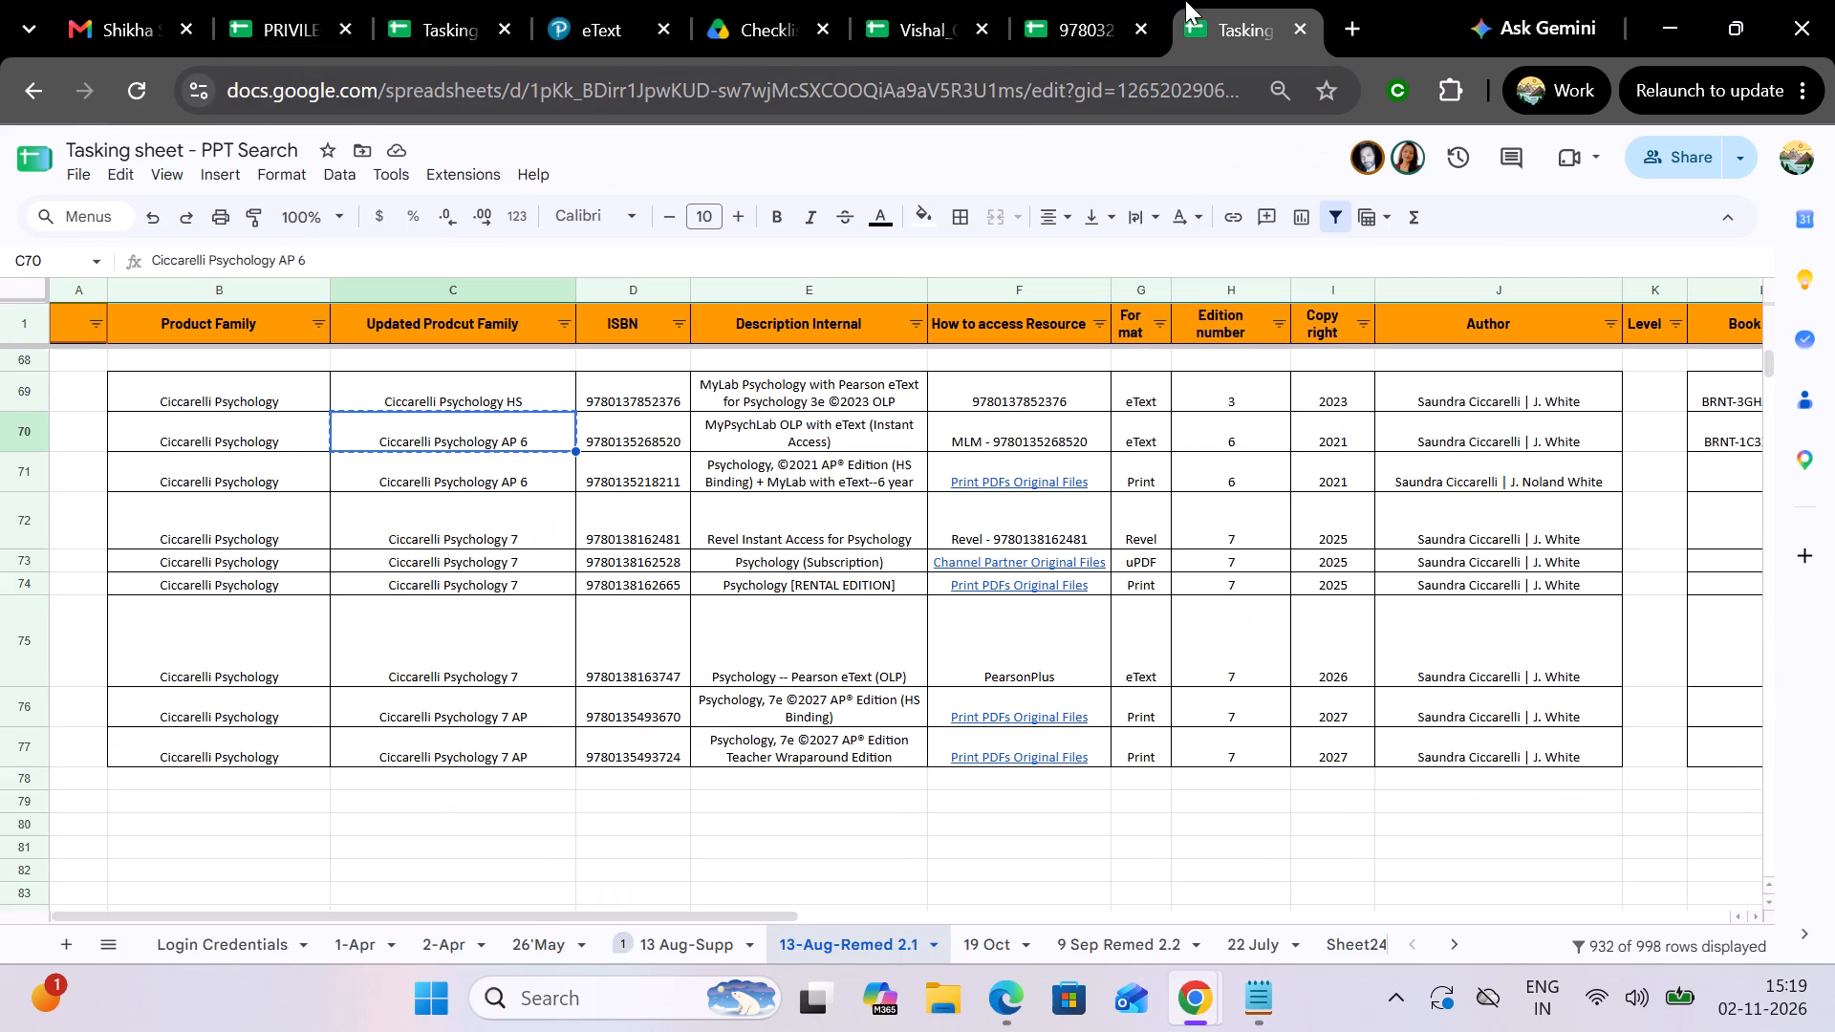
scroll(1160, 525, "left", 3)
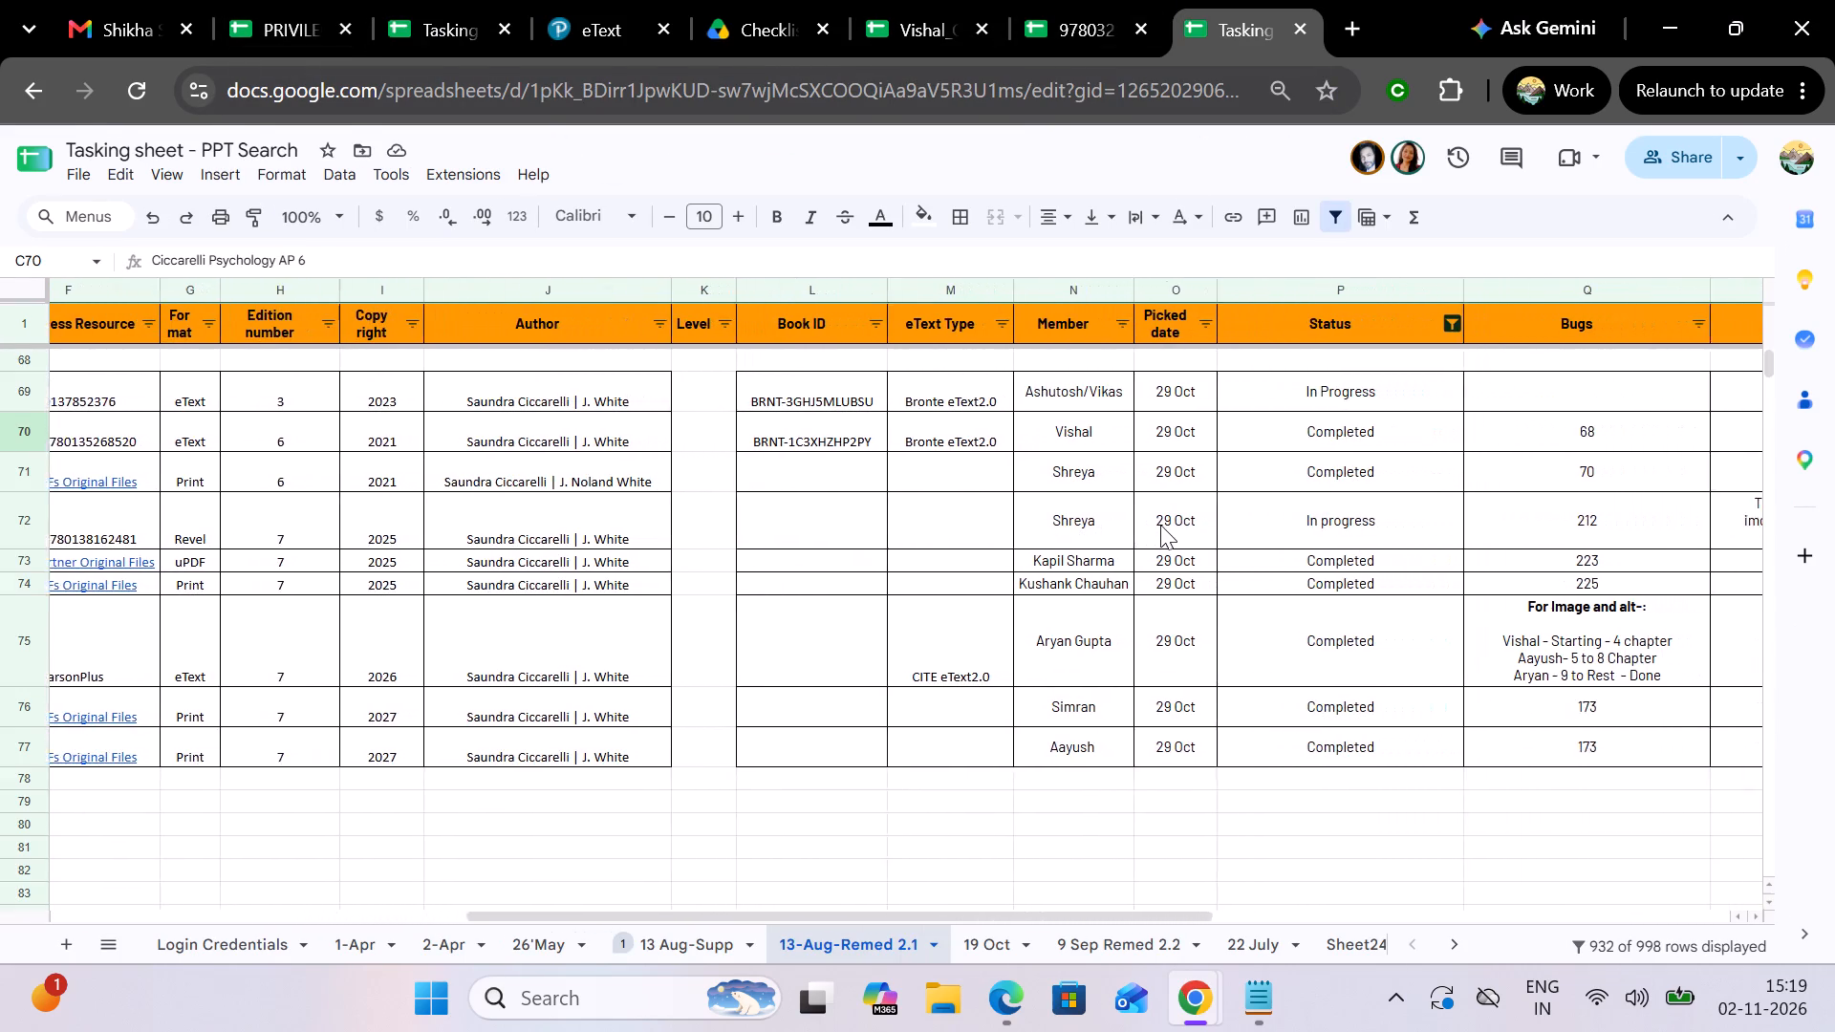
scroll(1160, 525, "left", 2)
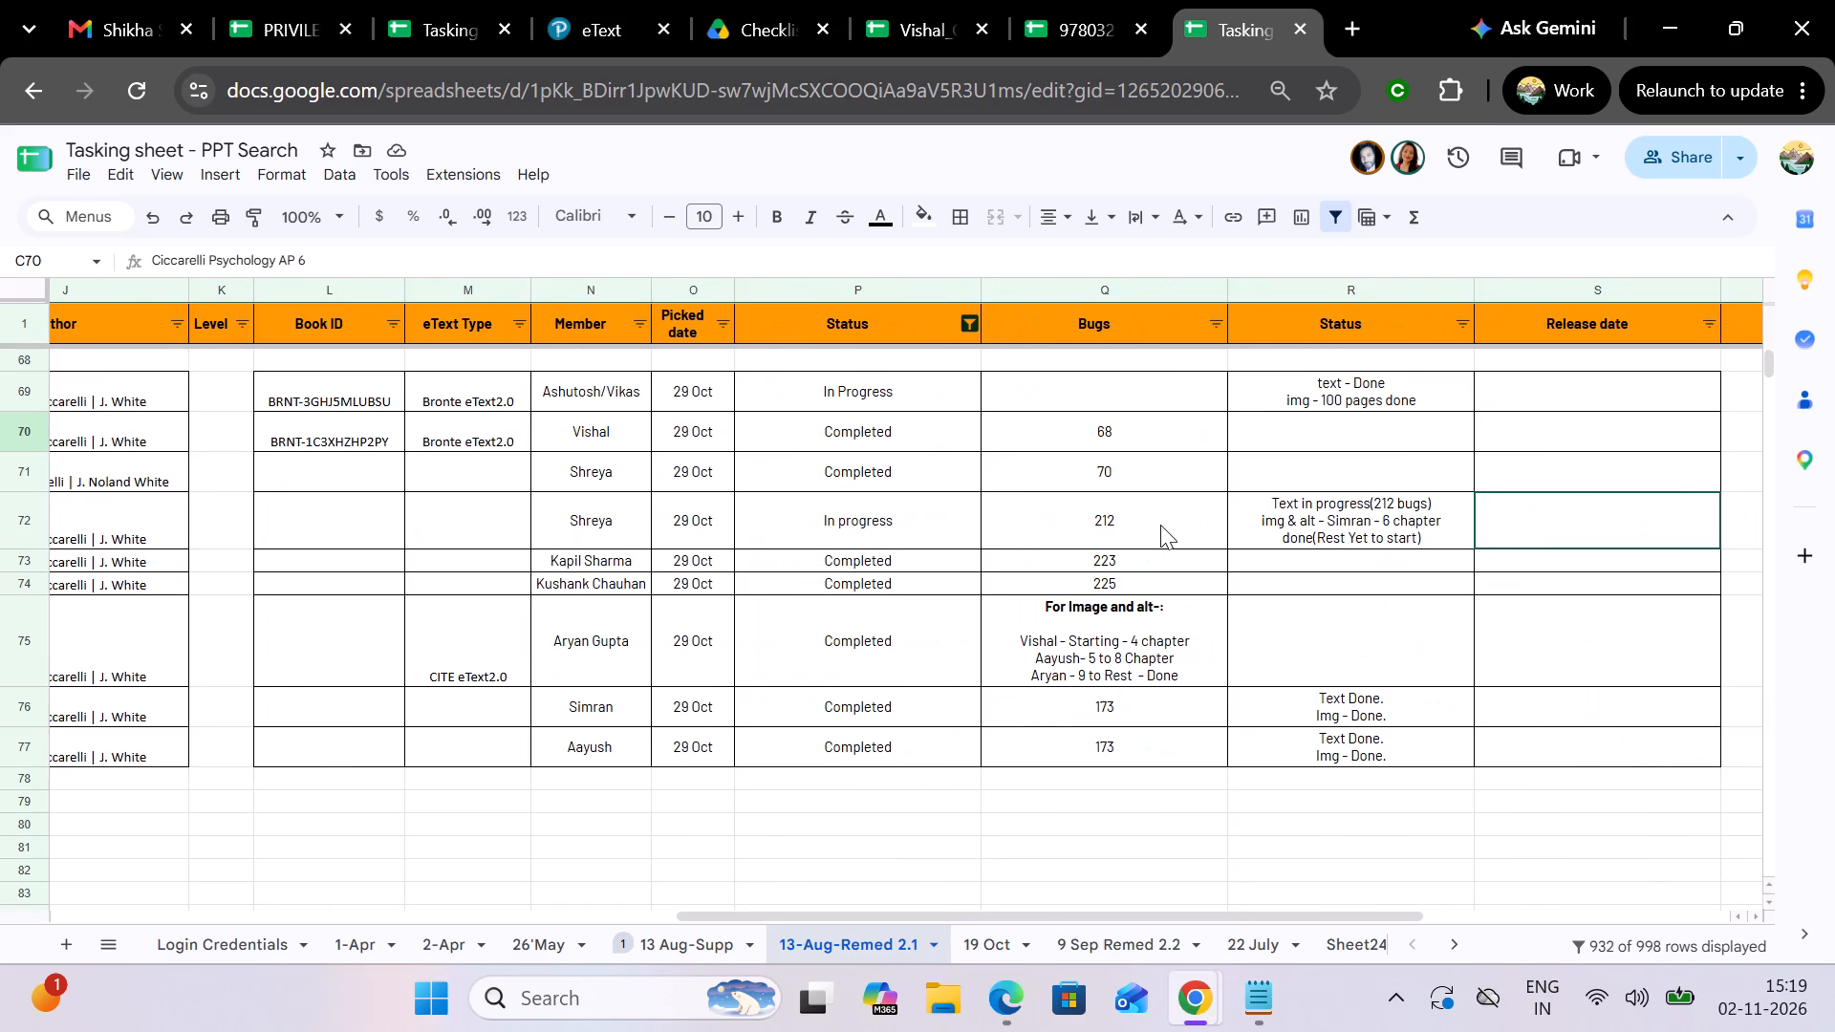
scroll(1160, 525, "left", 1)
scroll(1295, 512, "up", 1)
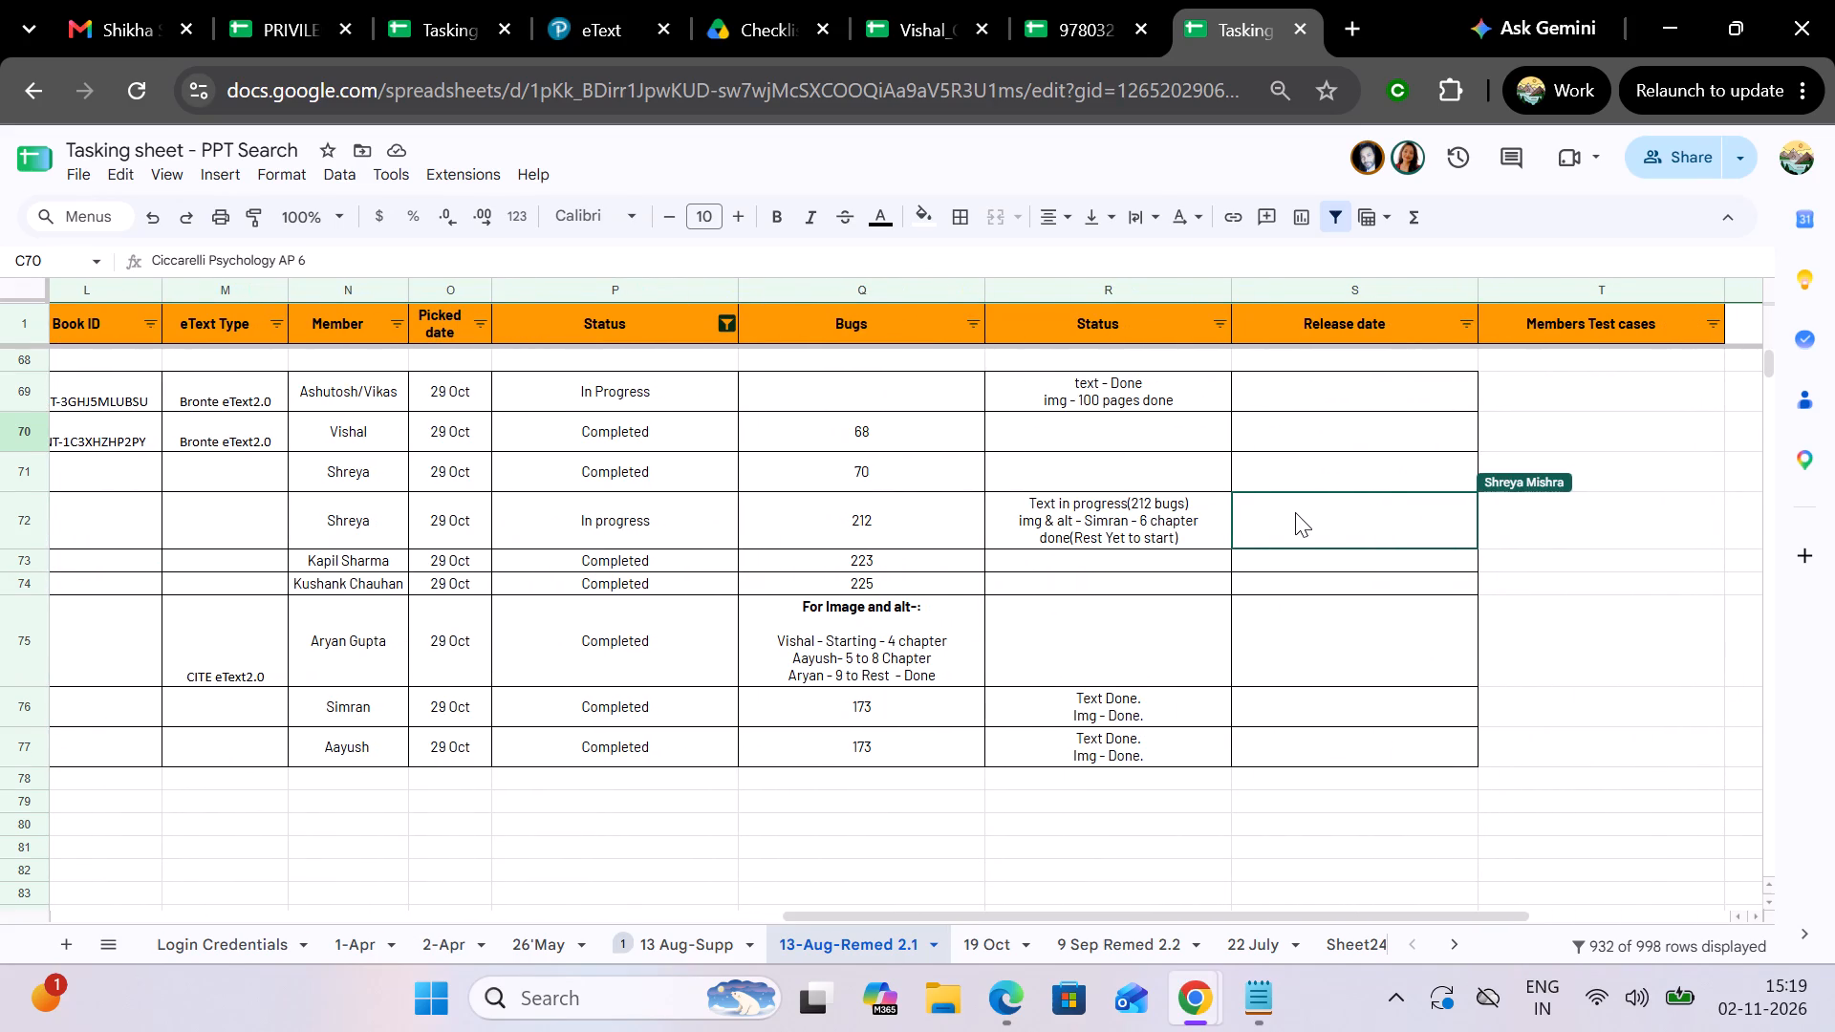
scroll(1295, 512, "right", 1)
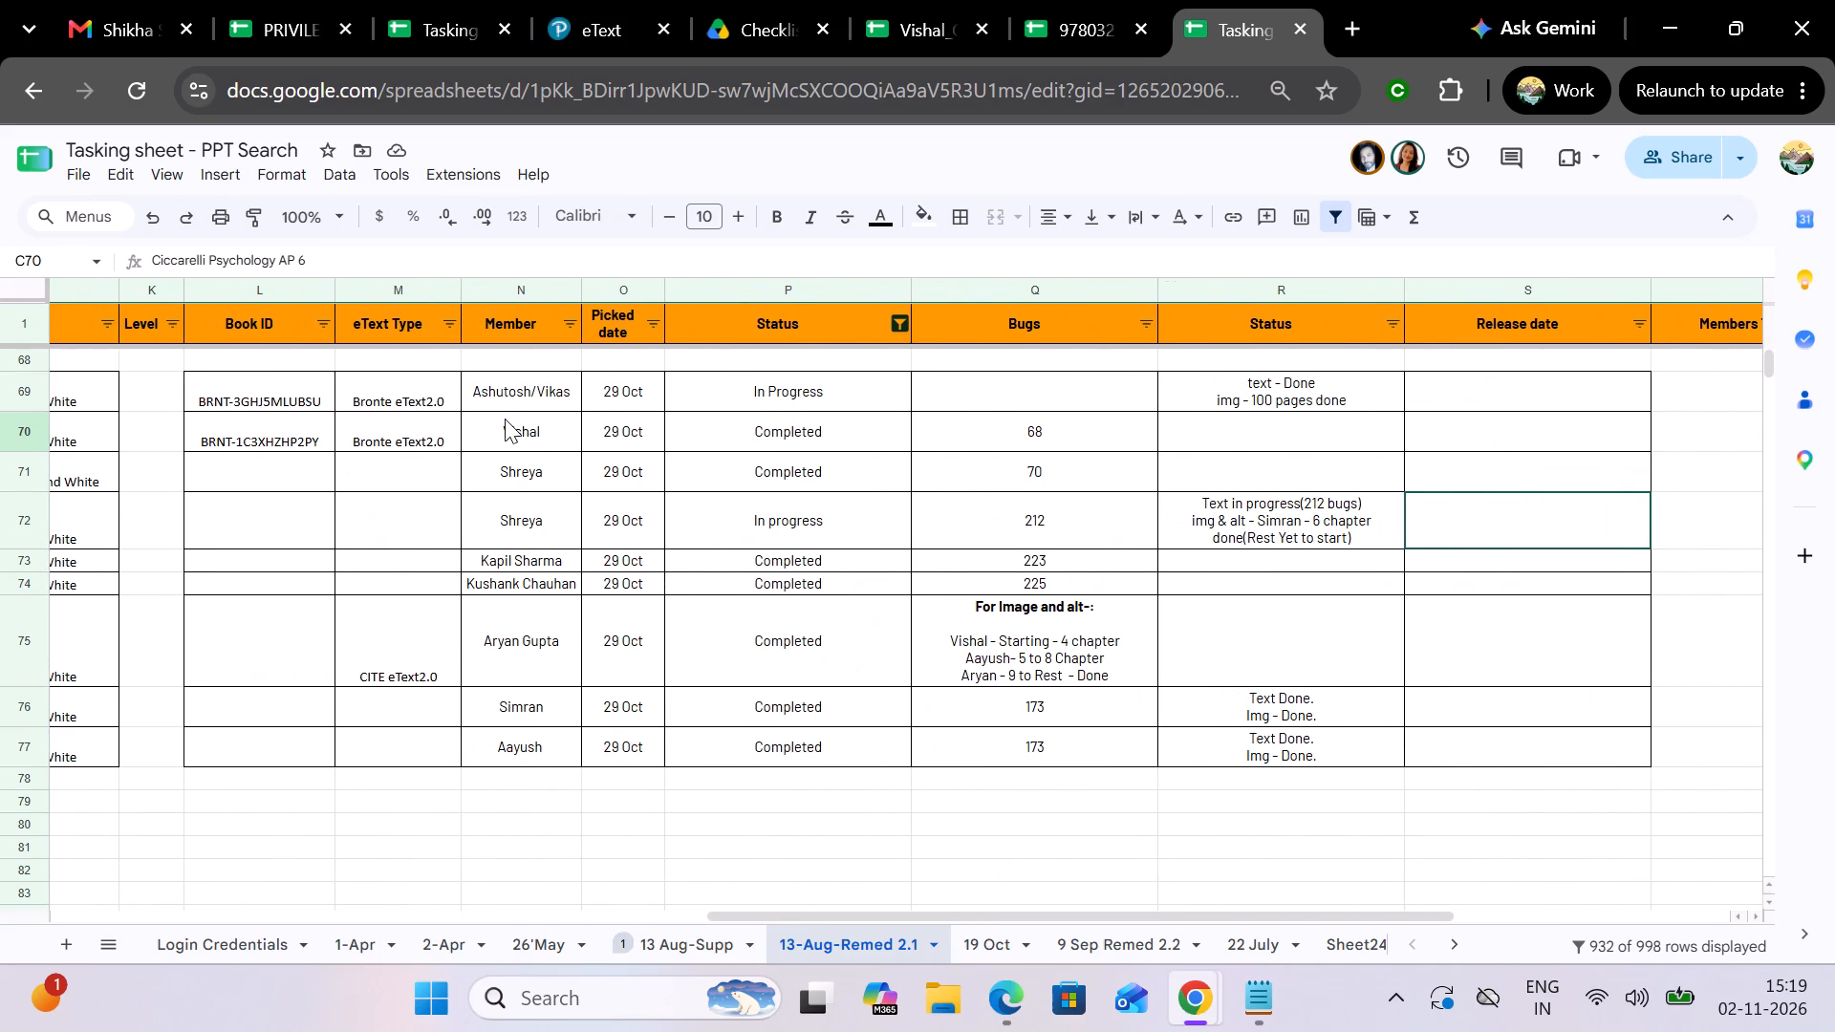
left_click(514, 431)
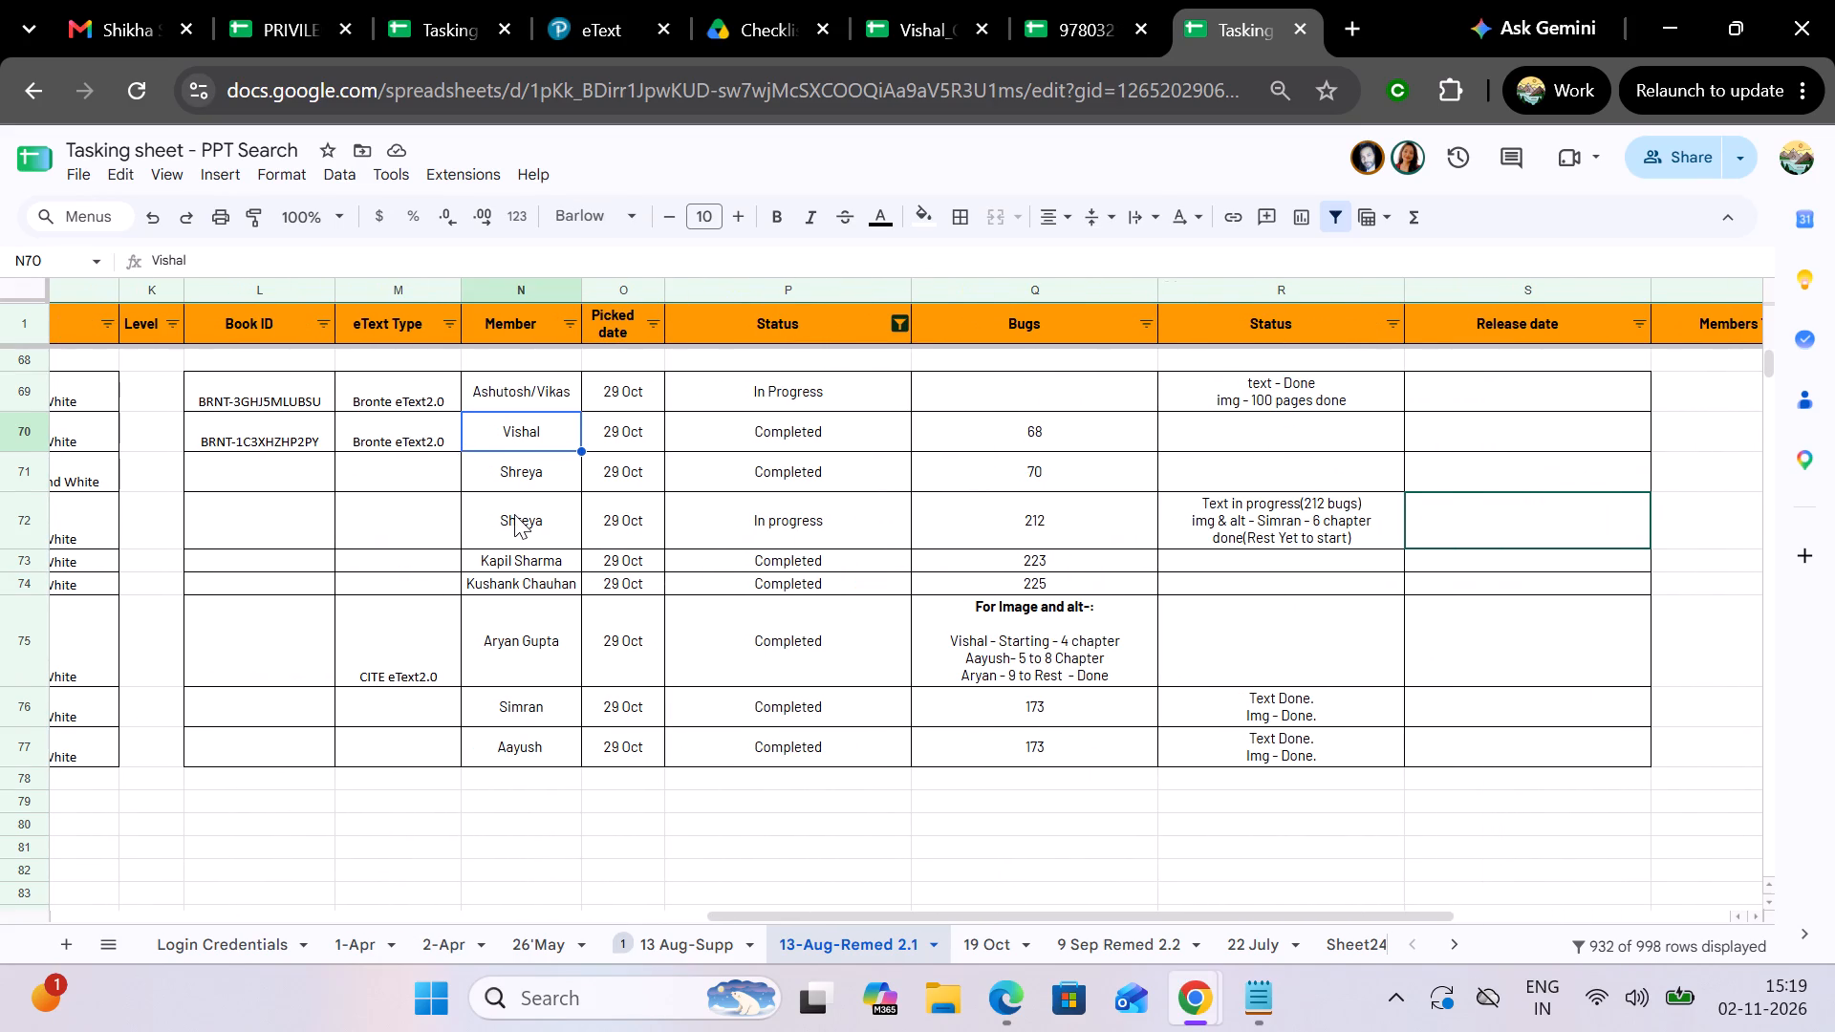
scroll(514, 514, "right", 2)
key("alt+Tab")
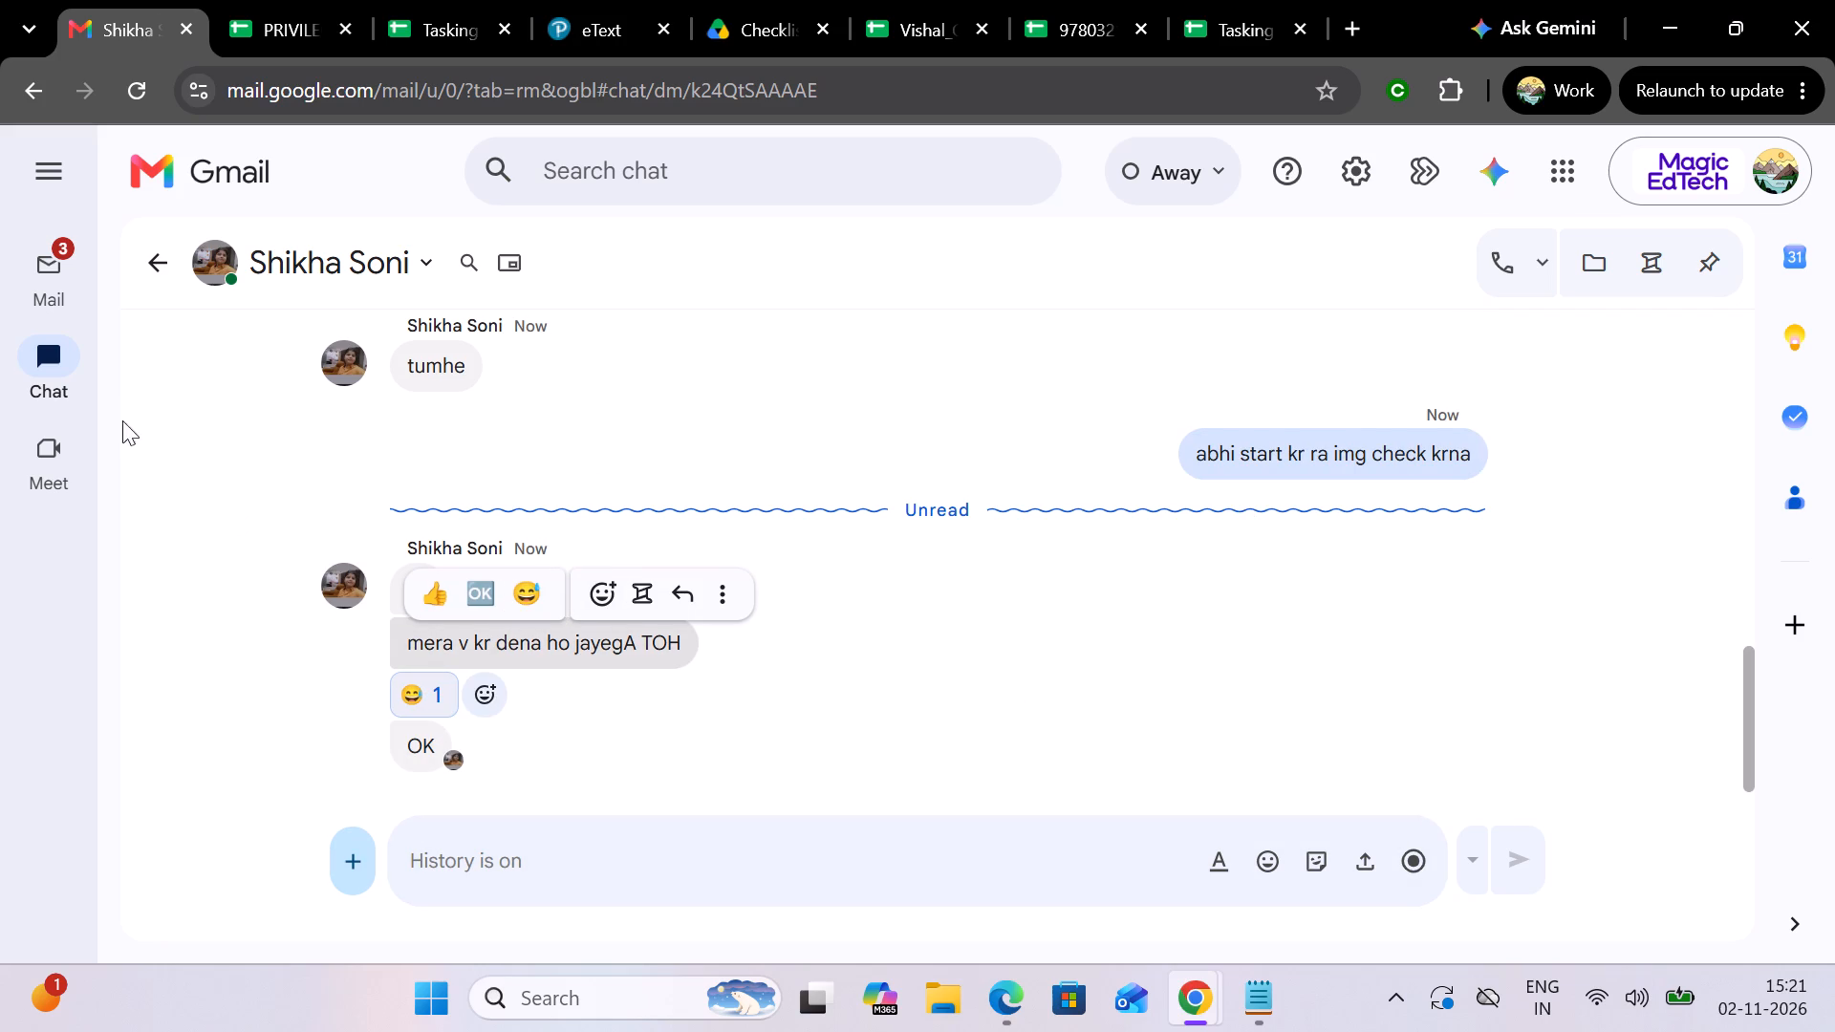
Switch to Tasking sheet - PPT Search and review the status, bugs, release date and members test cases columns of the 29 Oct rows.
left_click(396, 43)
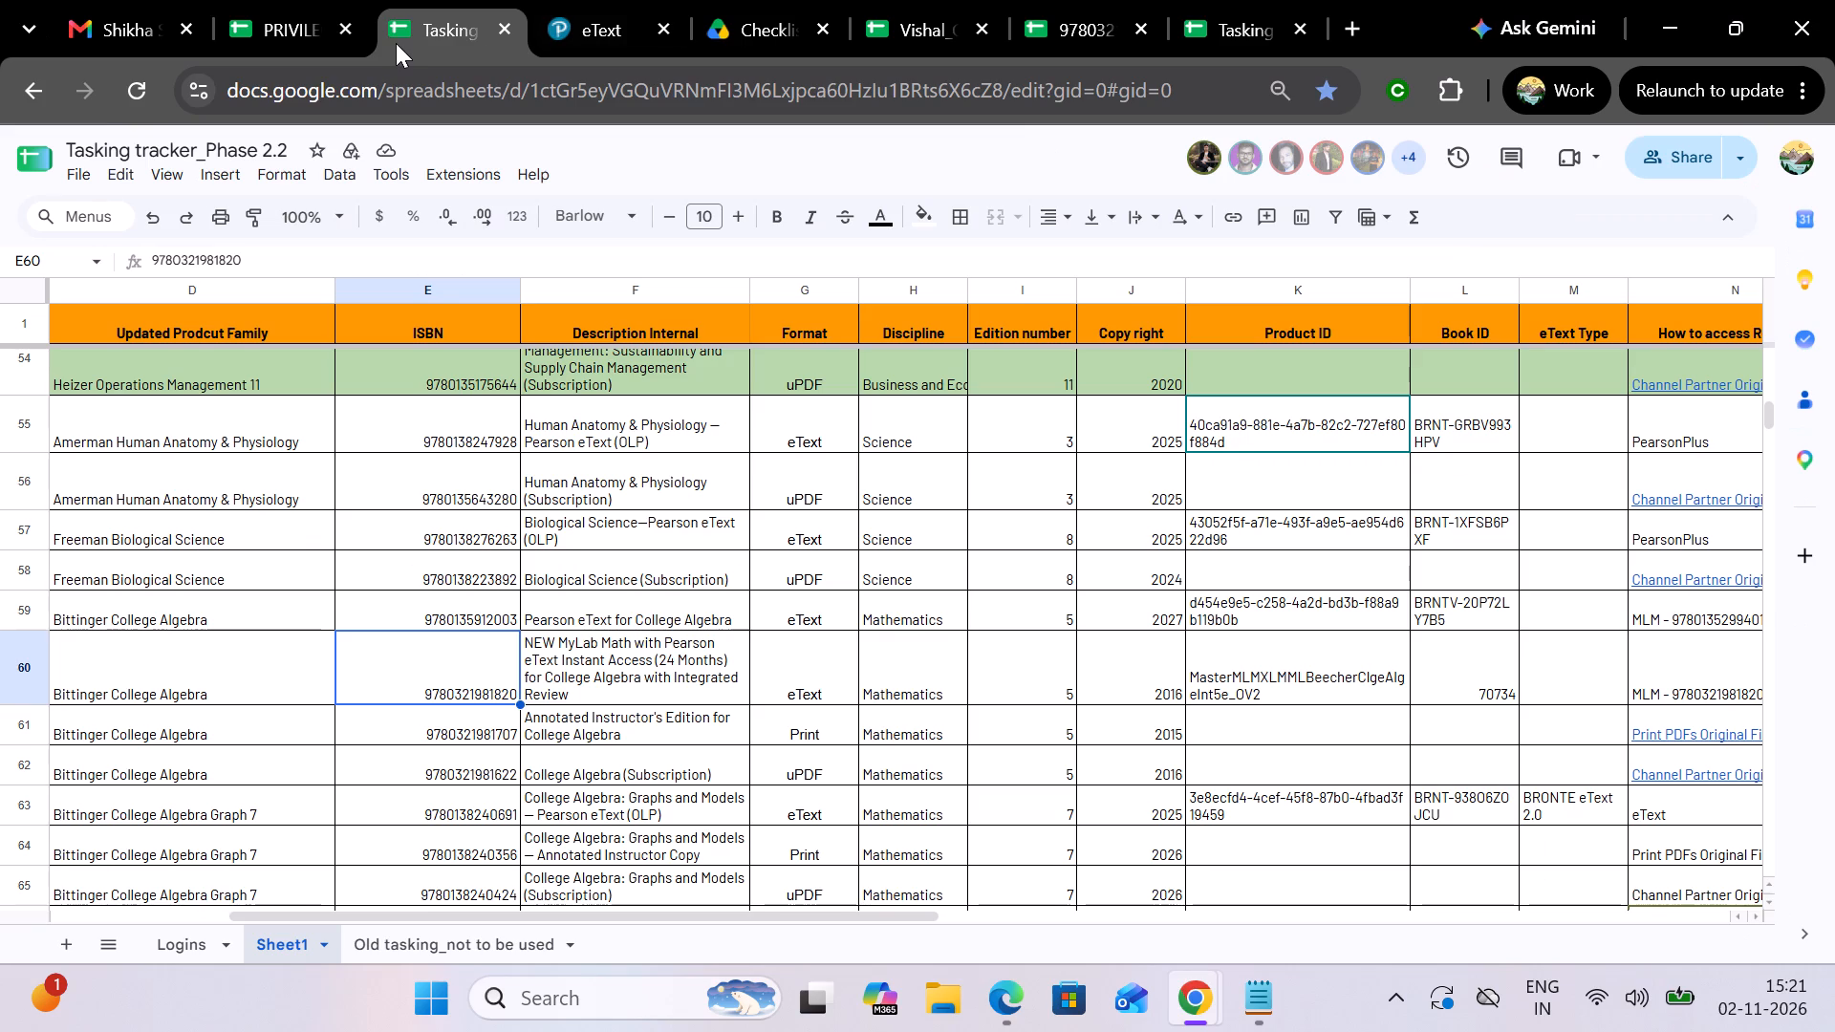
left_click(1185, 8)
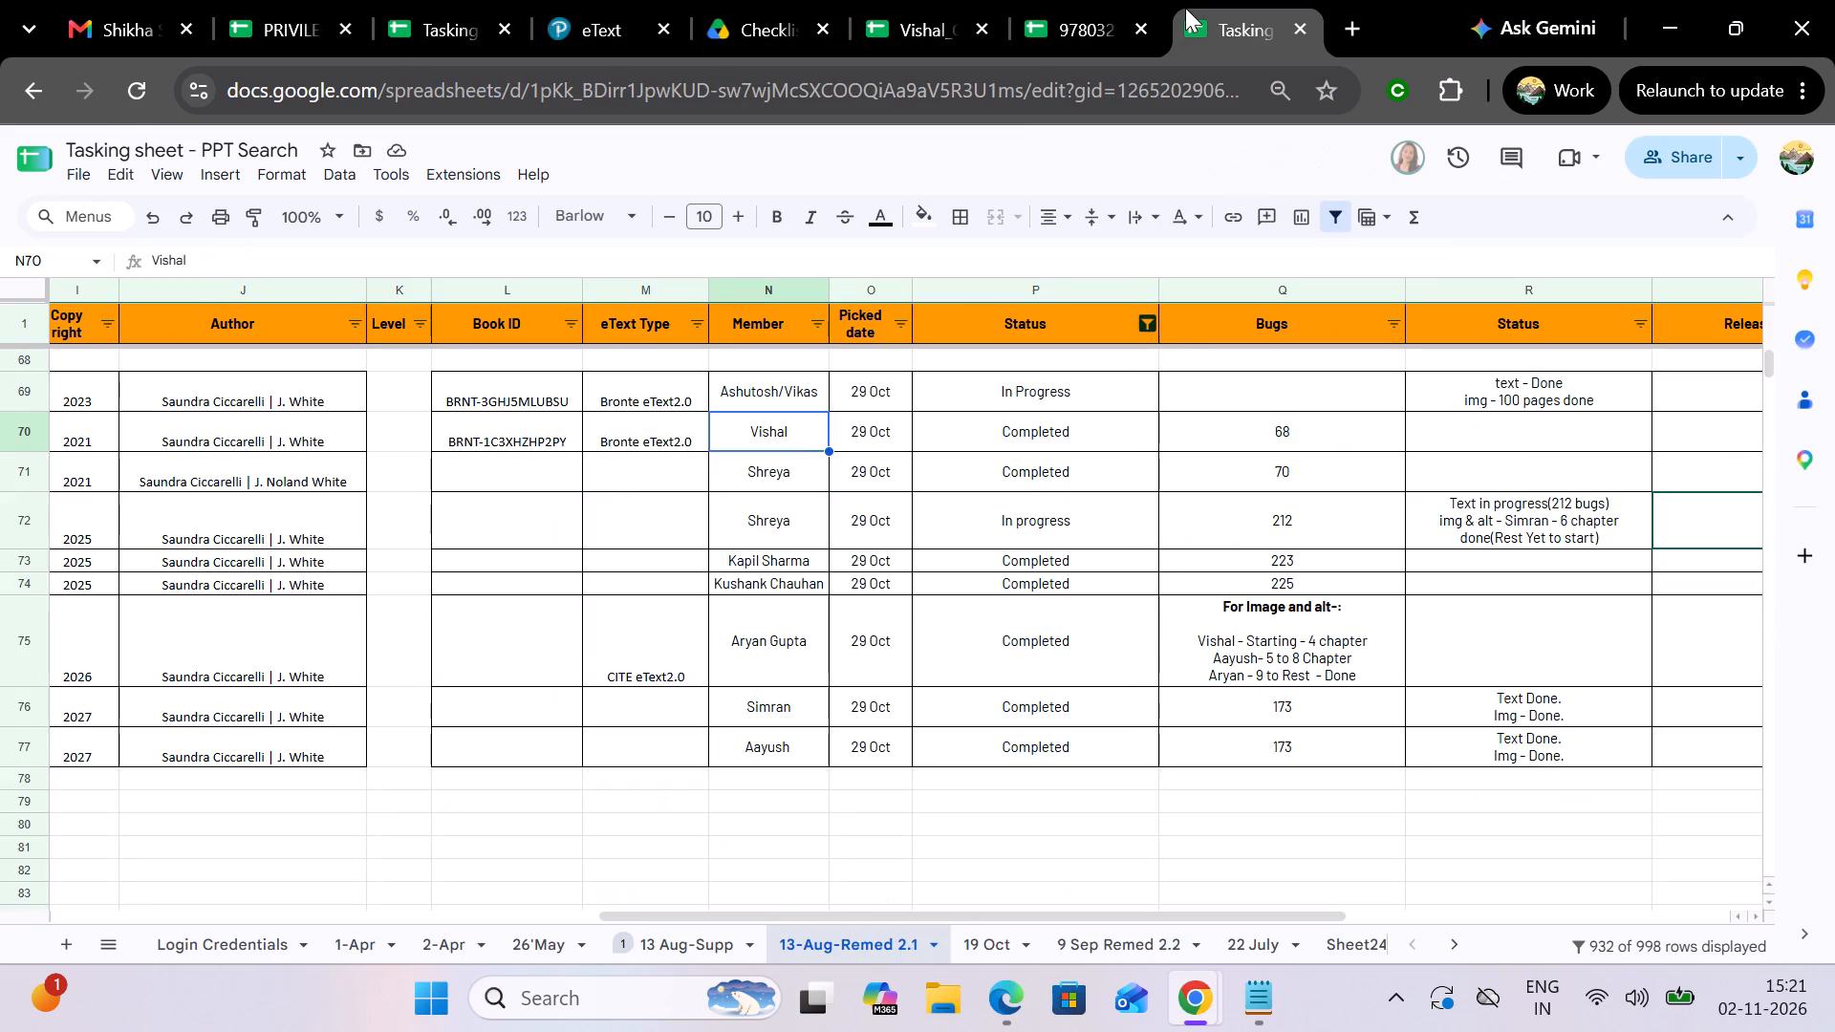
scroll(1166, 587, "left", 3)
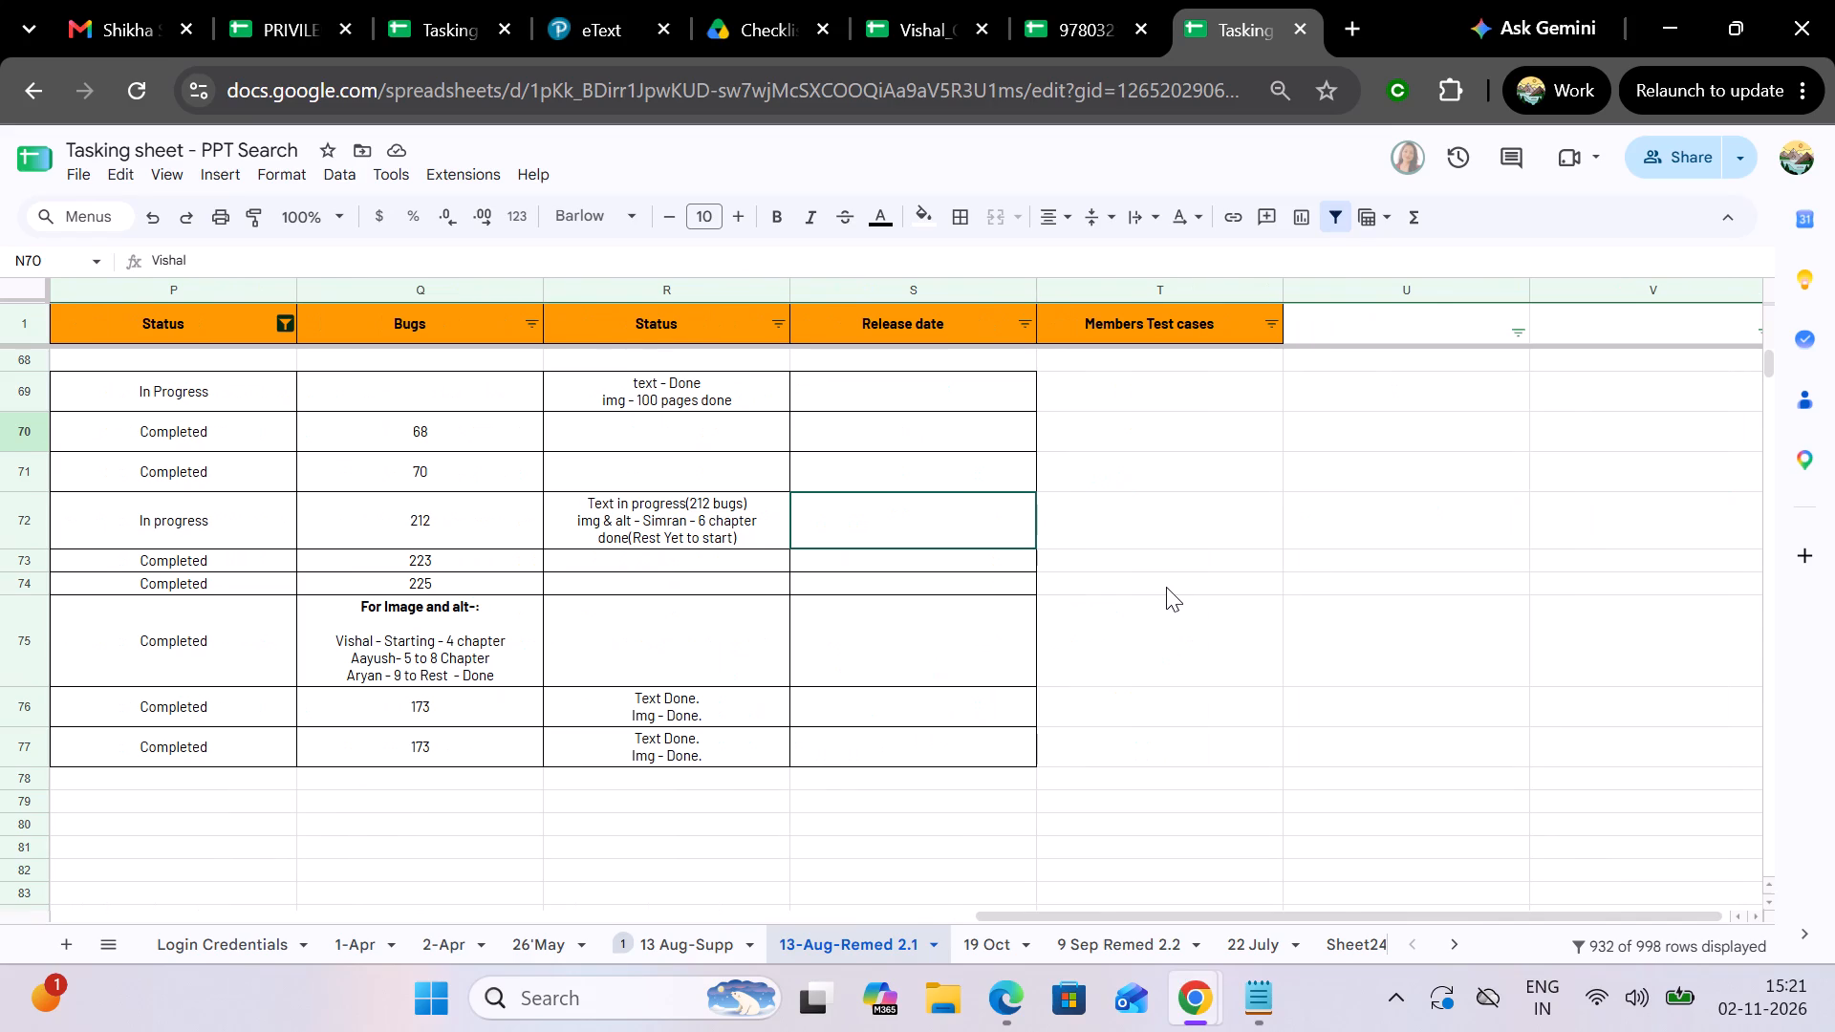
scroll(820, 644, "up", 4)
Return to the Vishal_Checklist spreadsheet and remove the filter from the eText sheet.
left_click(916, 0)
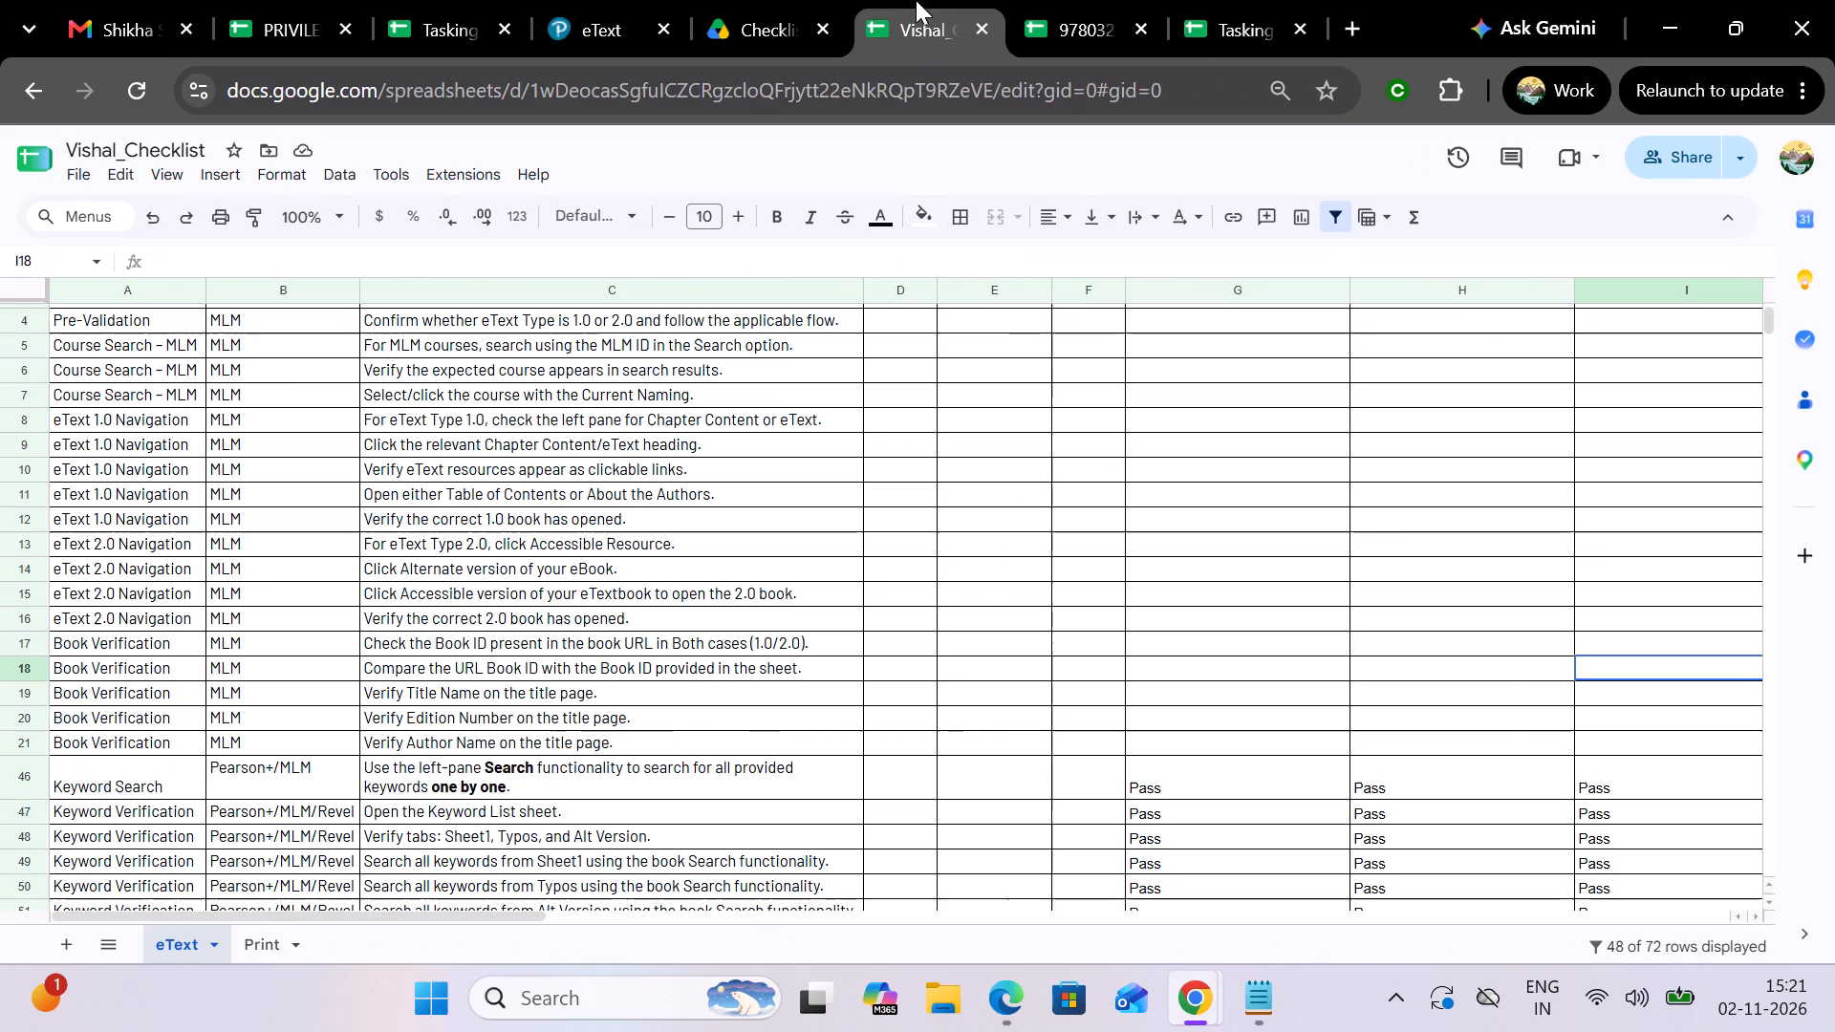
scroll(1122, 570, "left", 3)
scroll(1122, 570, "up", 2)
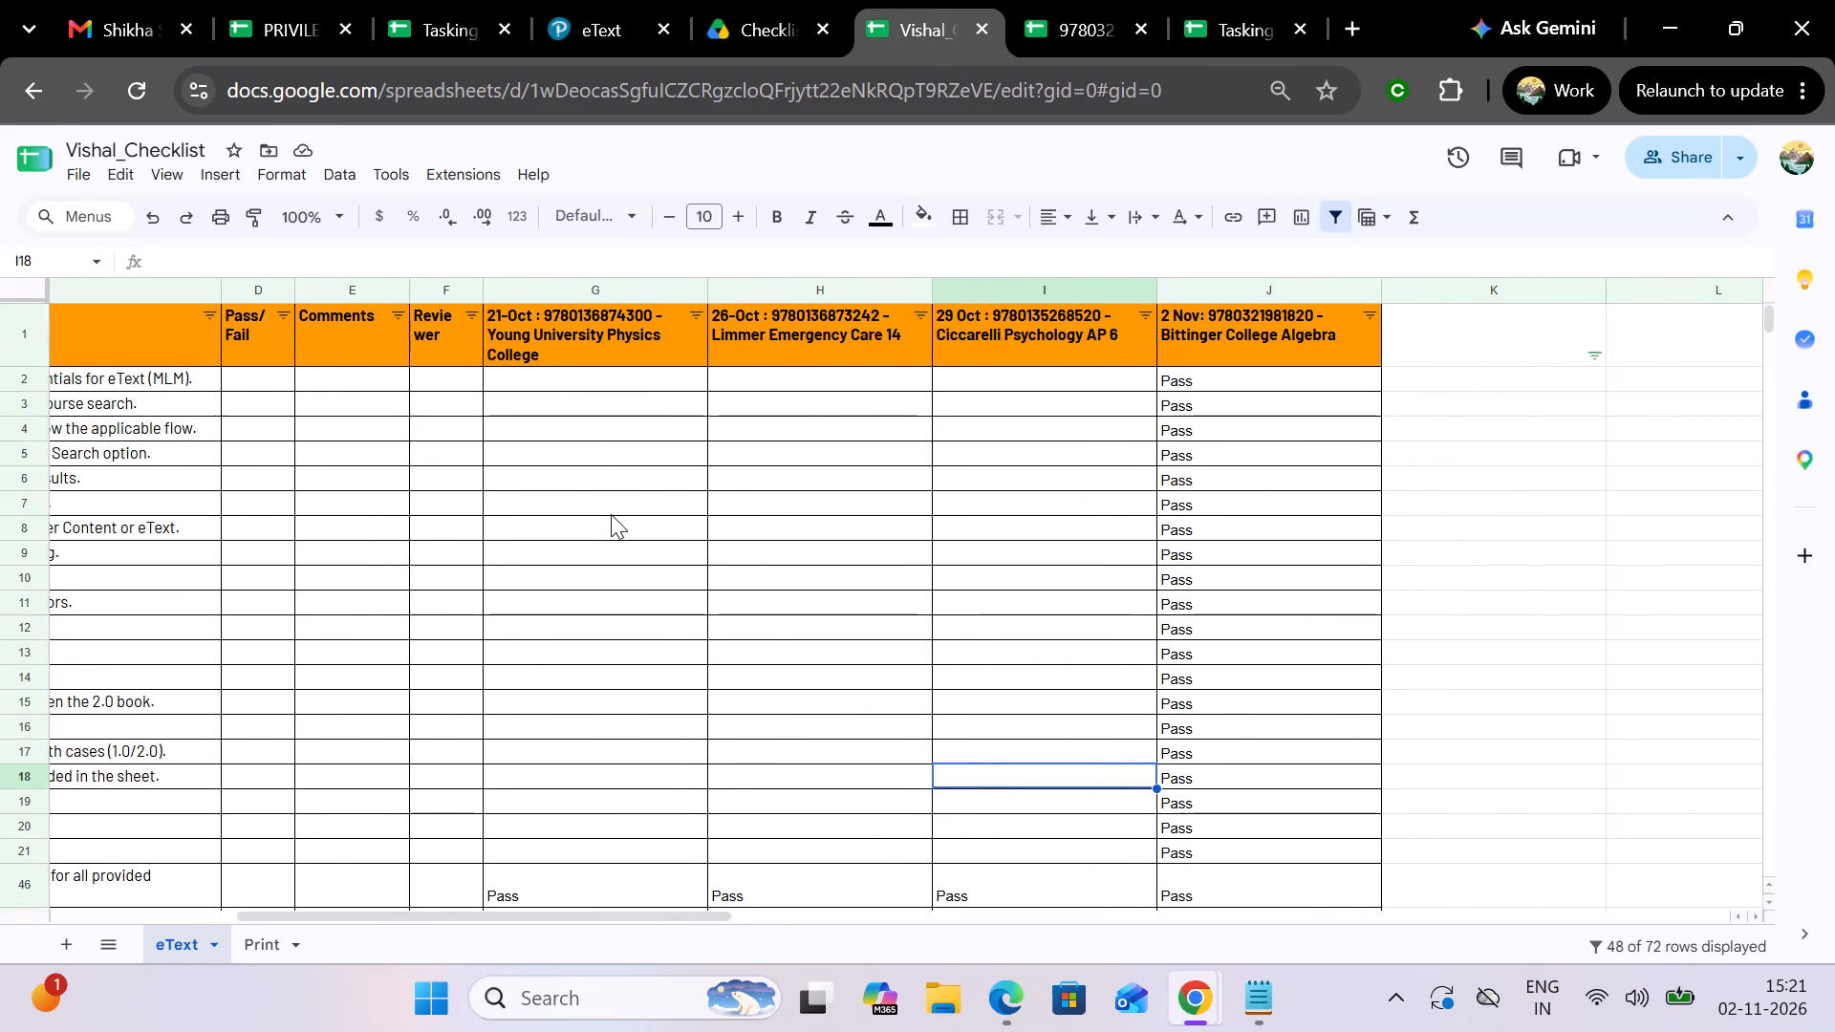
scroll(611, 514, "right", 6)
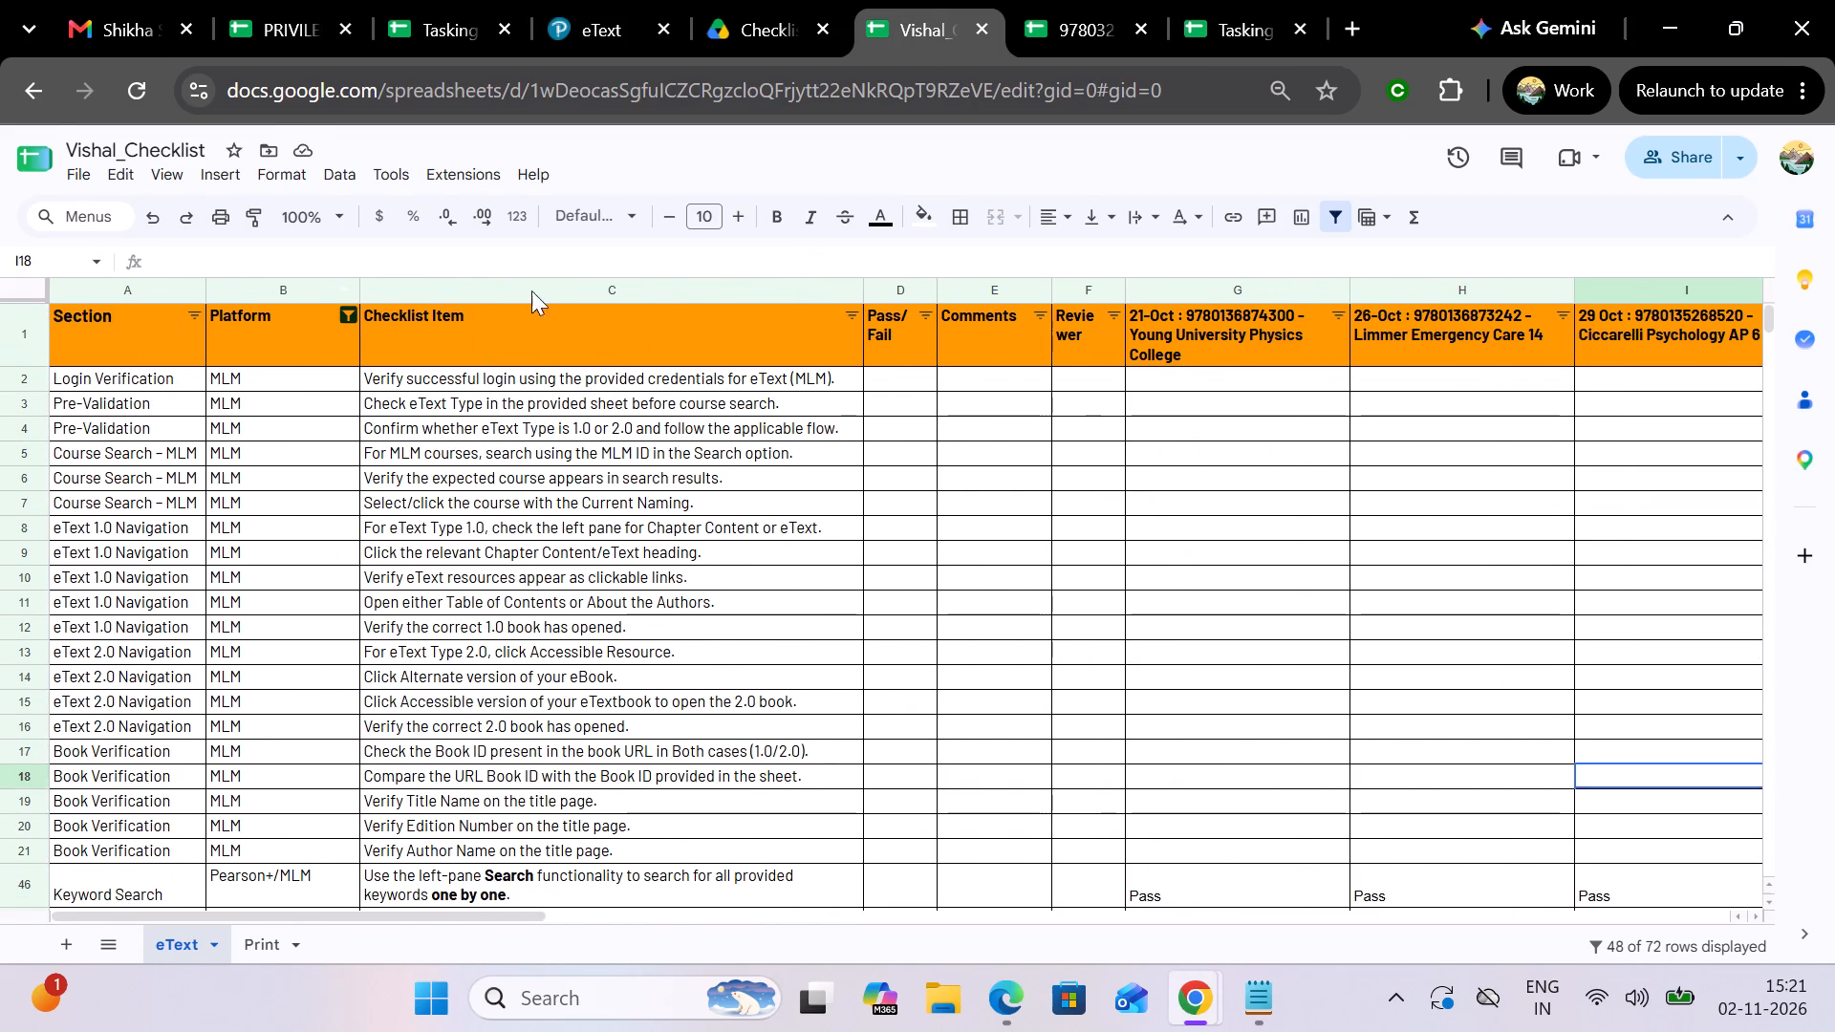
left_click(1333, 221)
Apply all borders to the empty Revel cells I22:J29 under the 29 Oct and 2 Nov headers.
scroll(1304, 636, "left", 1)
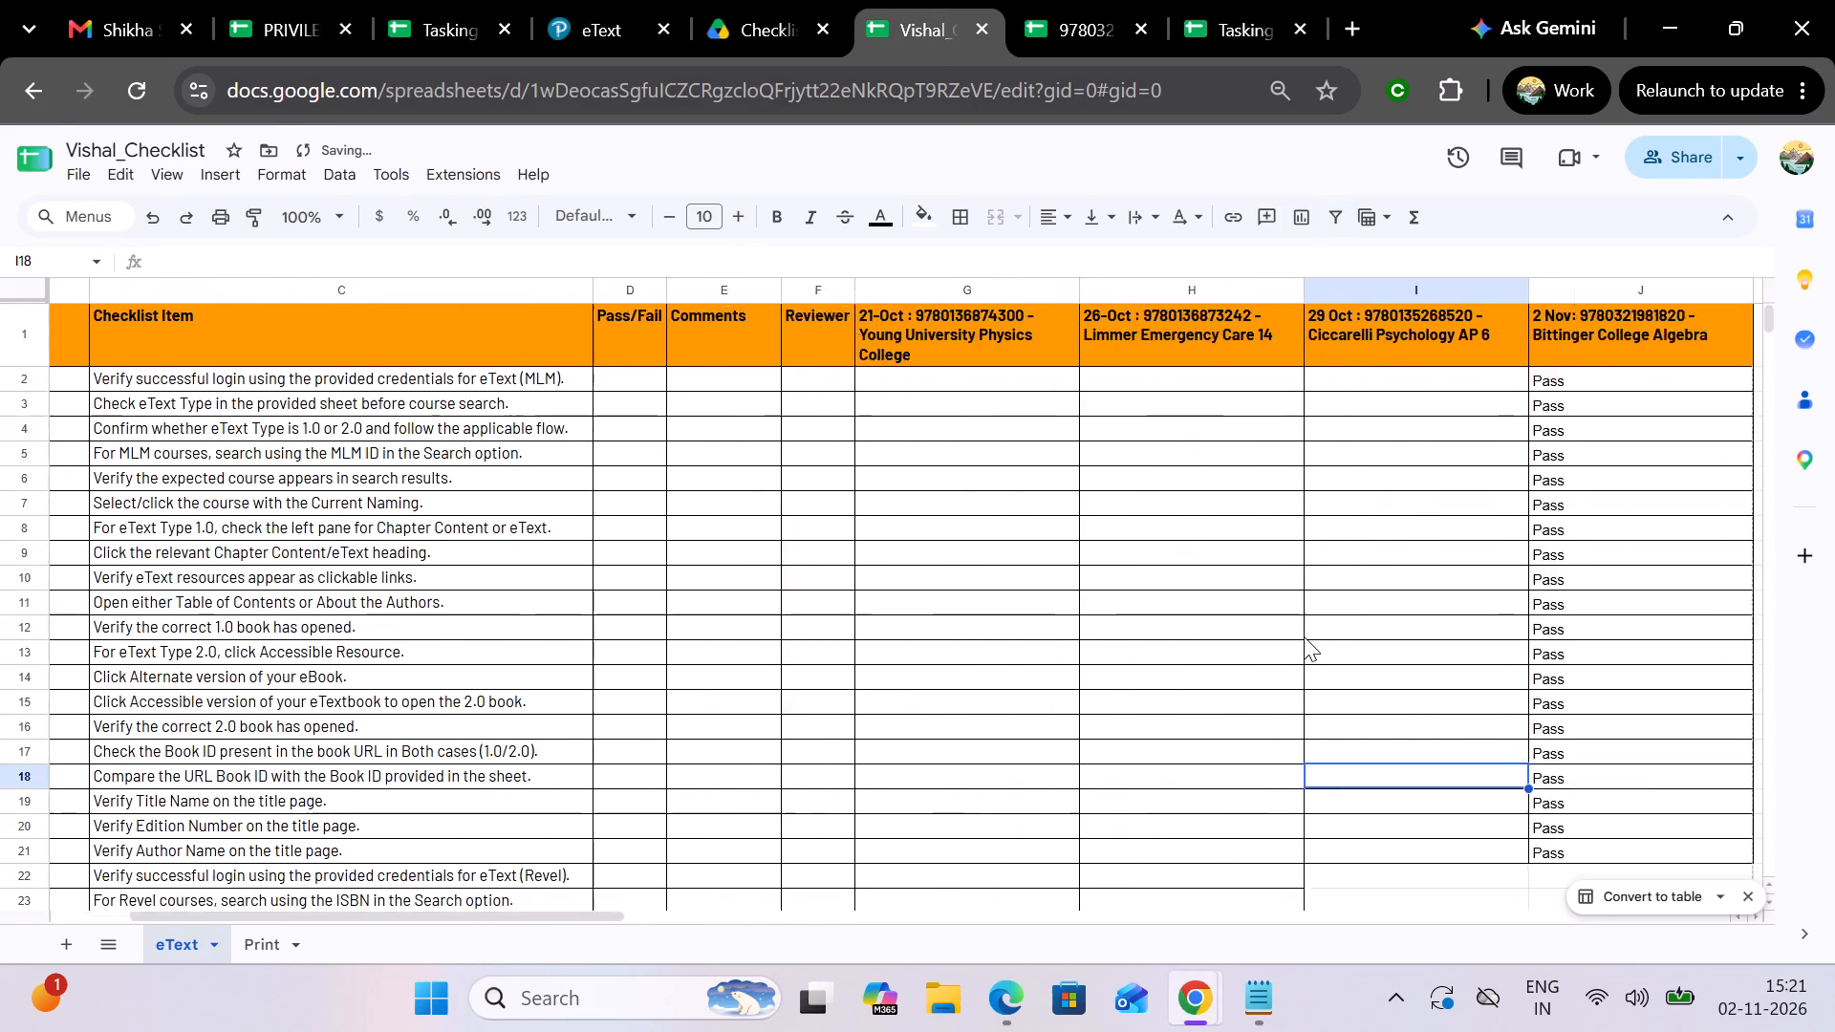
scroll(1304, 636, "left", 2)
scroll(1304, 636, "down", 2)
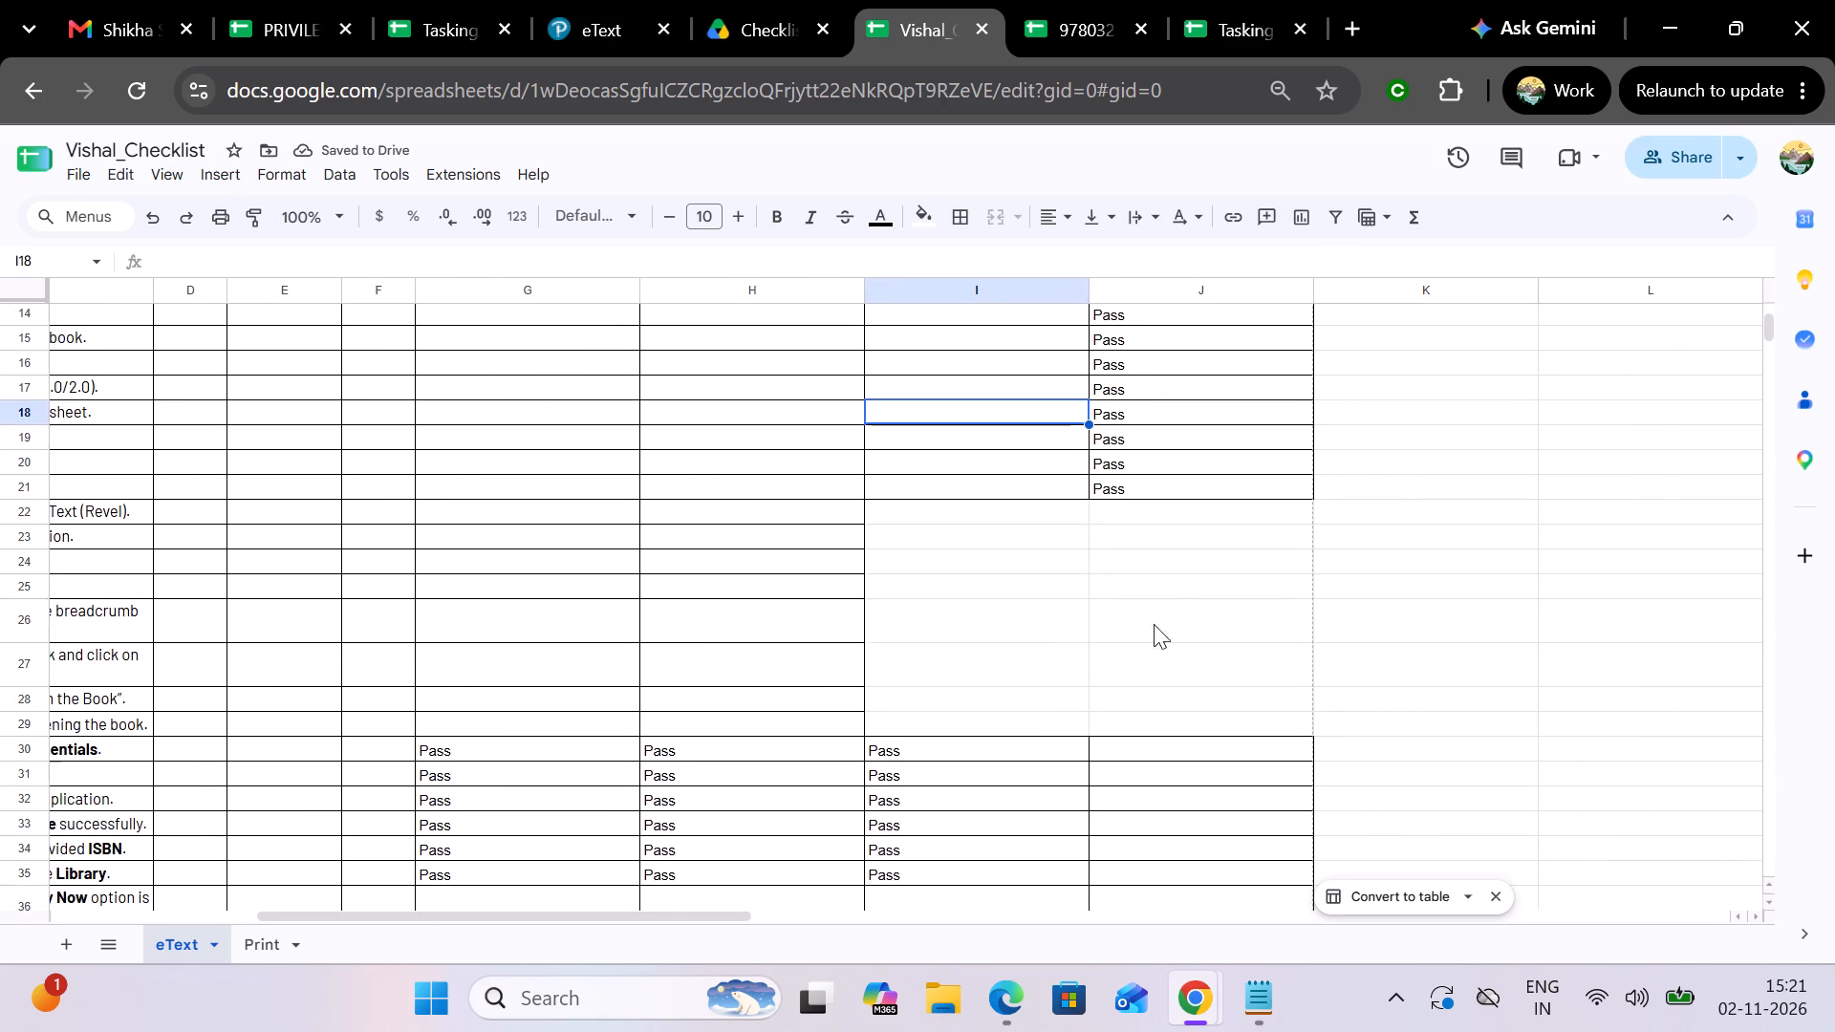
left_click_drag(943, 503, 1222, 694)
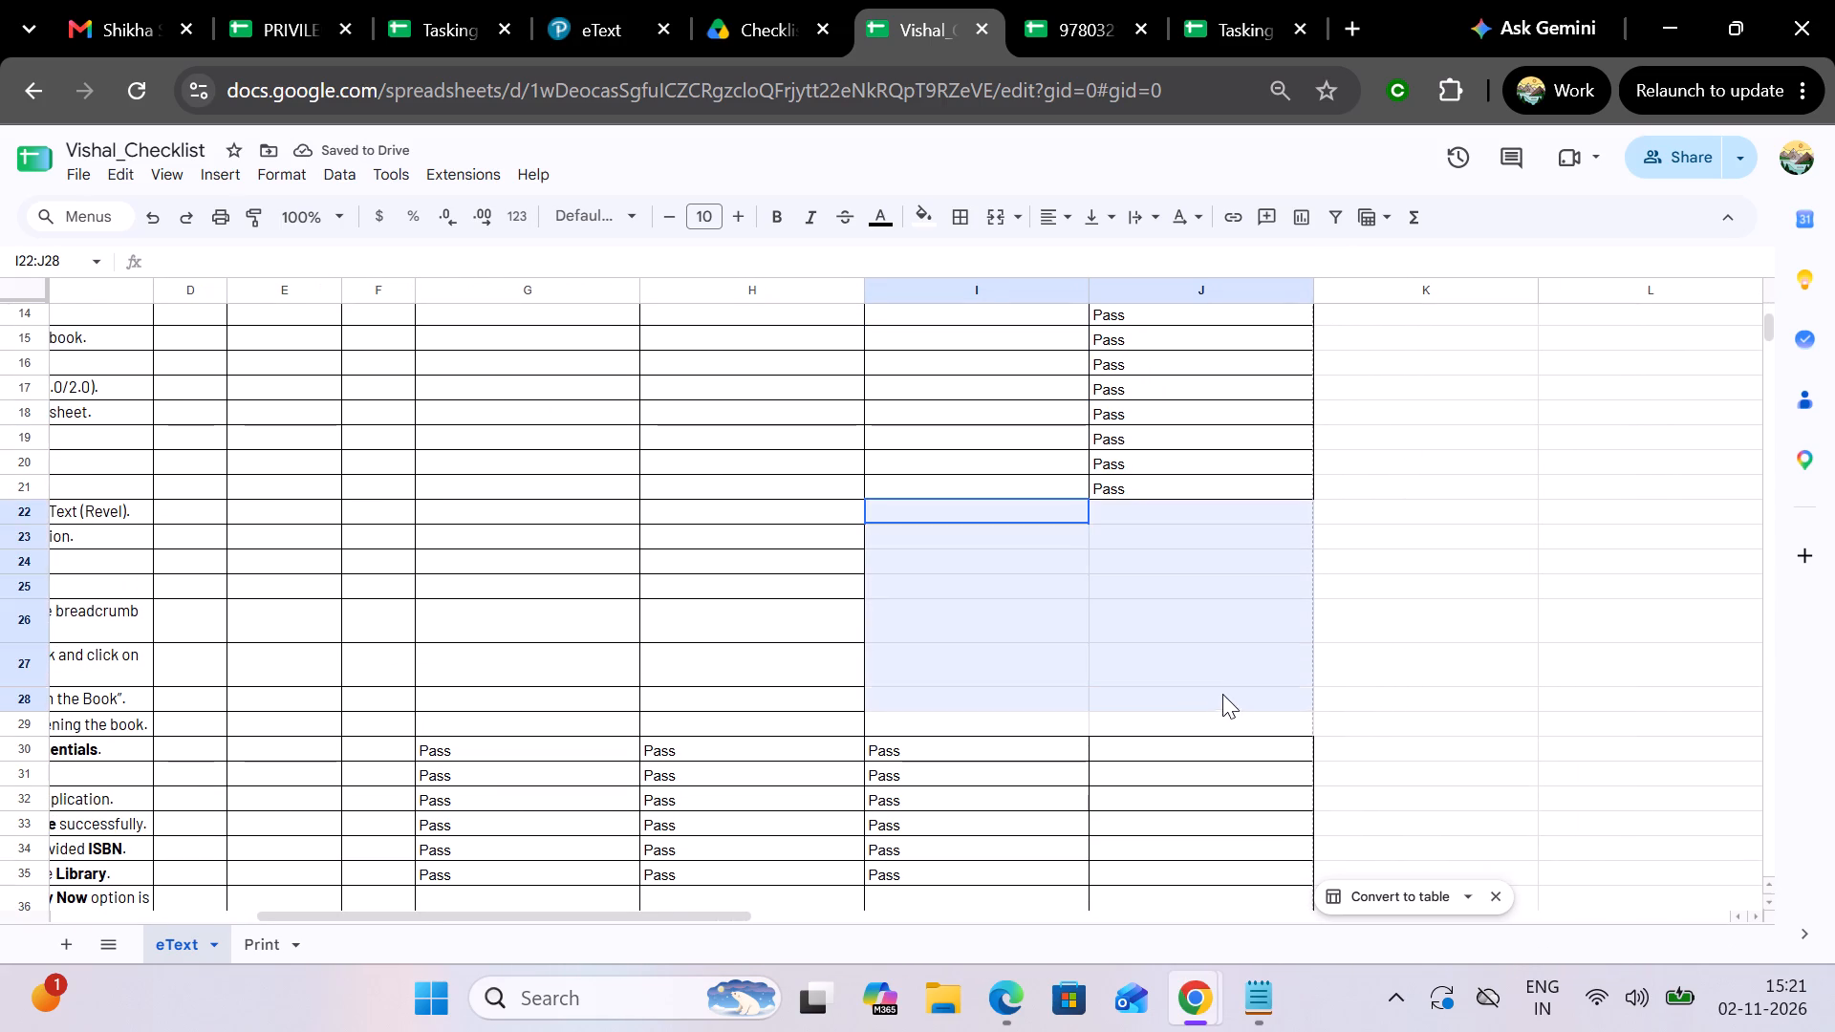
left_click_drag(1222, 694, 1228, 716)
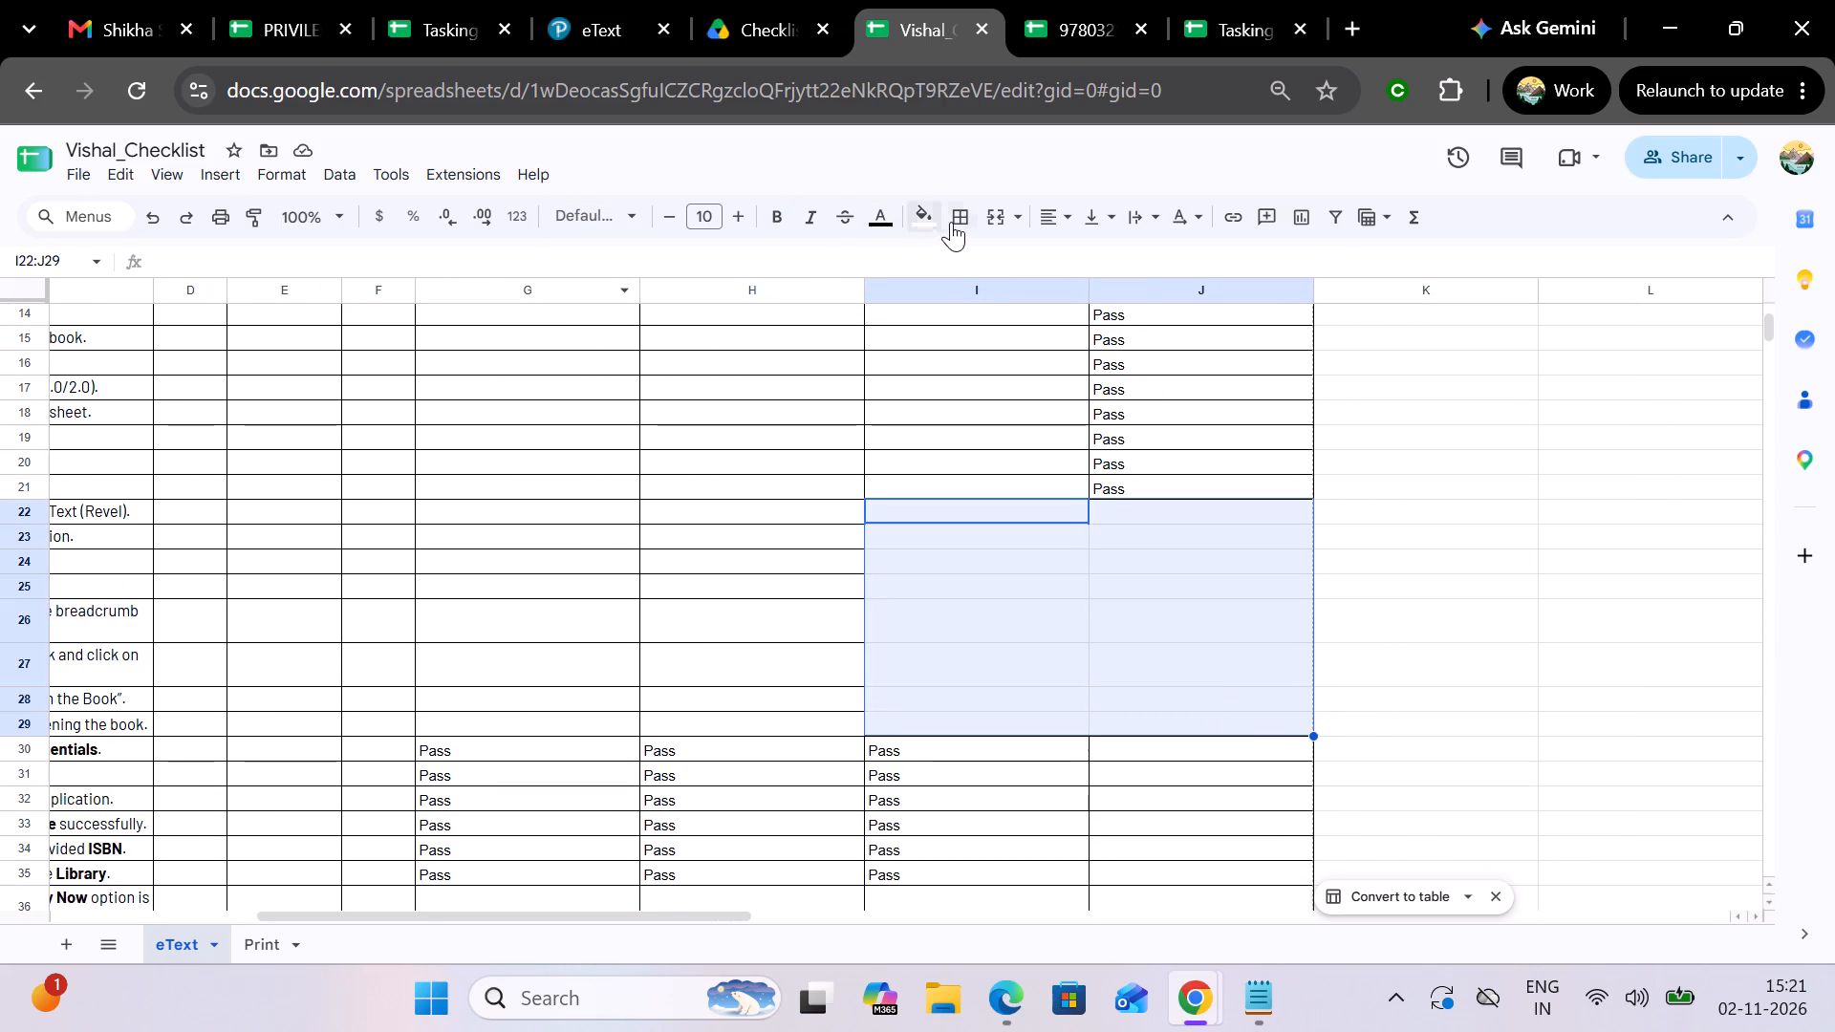
left_click_drag(969, 223, 969, 252)
left_click(969, 252)
left_click(945, 611)
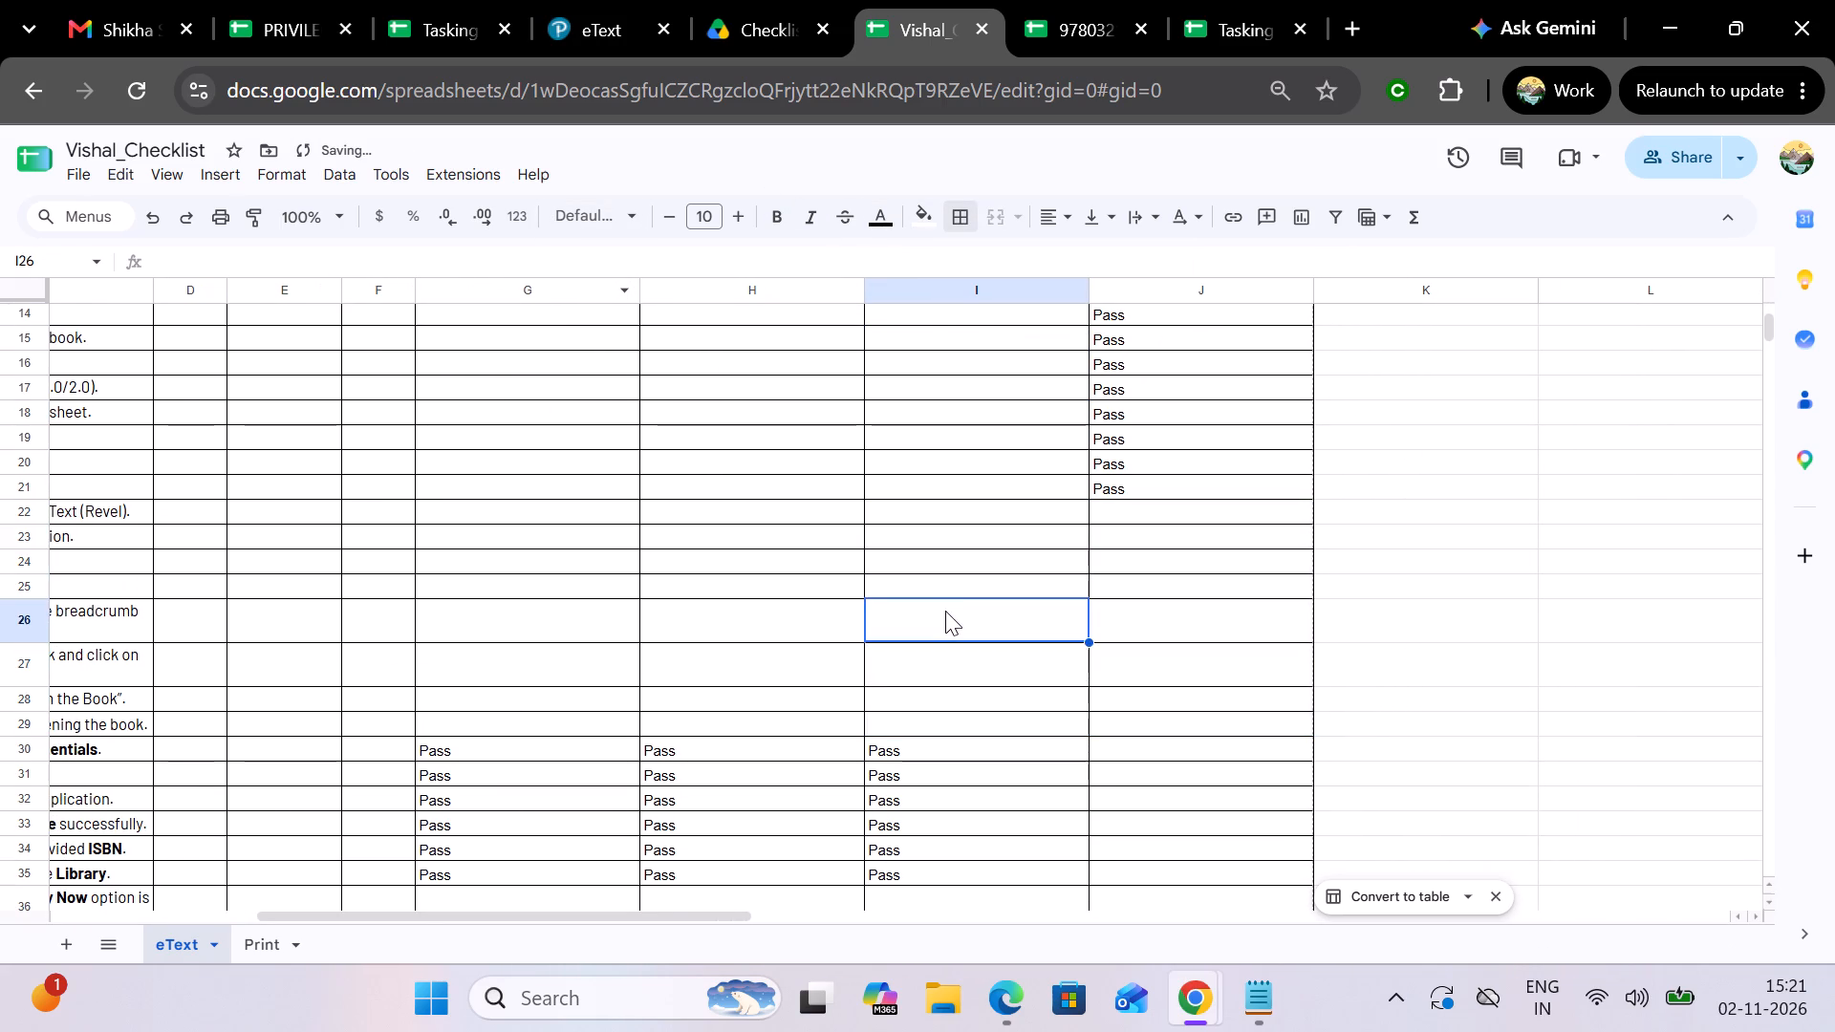
Review the unfiltered eText checklist rows, checking the borders and Pass entries in the 29 Oct and 2 Nov columns.
scroll(945, 611, "down", 1)
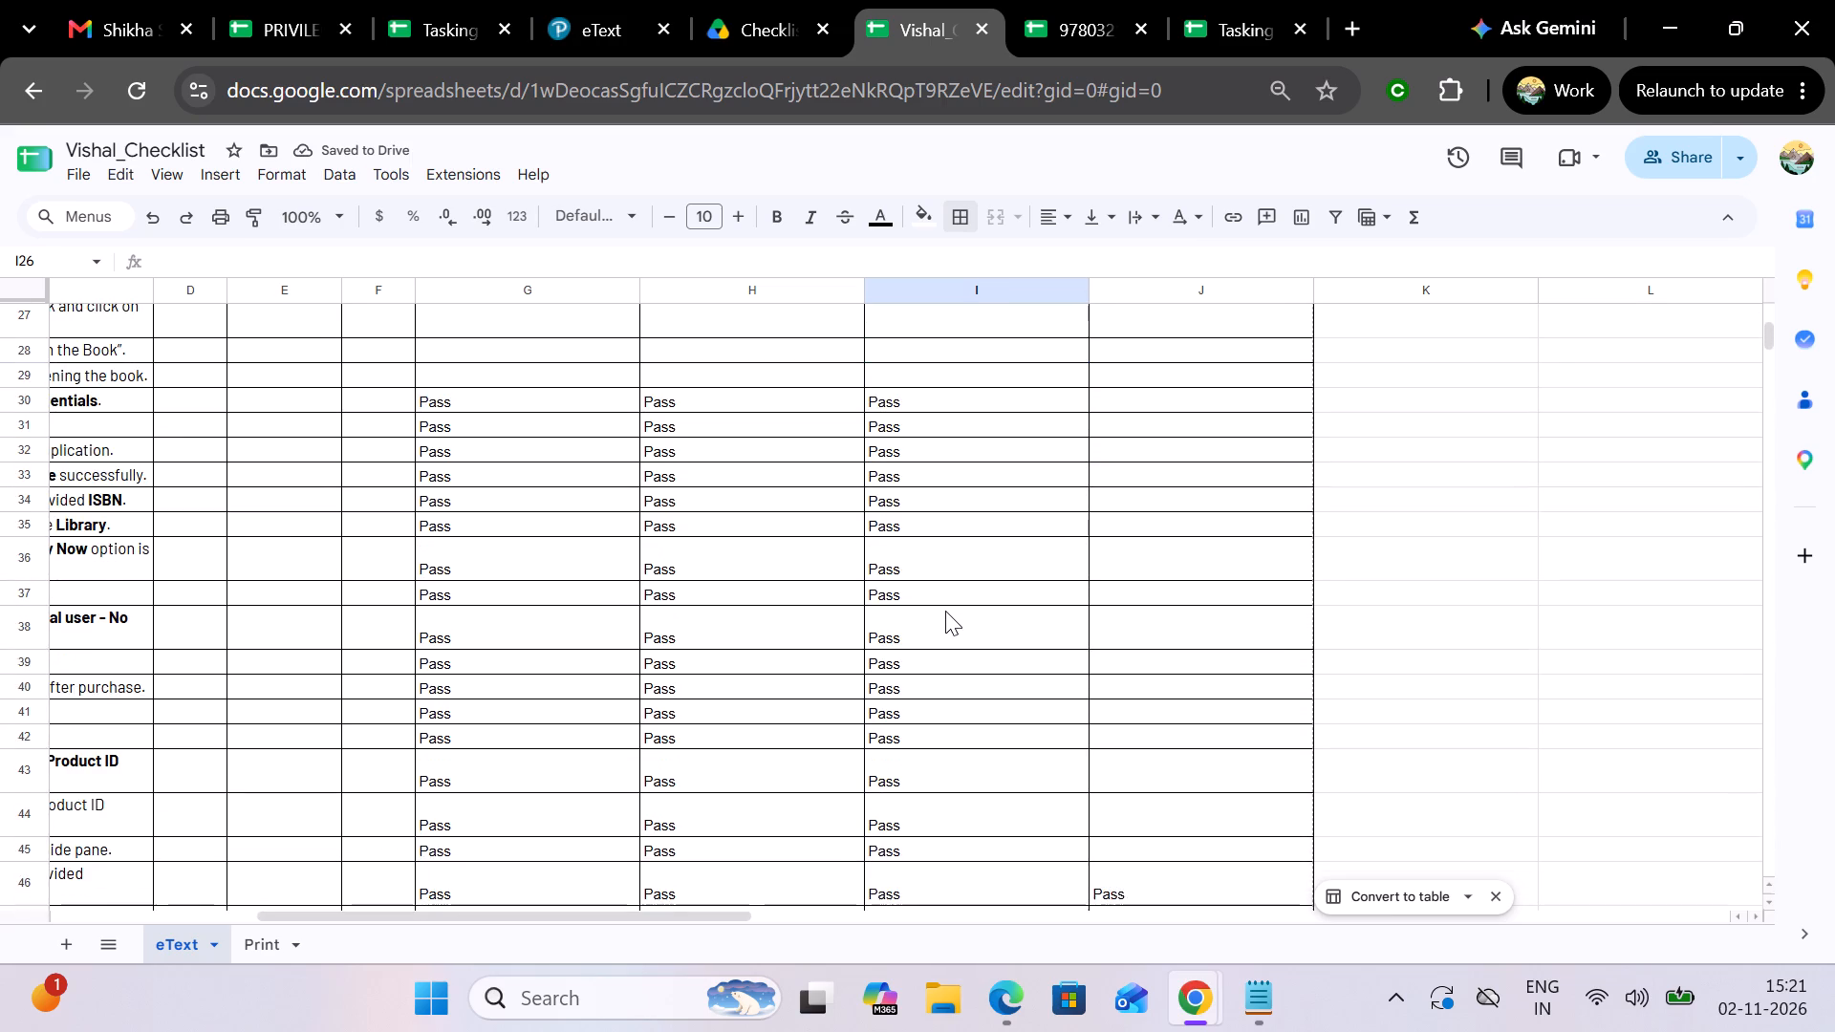
scroll(945, 611, "up", 2)
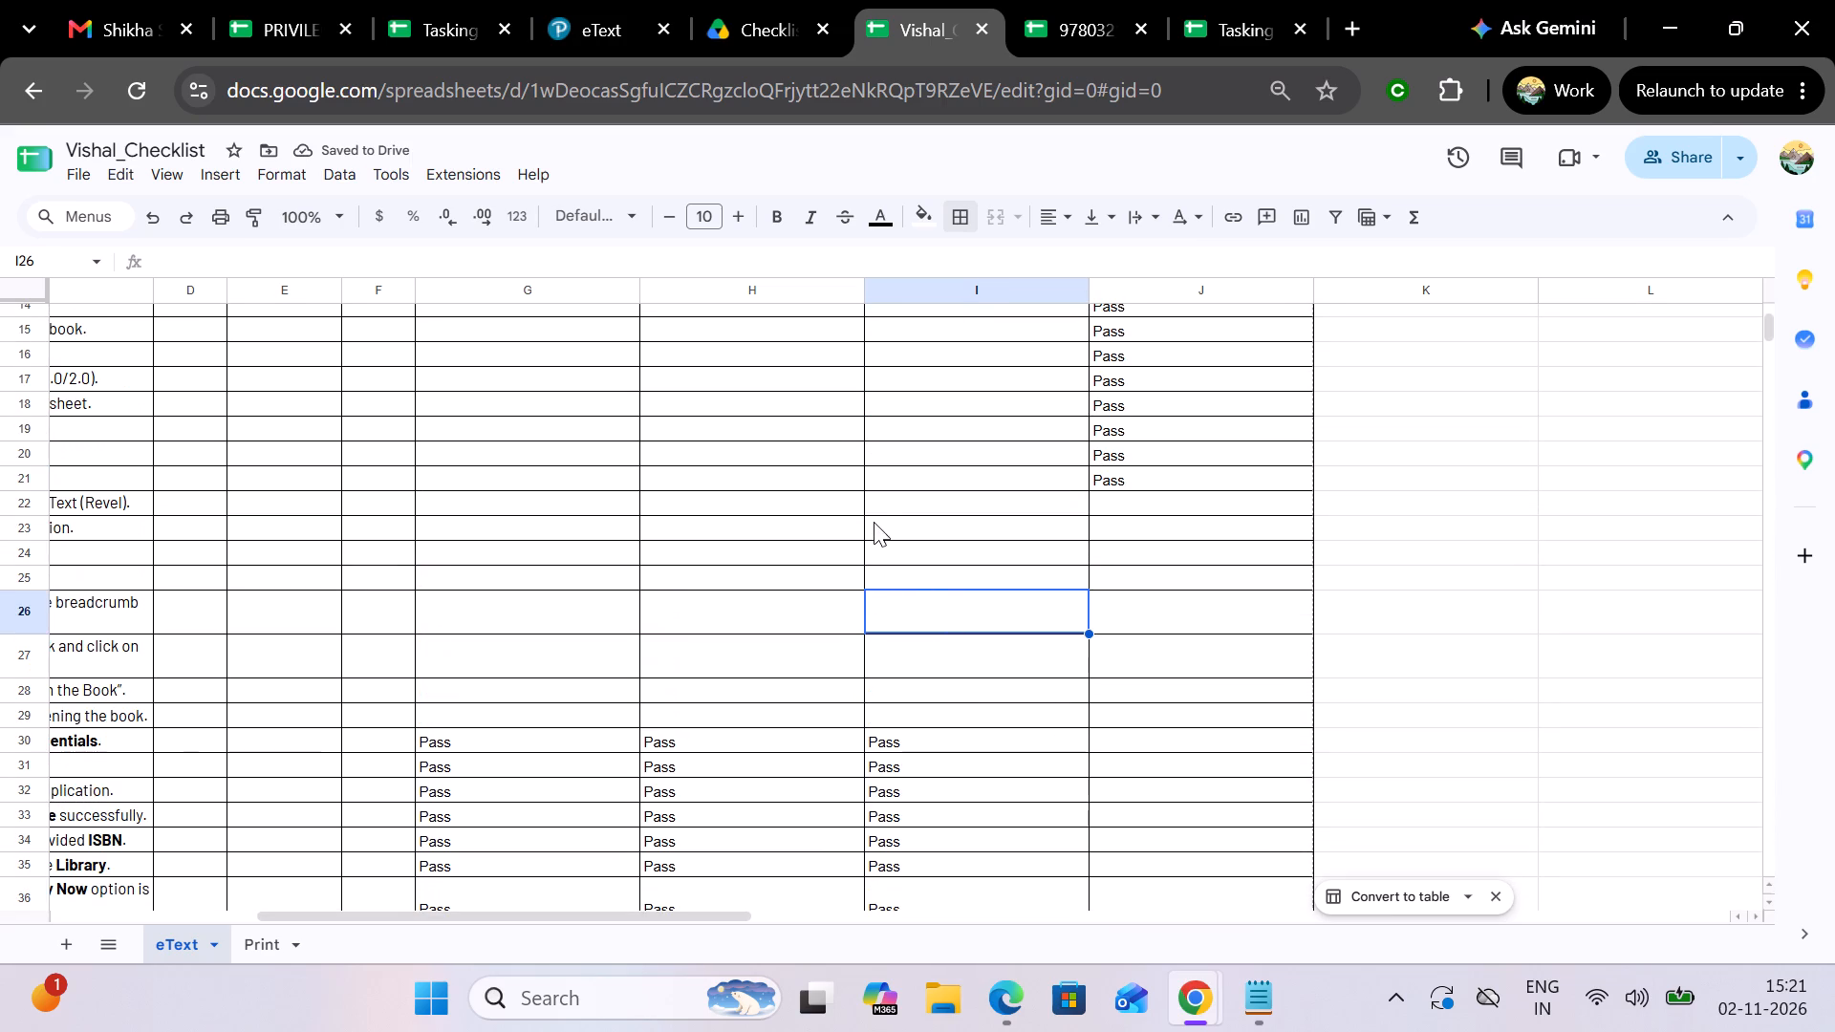
left_click_drag(871, 508, 883, 707)
scroll(883, 707, "right", 6)
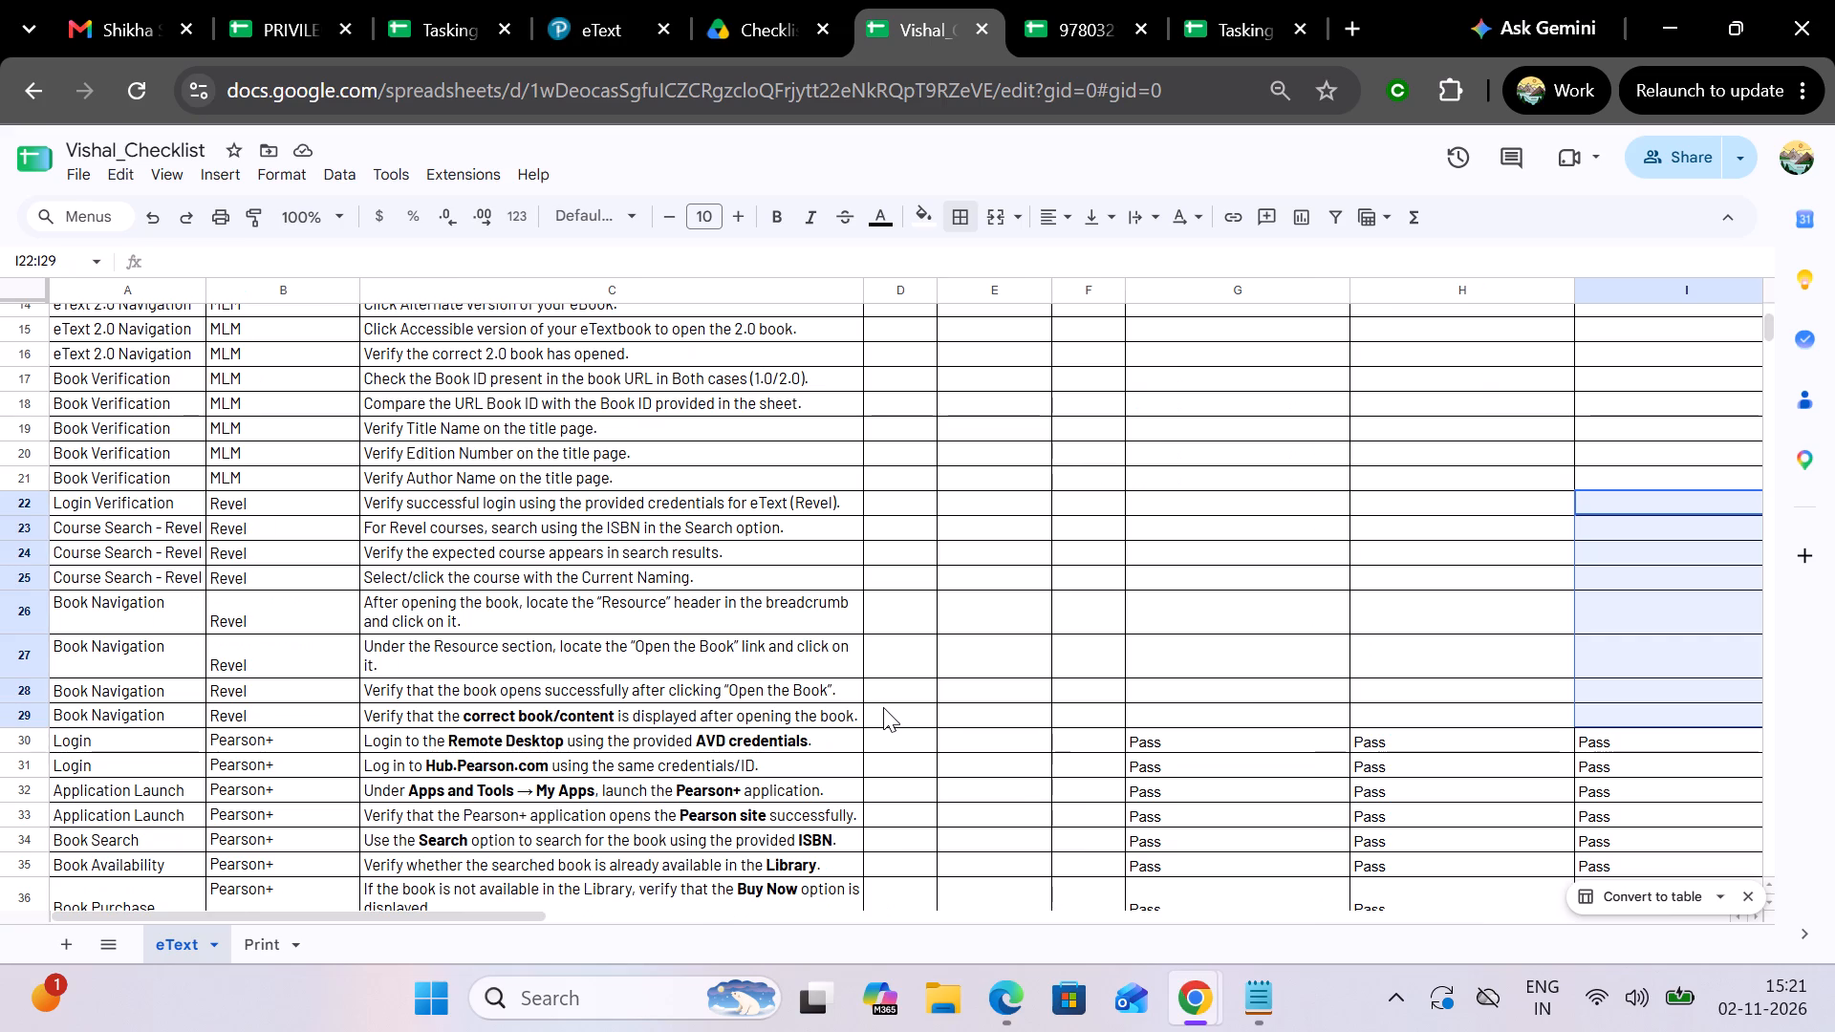
scroll(883, 707, "left", 4)
scroll(883, 707, "down", 2)
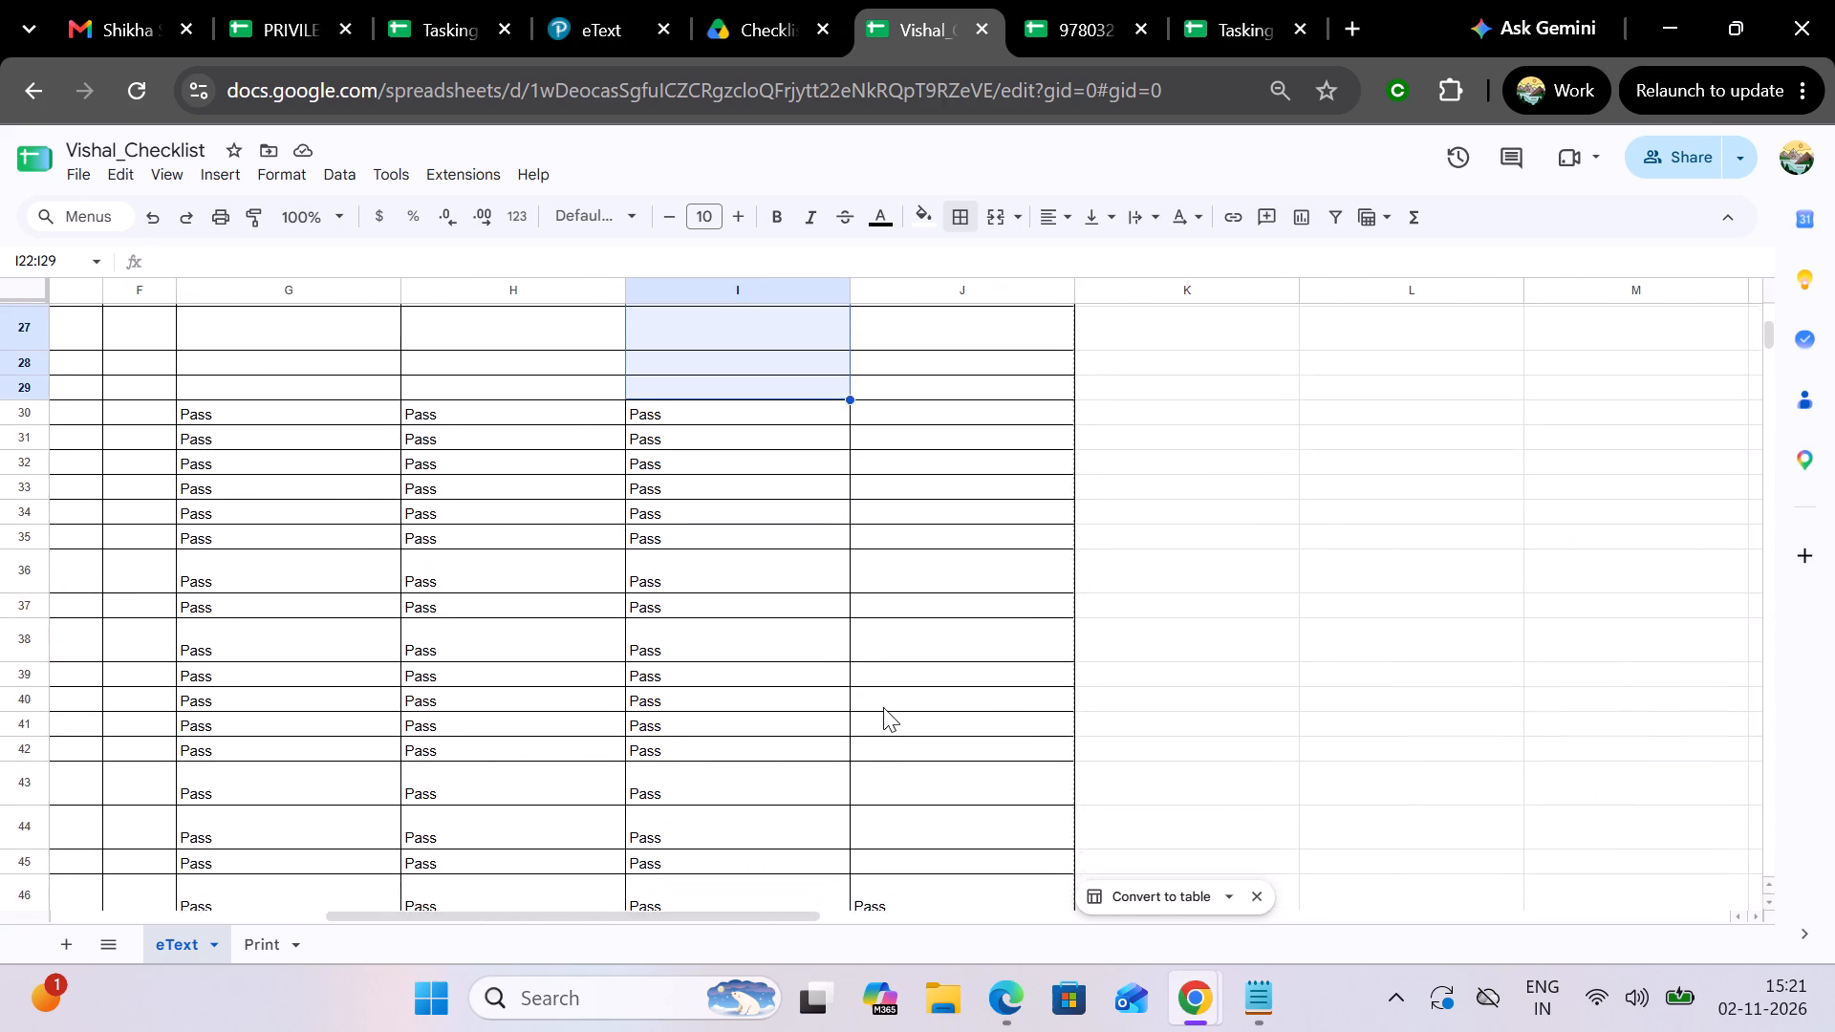
scroll(883, 707, "down", 4)
scroll(883, 707, "up", 4)
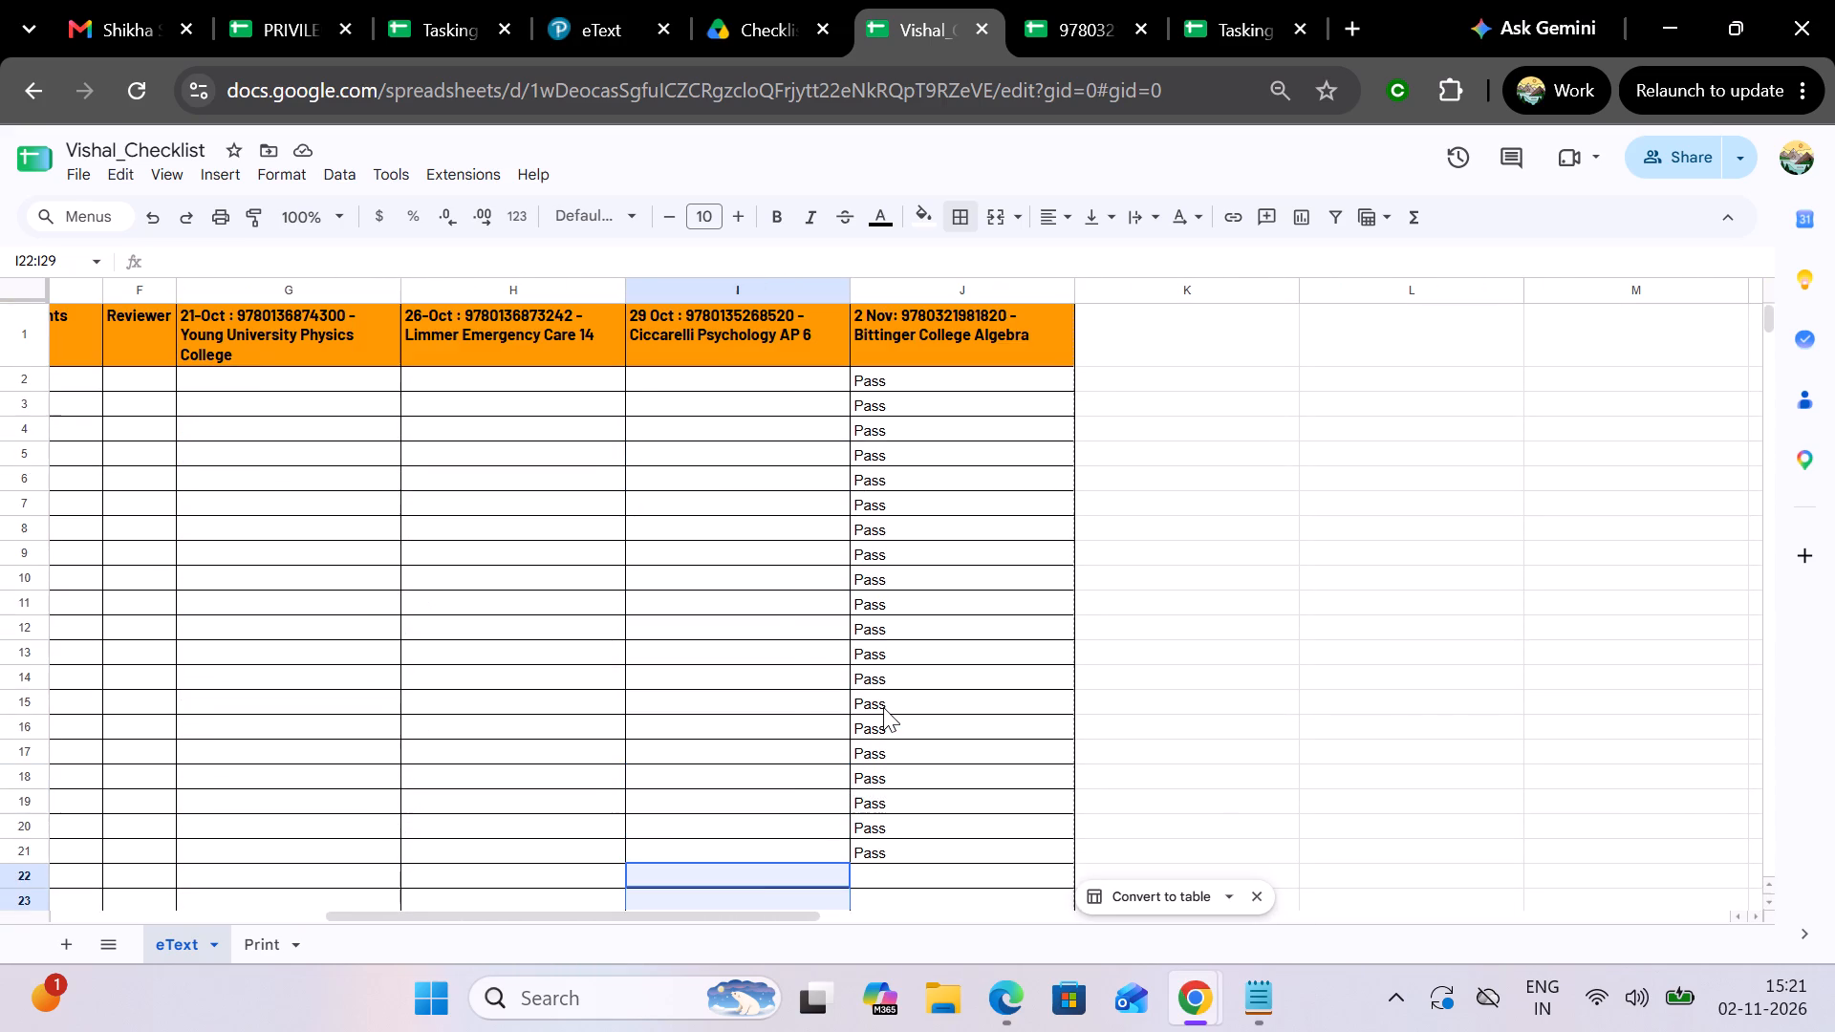
scroll(883, 707, "left", 1)
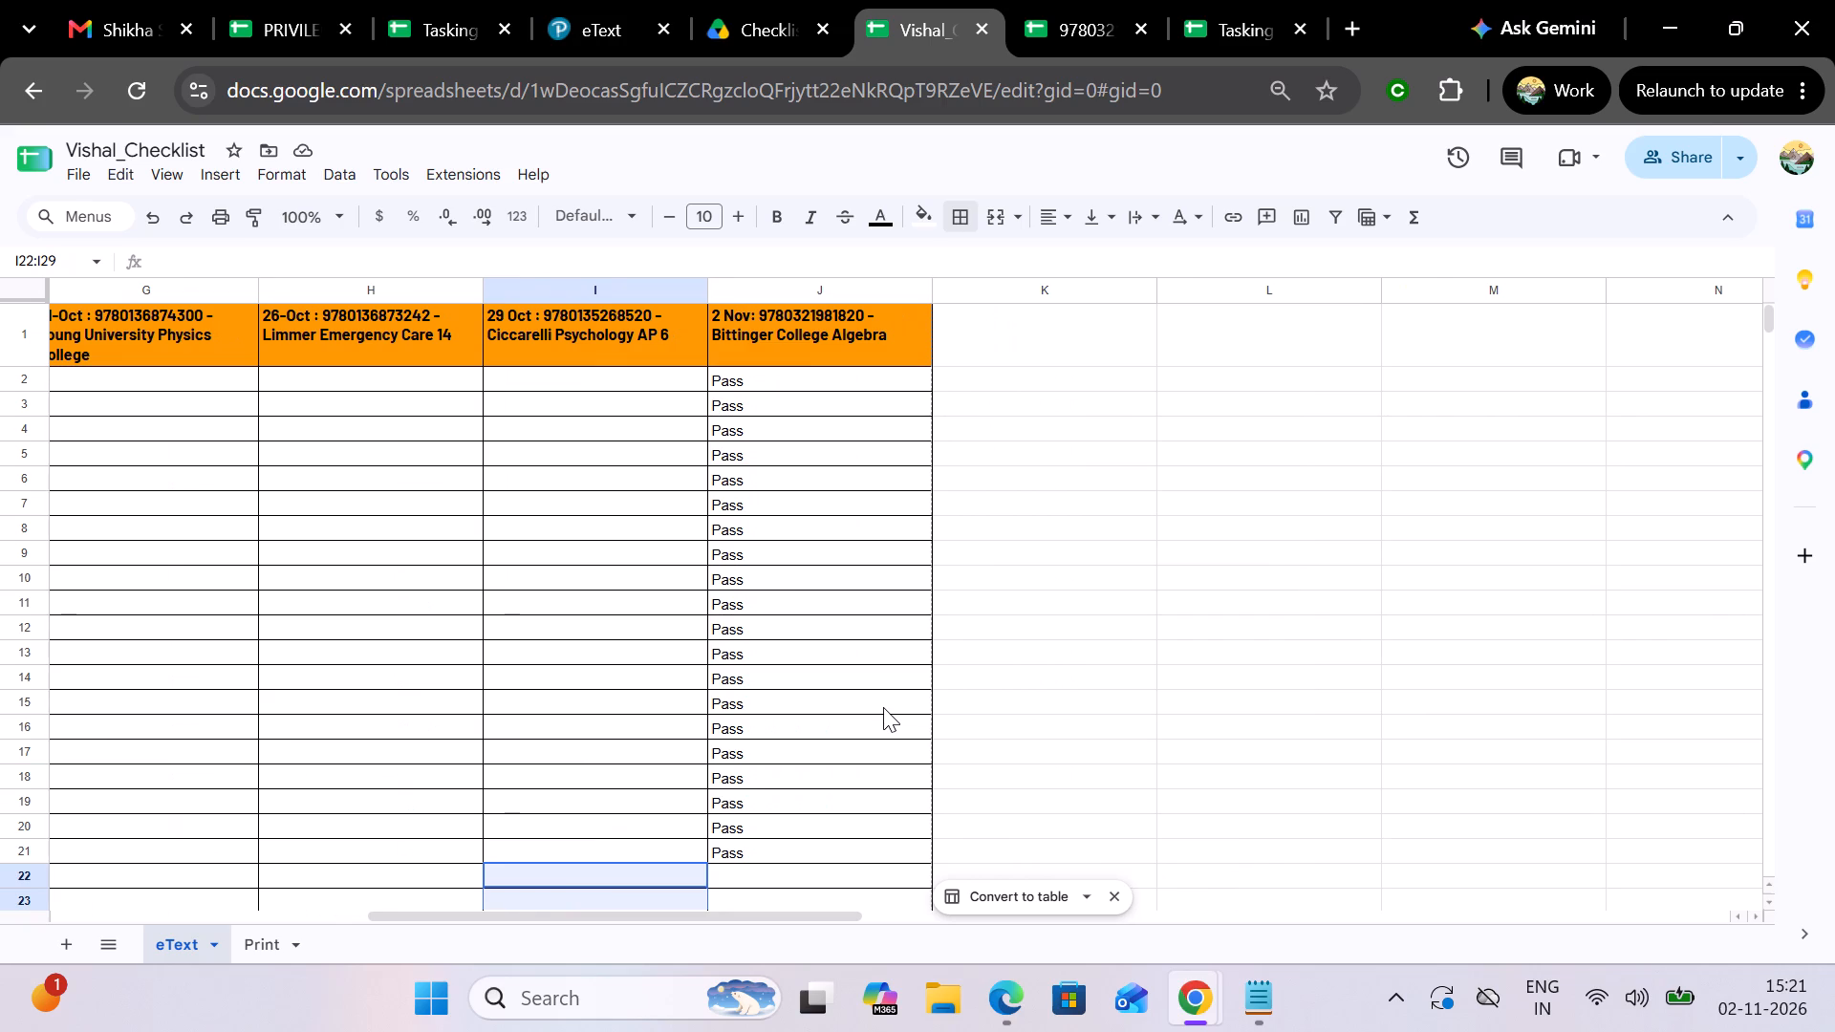
scroll(883, 707, "down", 3)
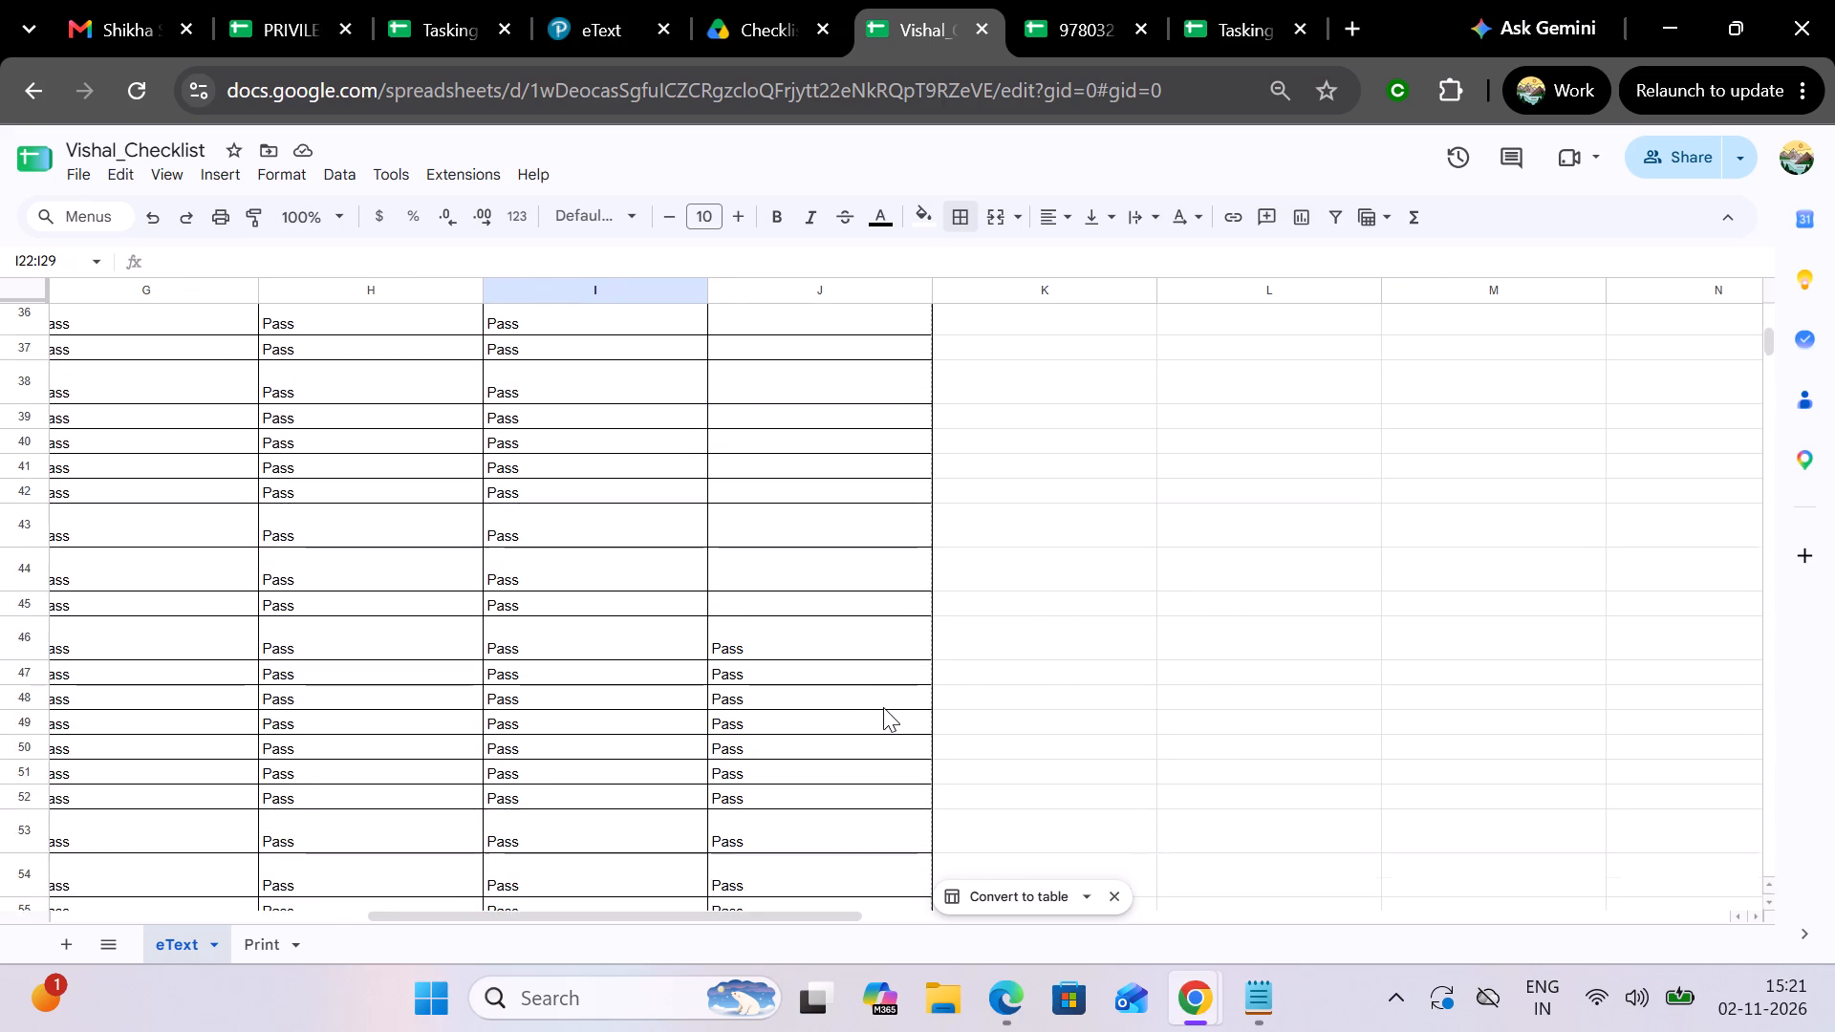
Check the remaining eText checklist rows down to row 73, and the book column headers in row 1.
scroll(883, 707, "down", 5)
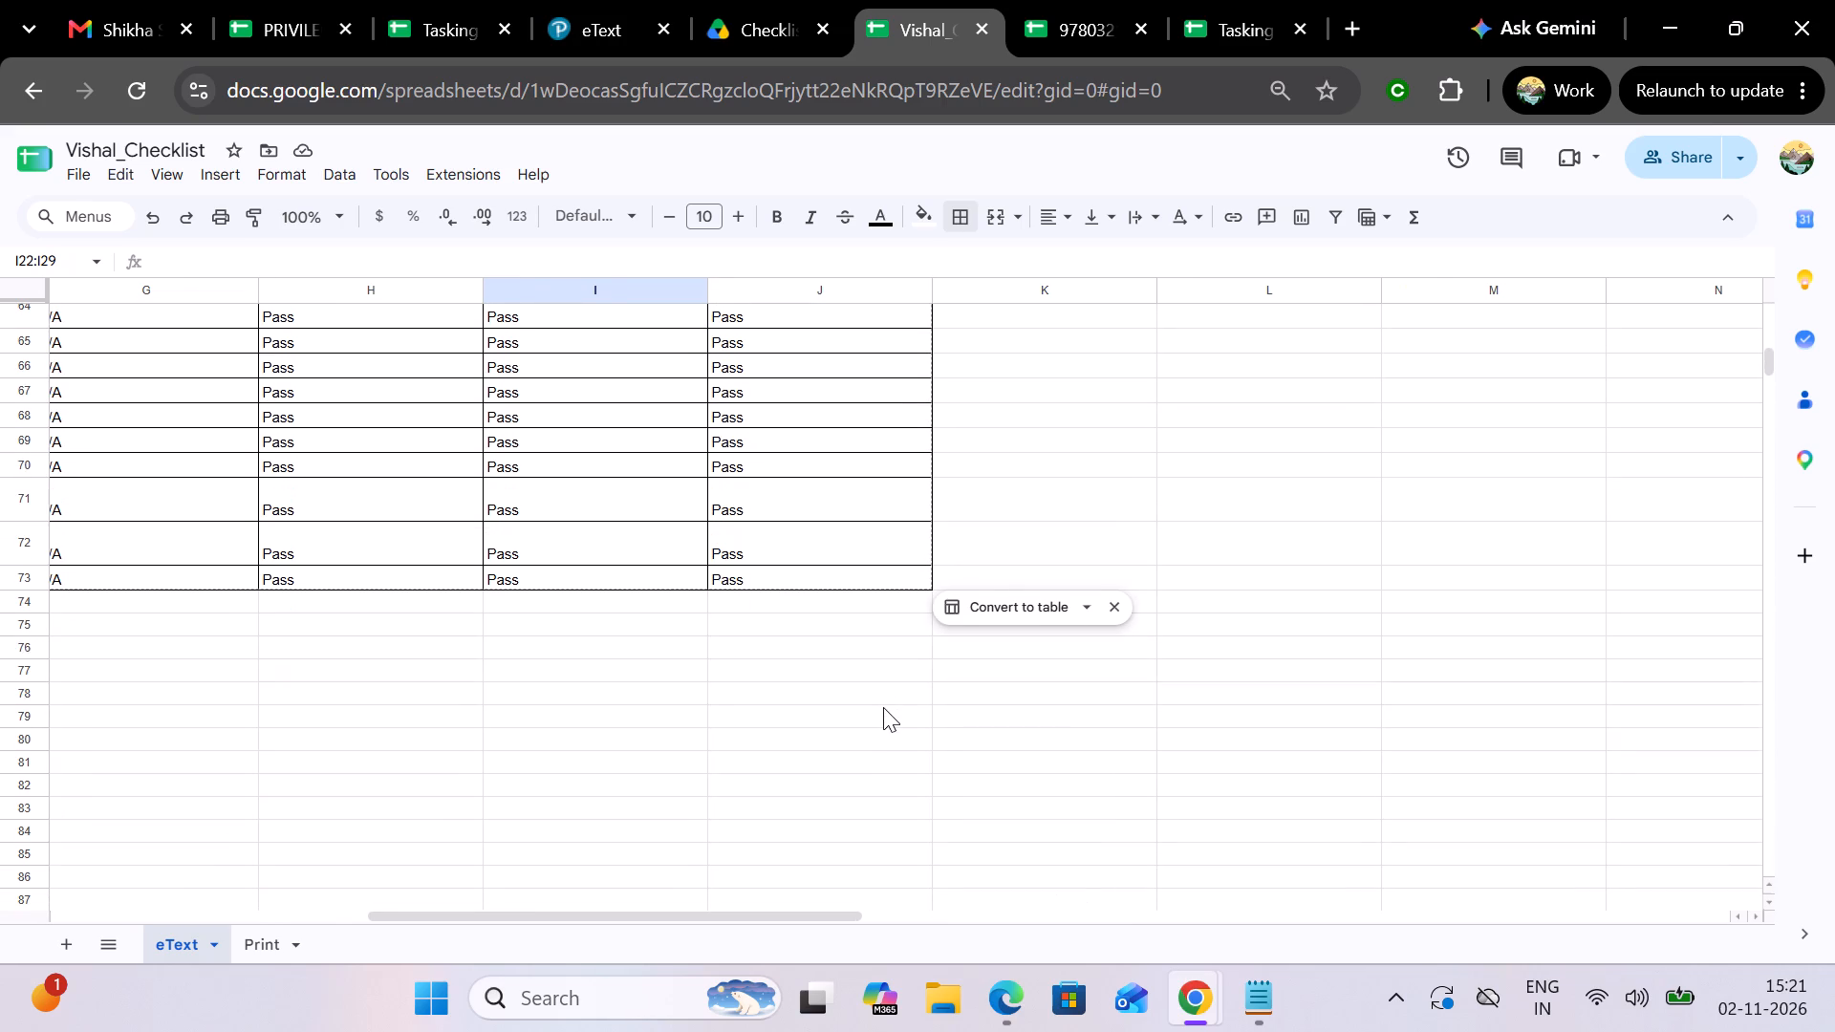
scroll(883, 707, "up", 5)
scroll(883, 707, "right", 1)
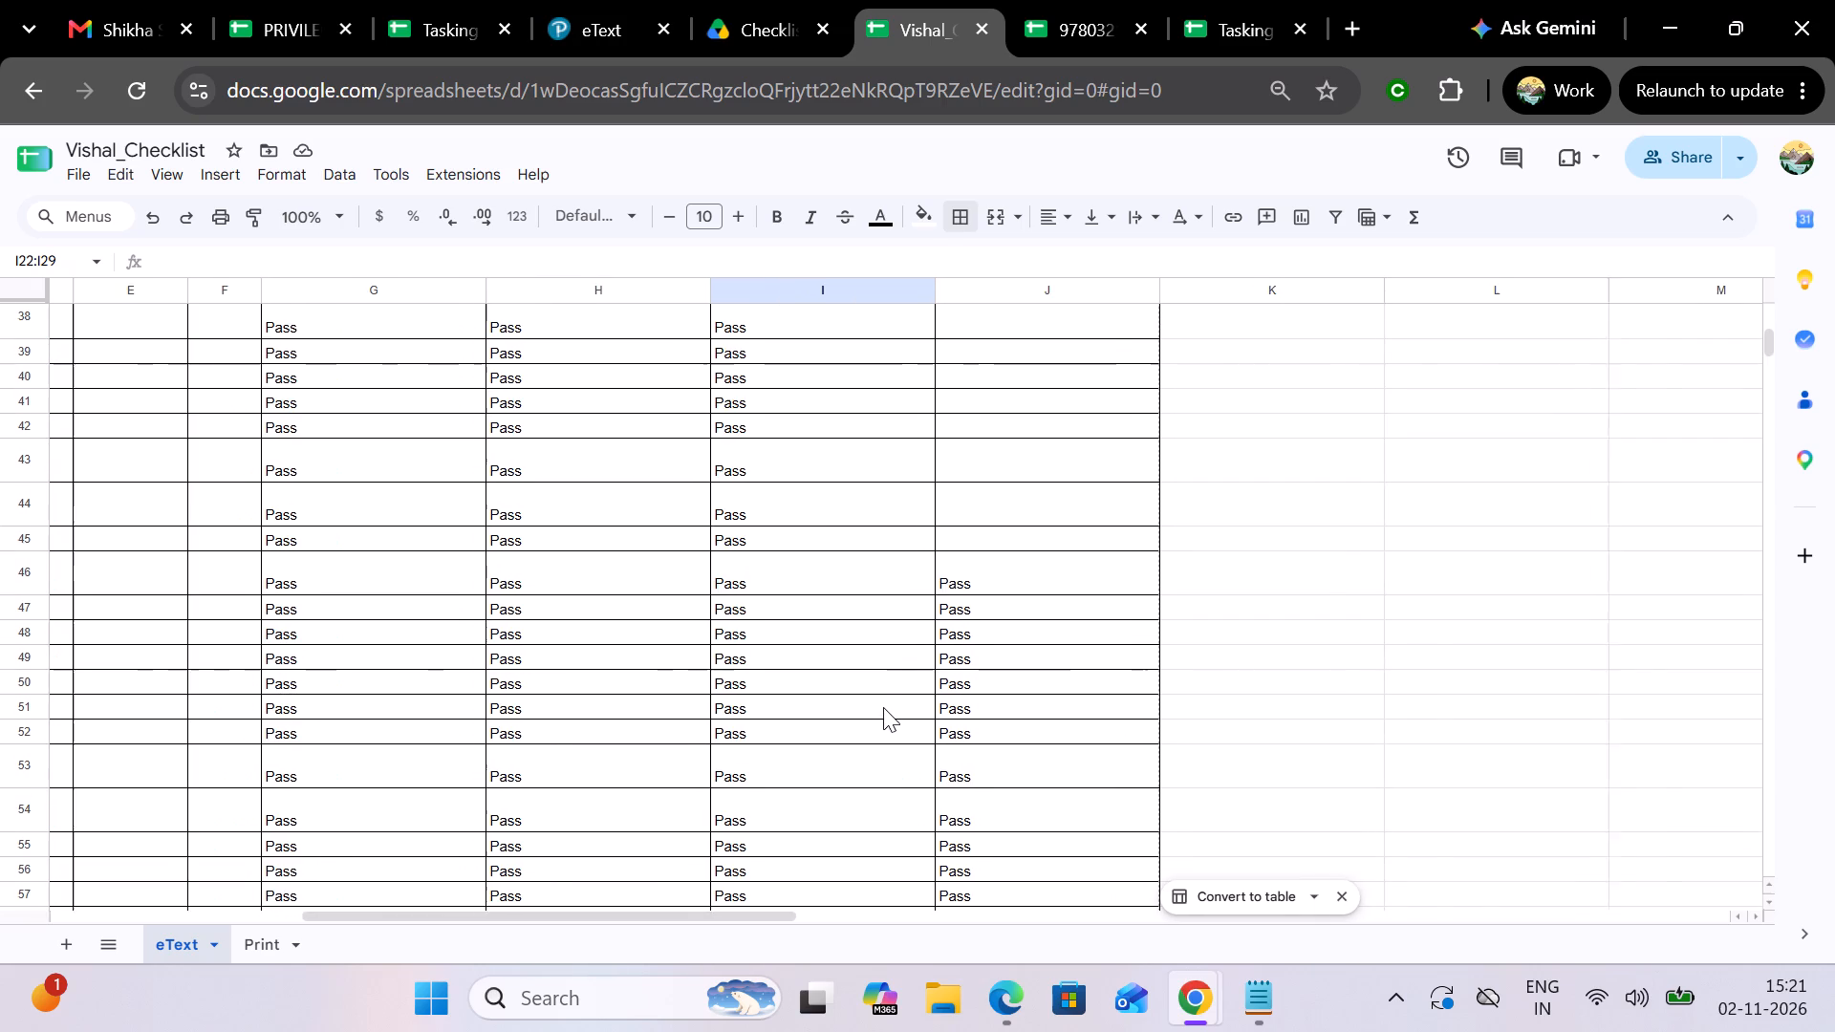
scroll(883, 707, "right", 3)
scroll(883, 707, "up", 11)
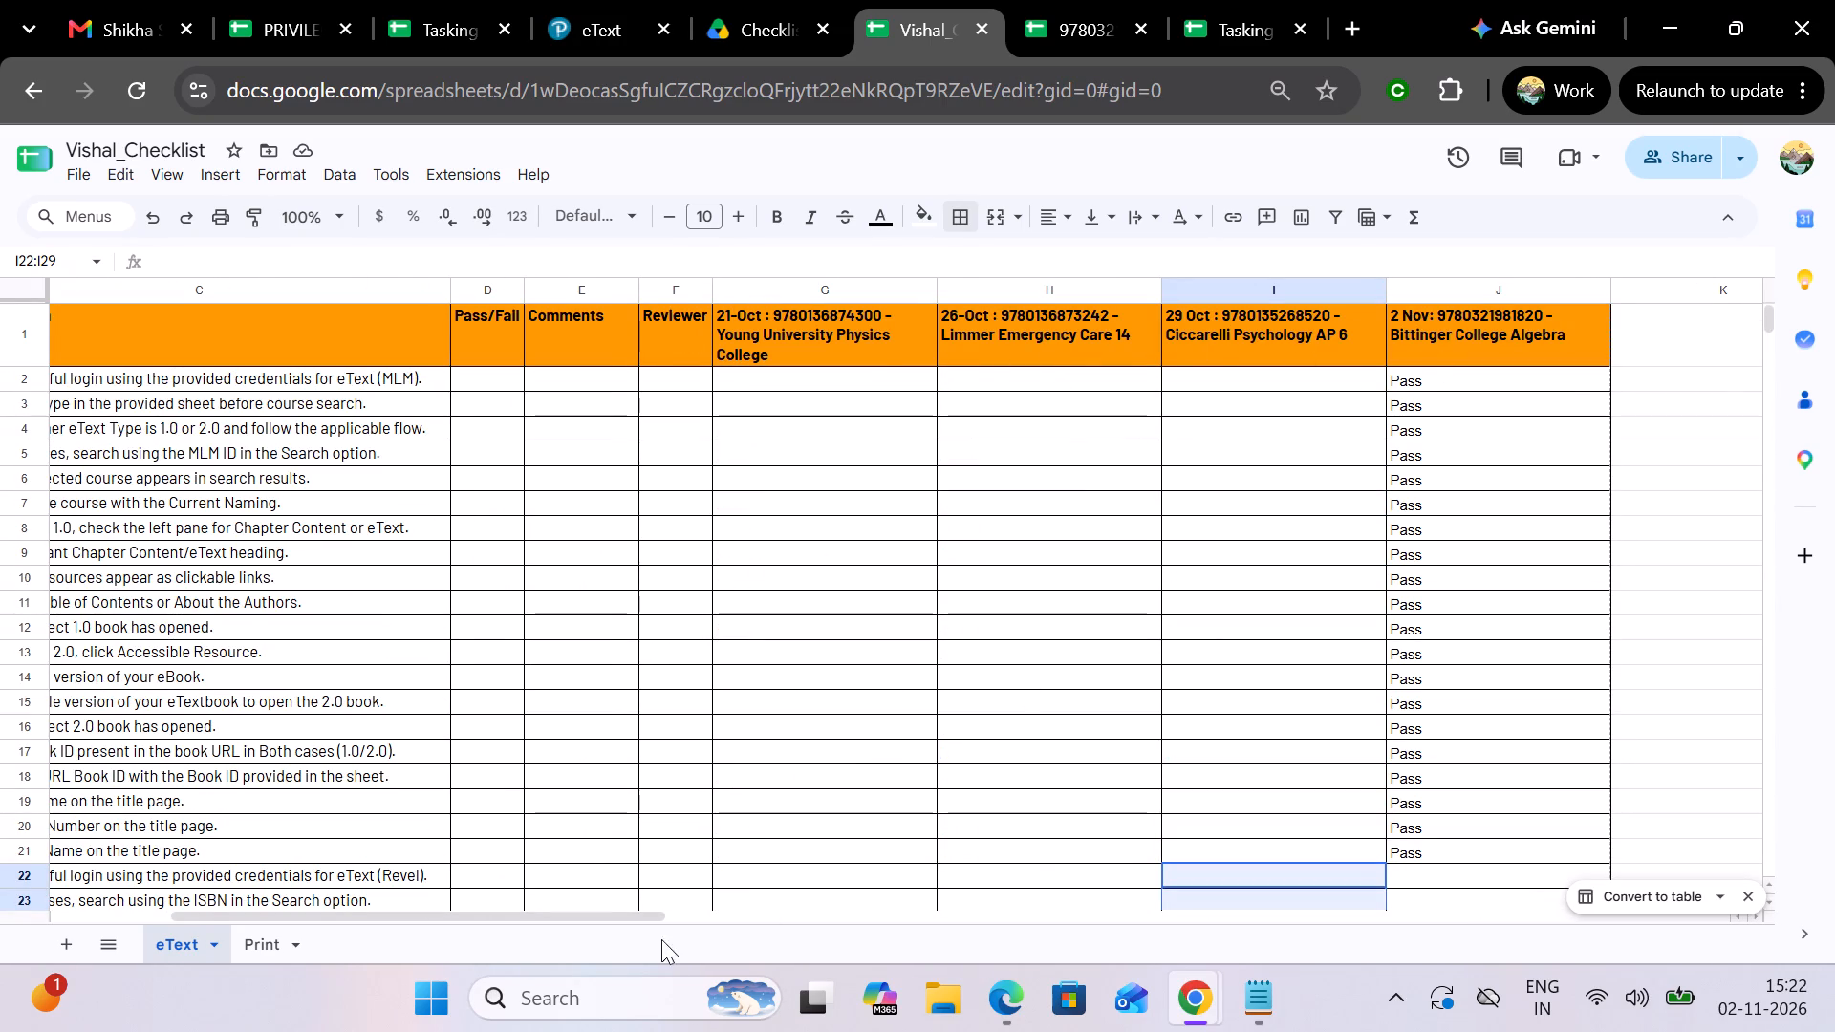
Look over the Print sheet's book columns G to J, and return to the eText sheet.
left_click(256, 943)
scroll(1088, 710, "left", 2)
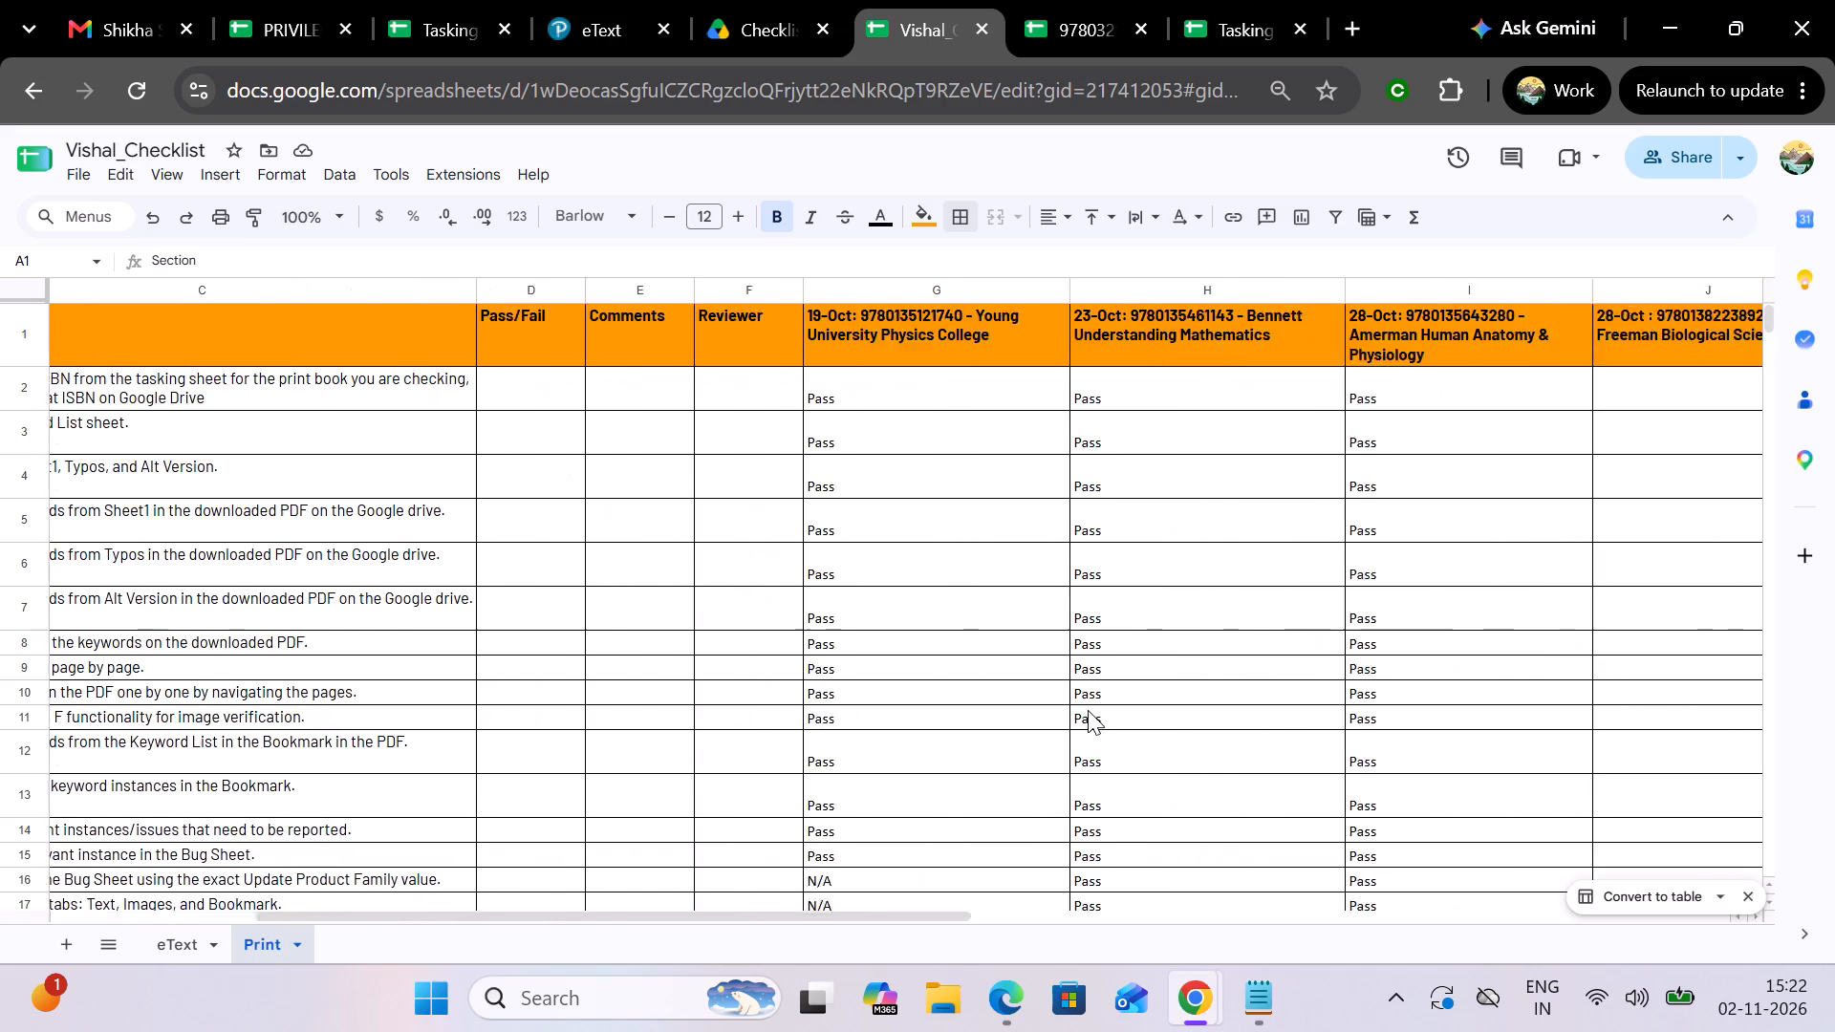
scroll(1088, 710, "left", 1)
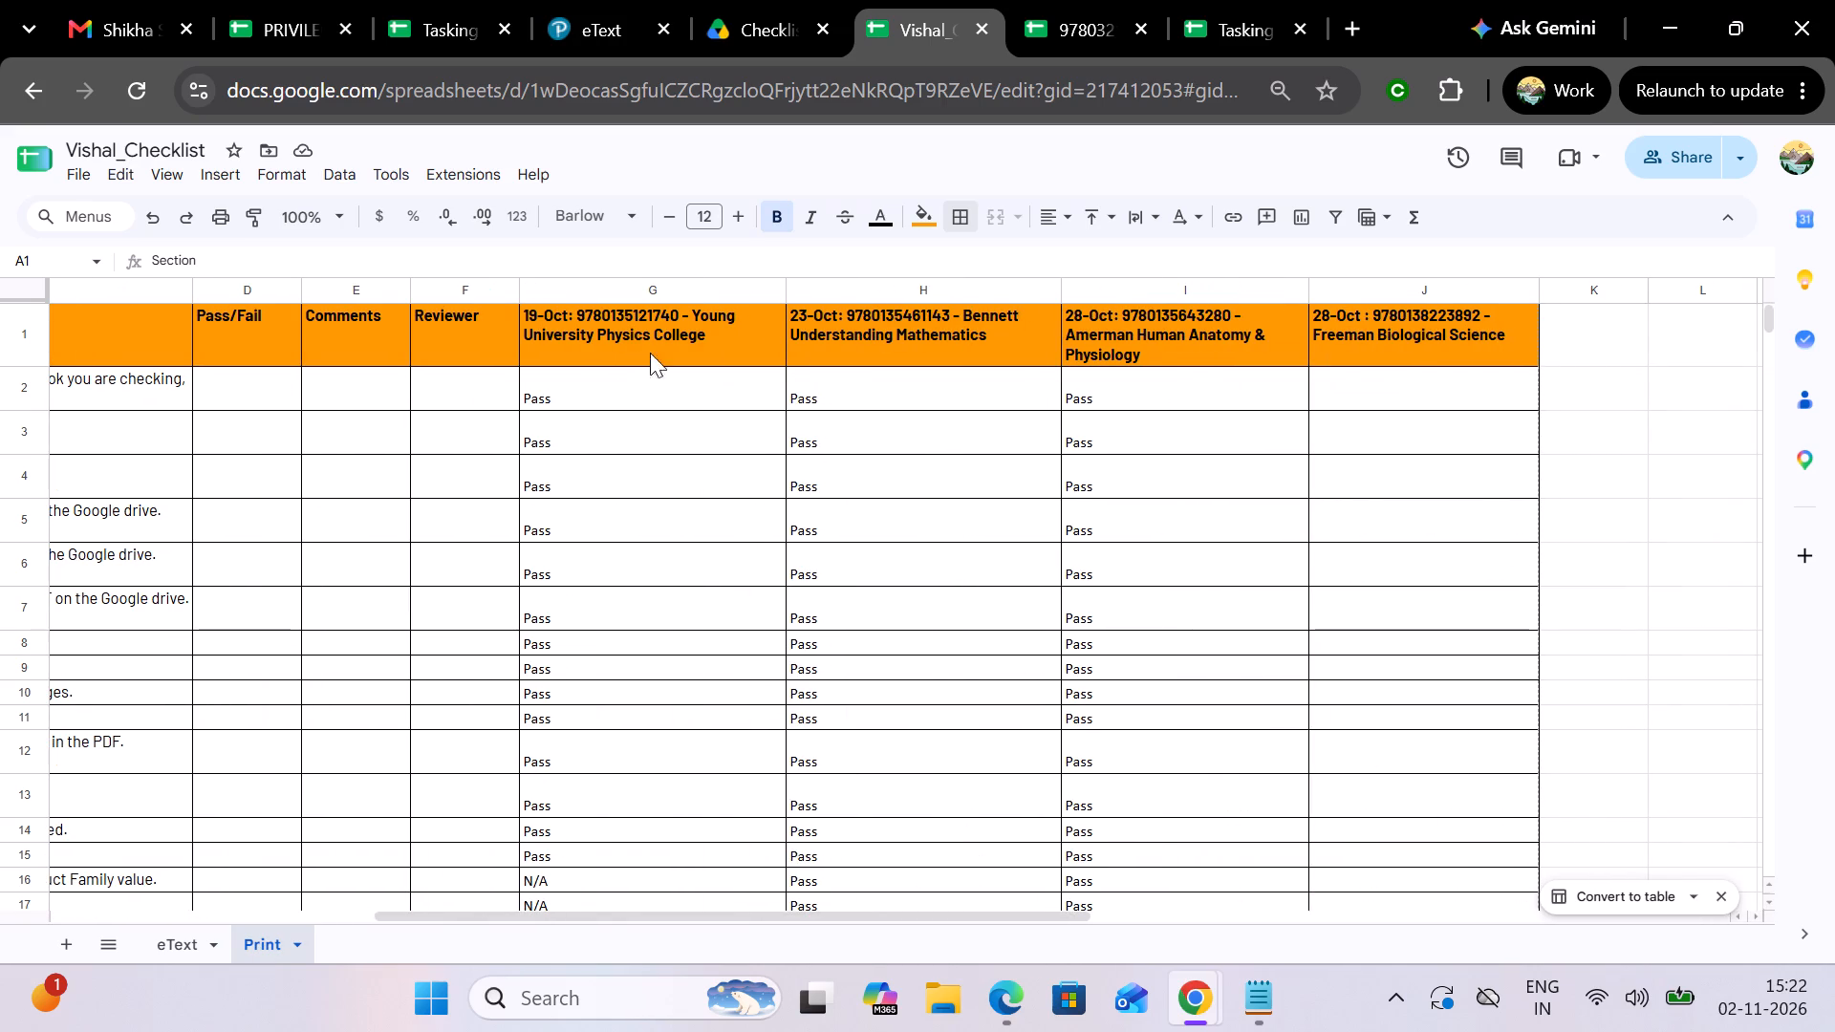
left_click(183, 933)
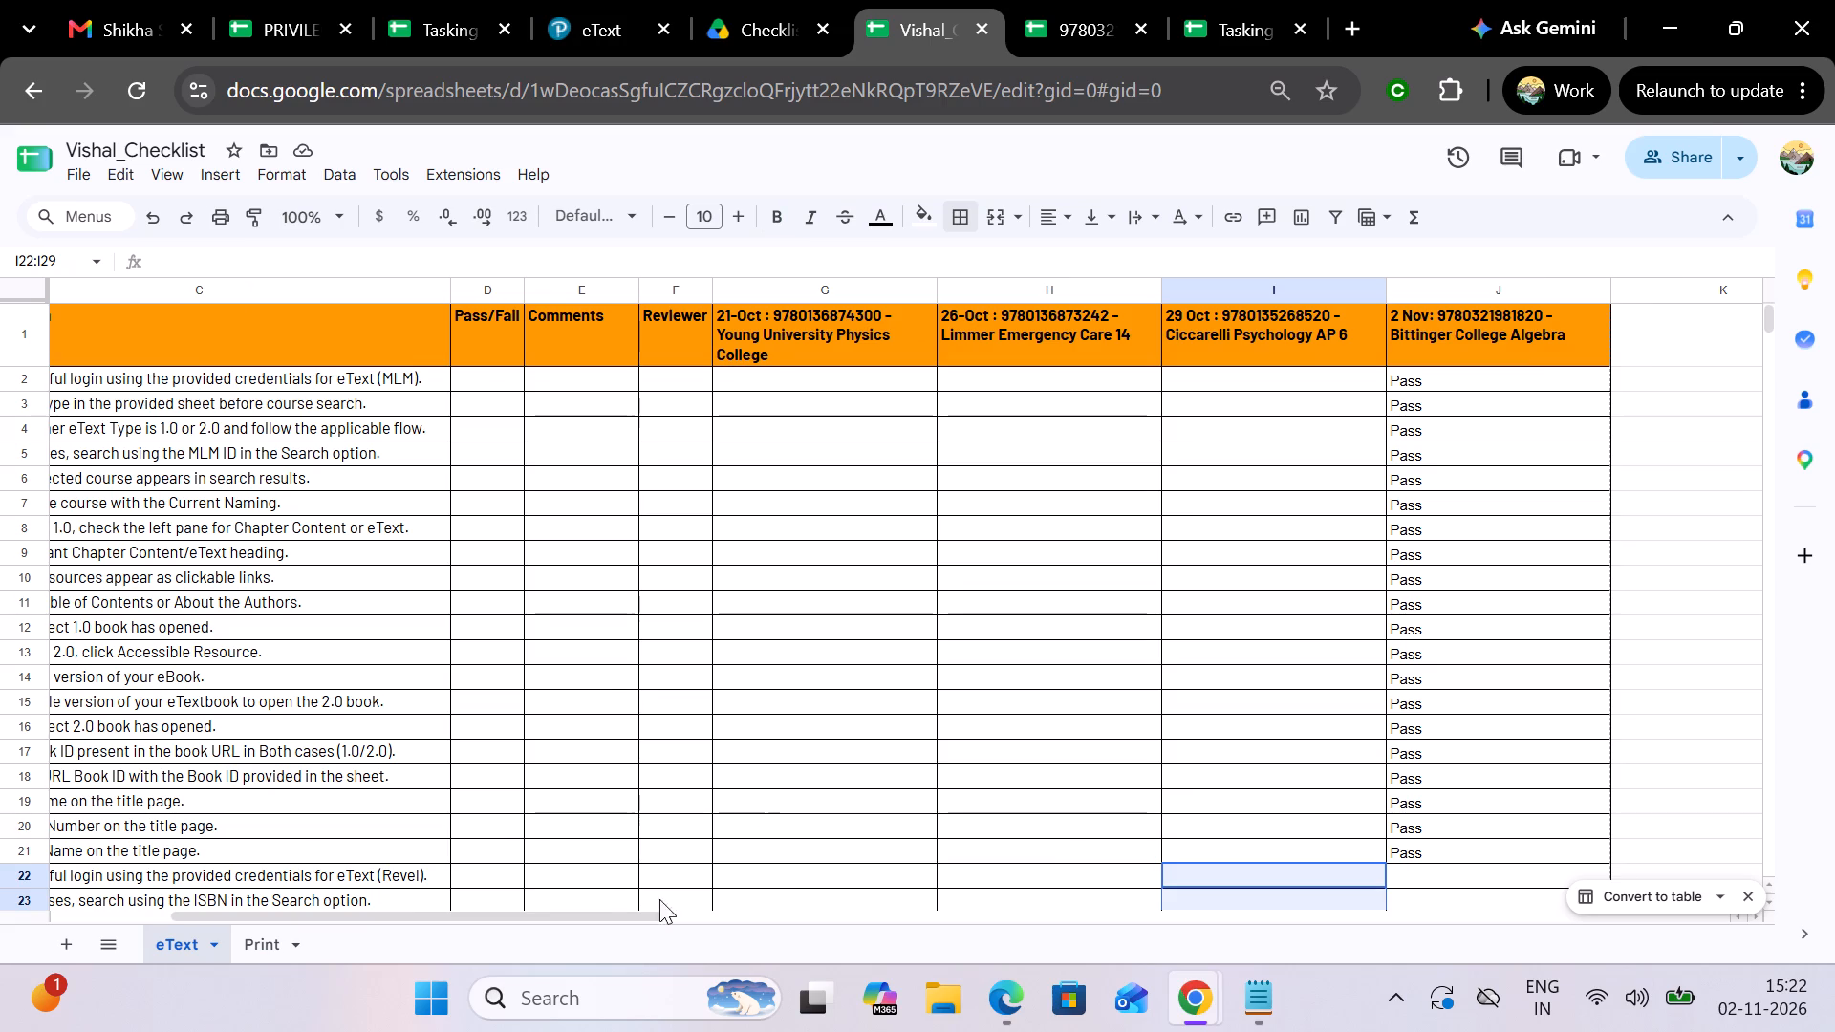
On the Print sheet, copy the Amerman results I2:I24 into J2:J24 of the 28-Oct Freeman Biological Science column.
left_click(243, 934)
scroll(831, 759, "left", 2)
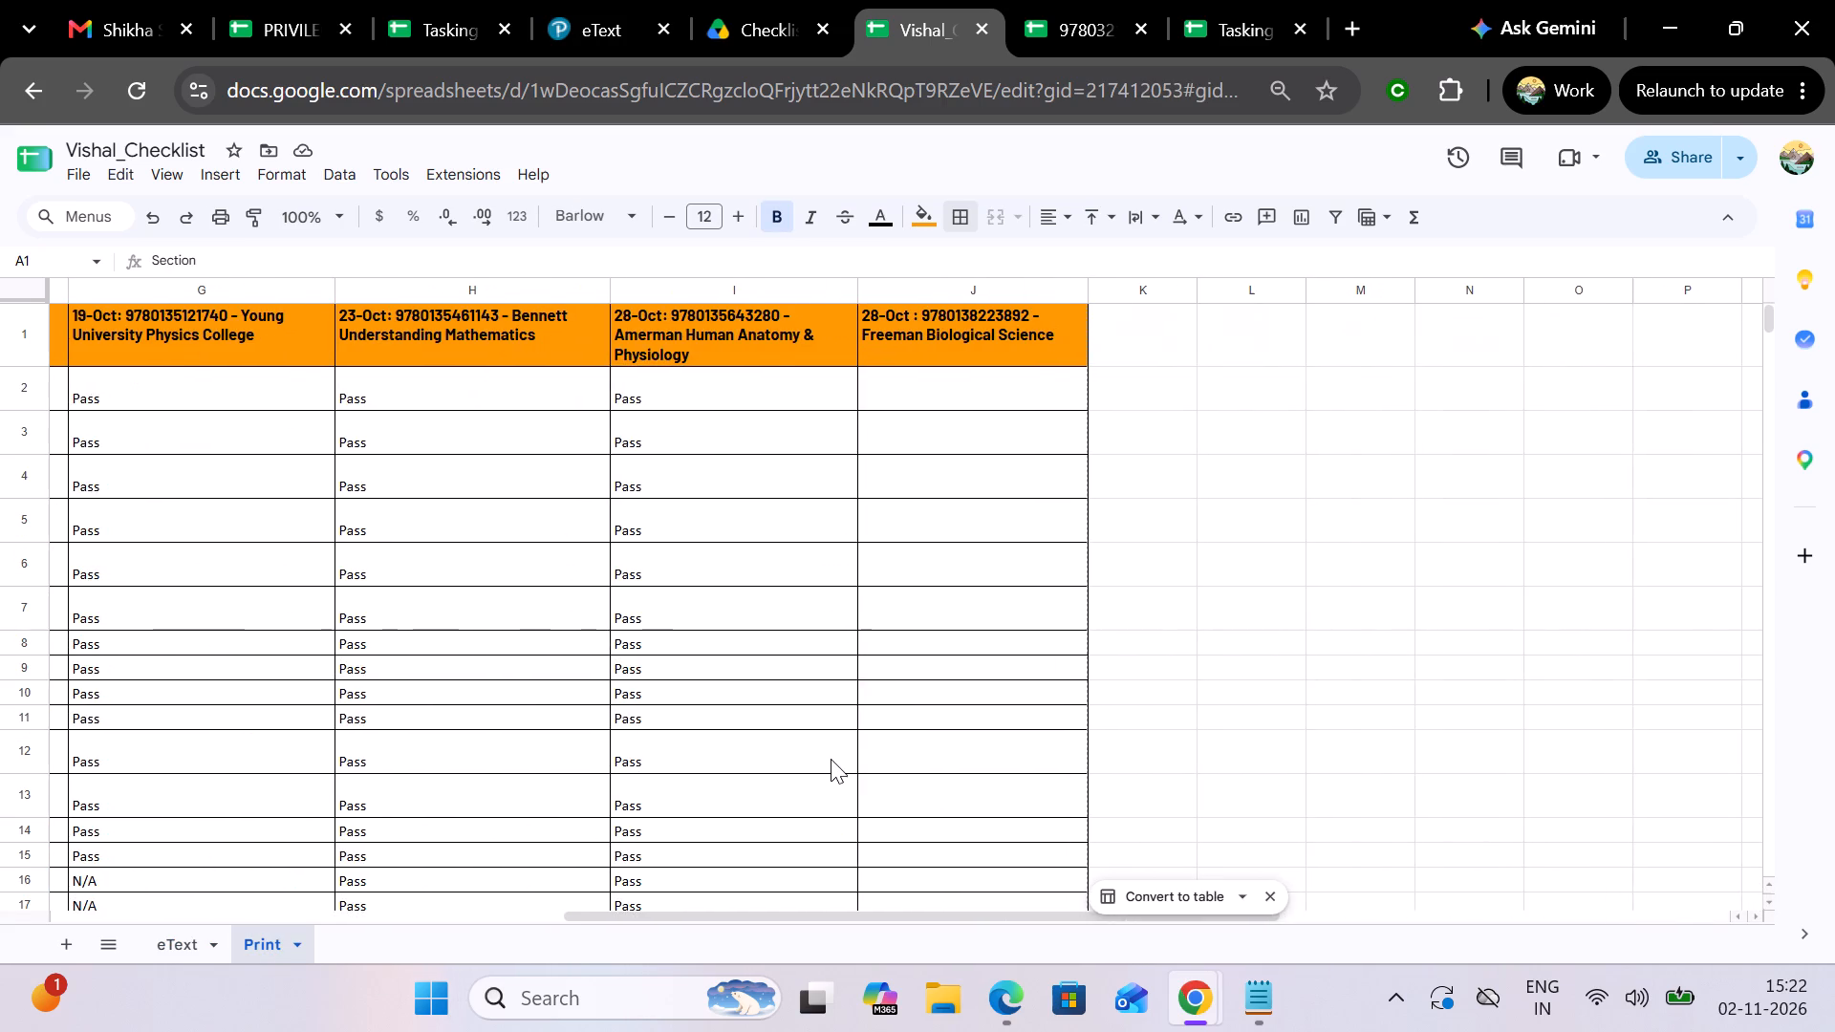
scroll(831, 759, "up", 3)
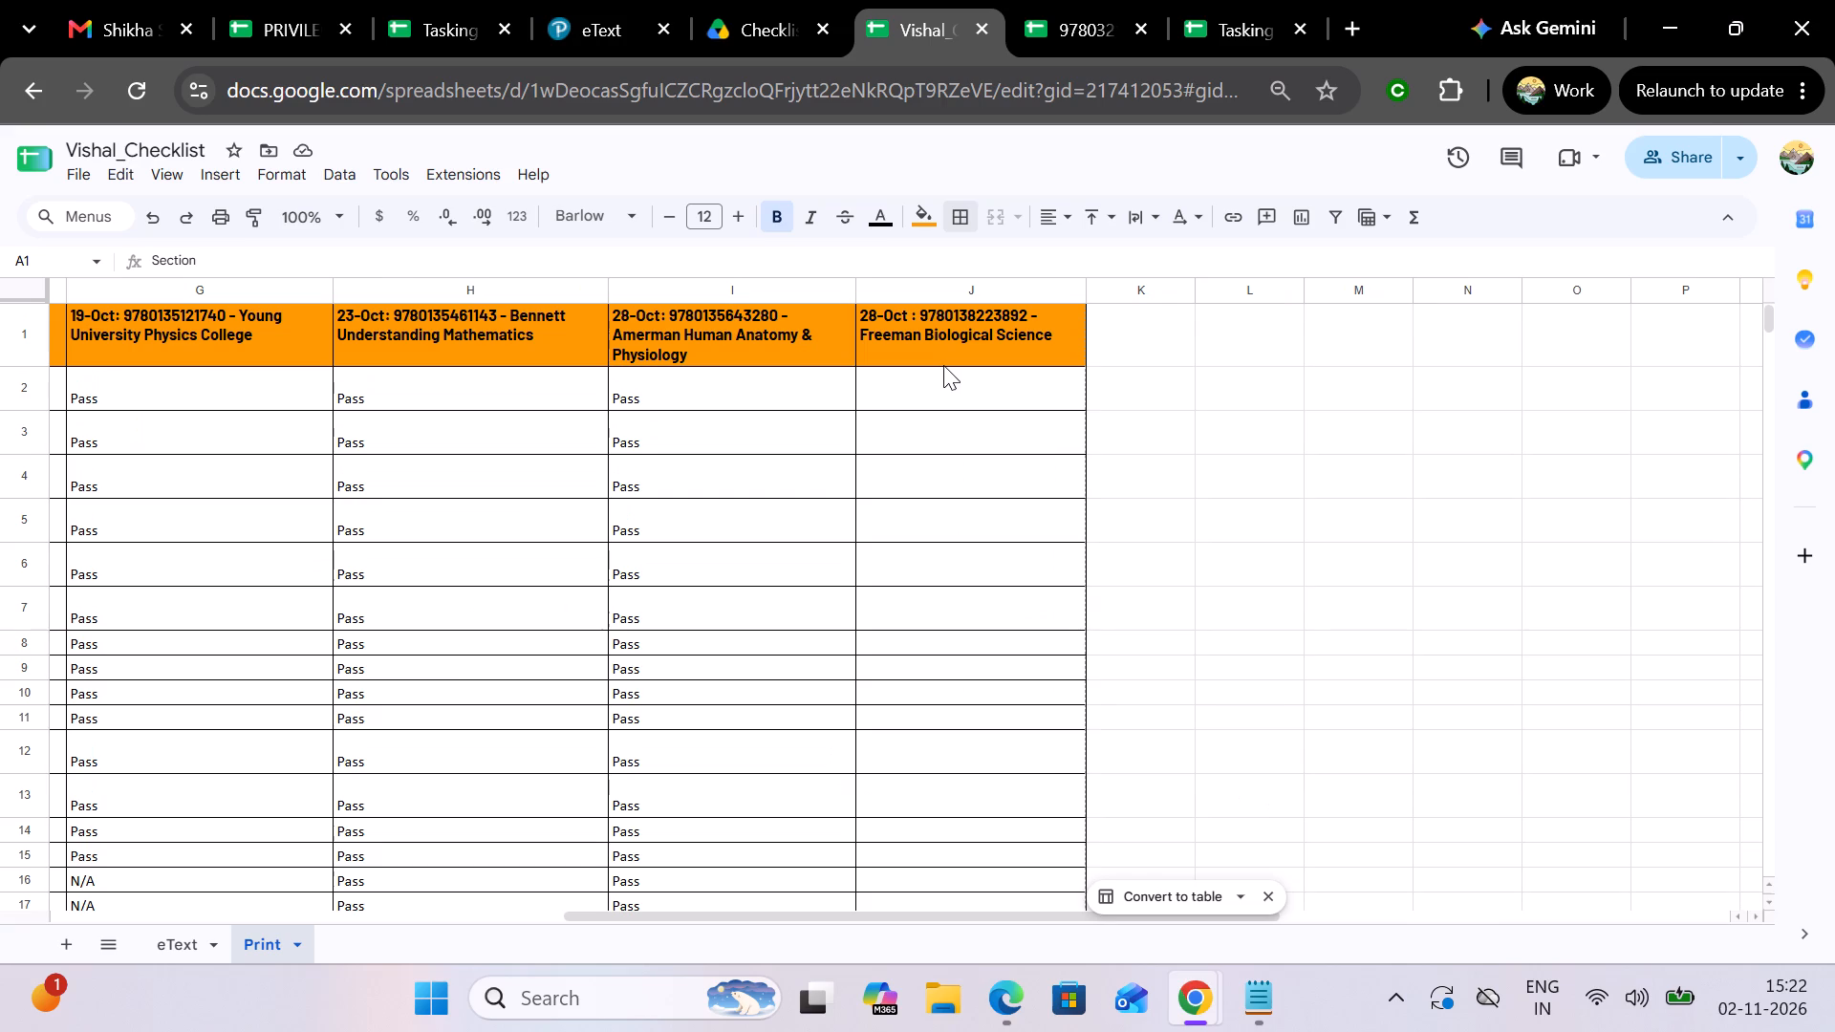
scroll(943, 365, "up", 2)
scroll(773, 475, "up", 2)
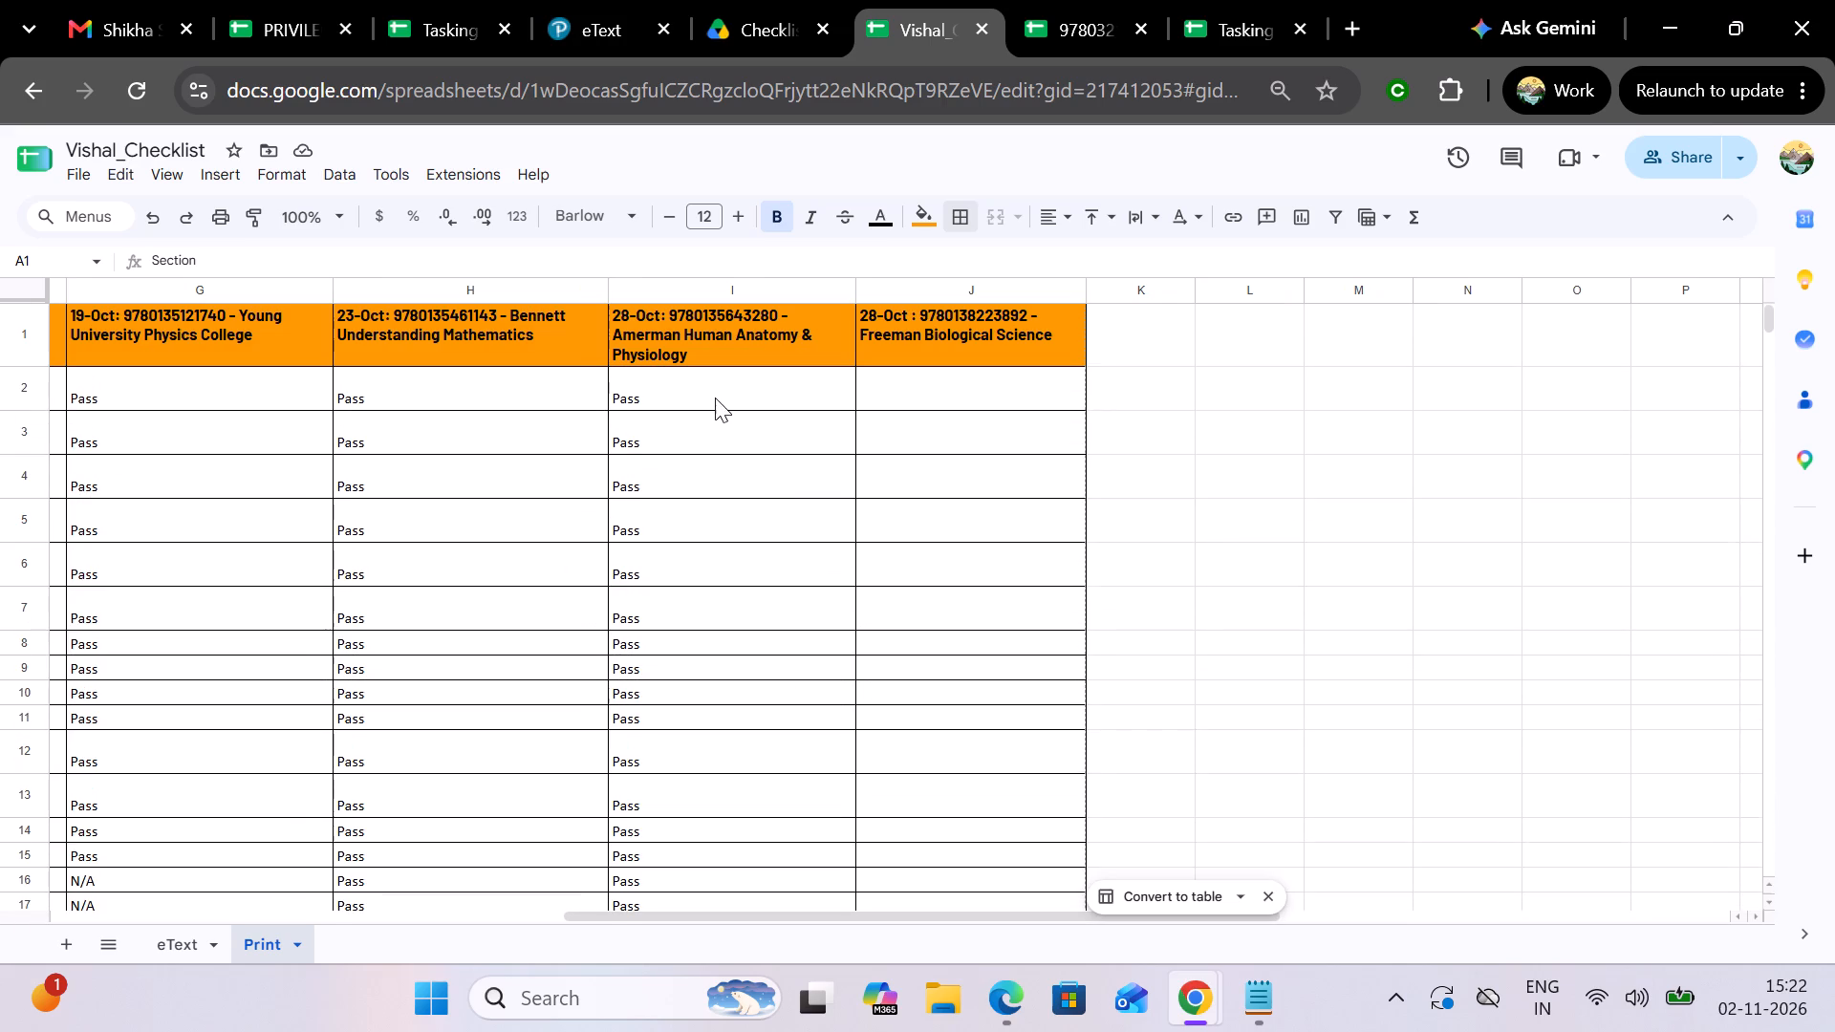
left_click_drag(713, 396, 720, 798)
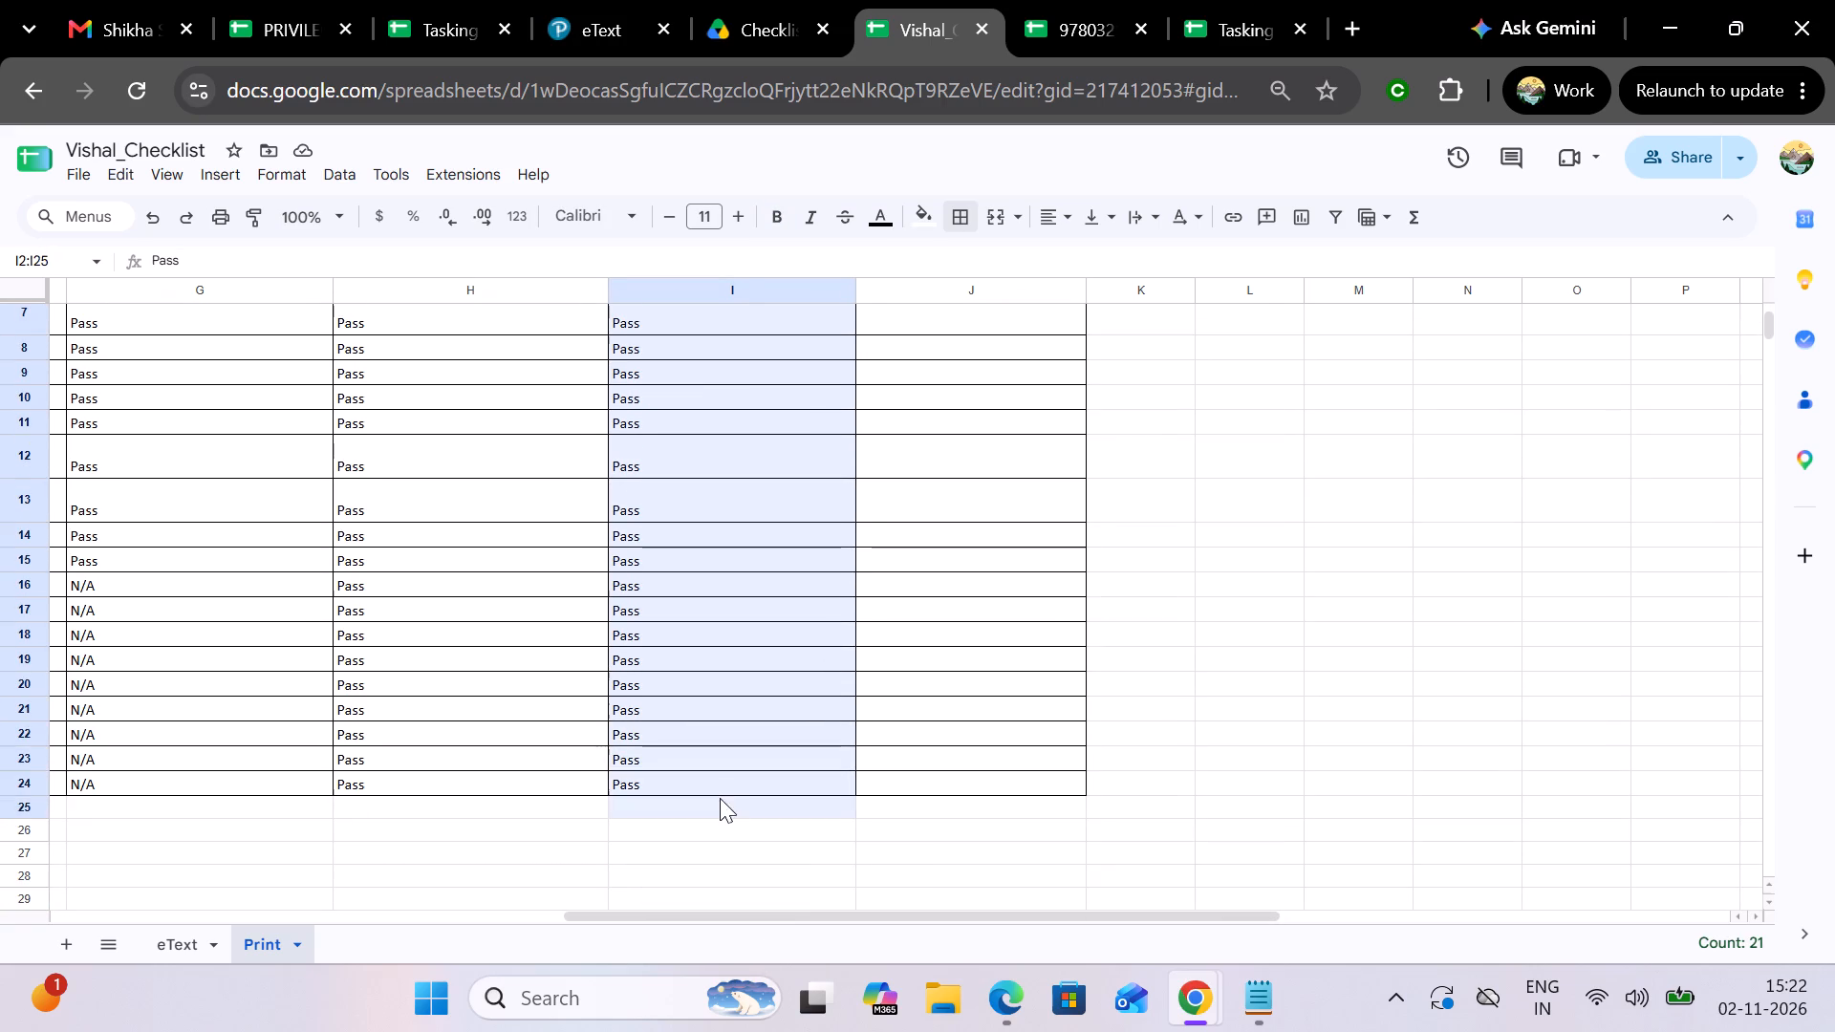
left_click_drag(720, 798, 719, 787)
key("ctrl+c")
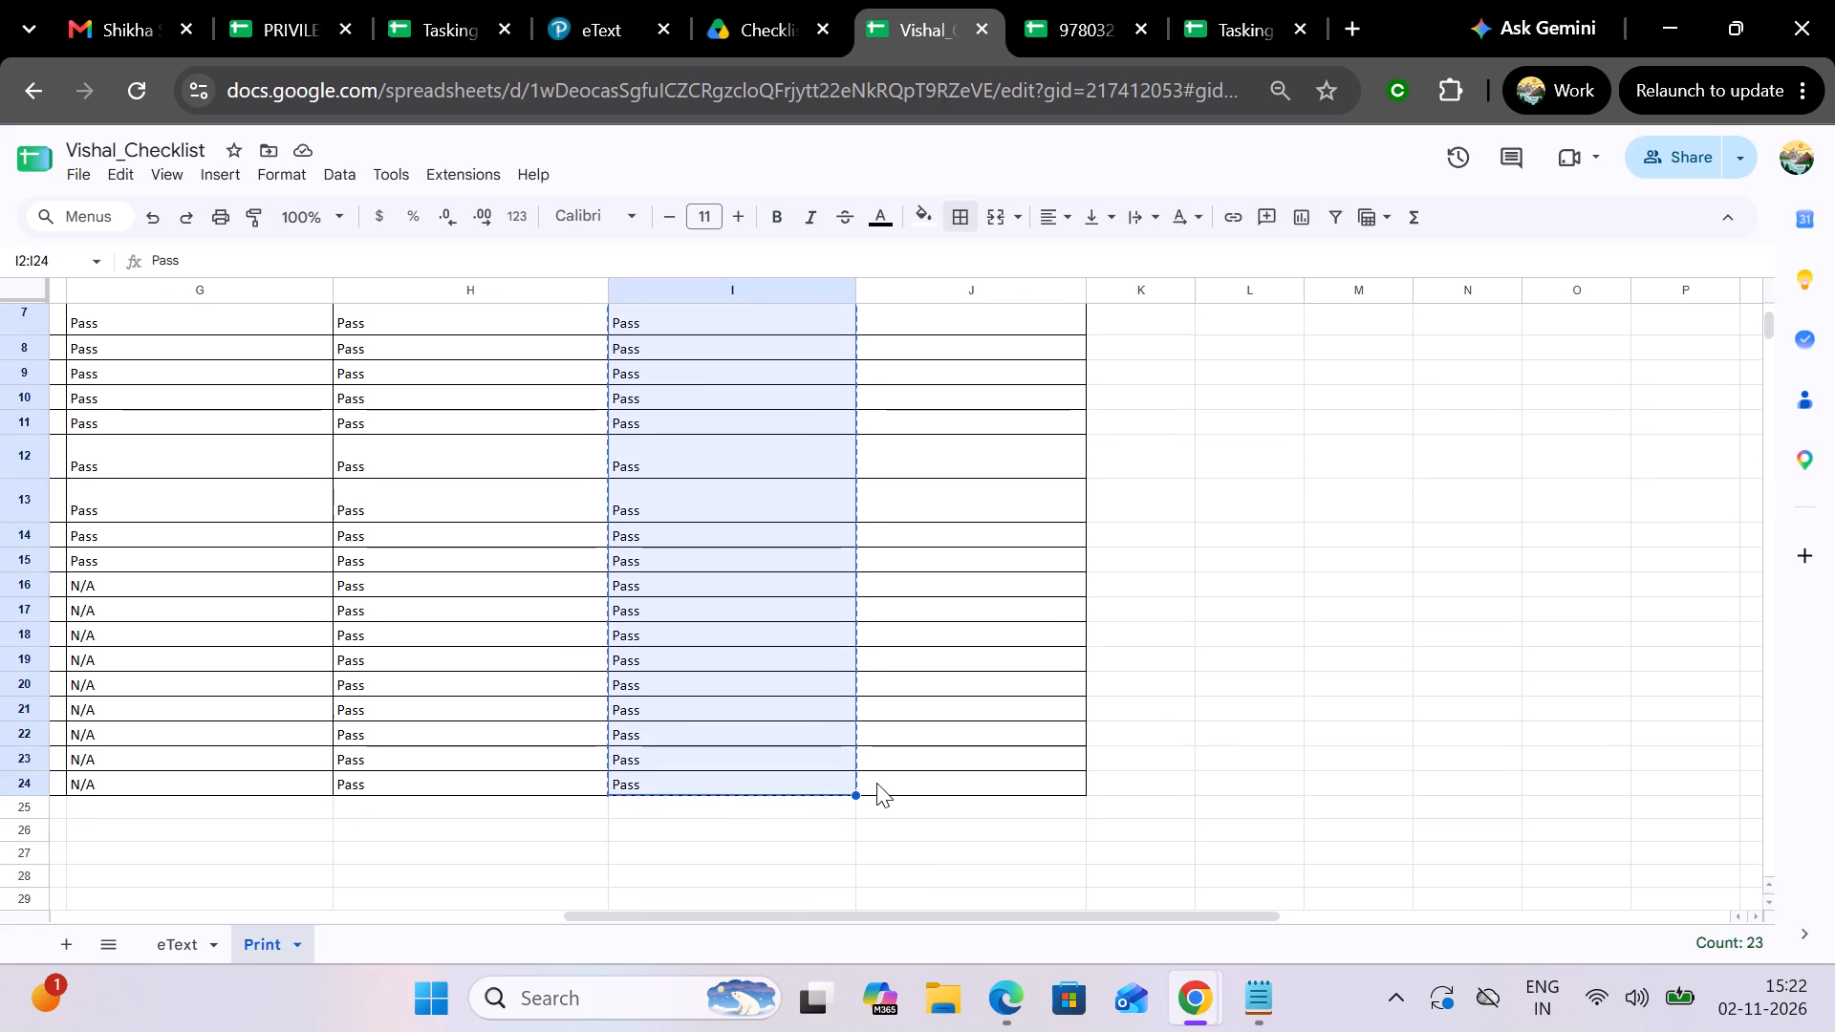
scroll(879, 784, "up", 9)
left_click(899, 384)
key("ctrl+v")
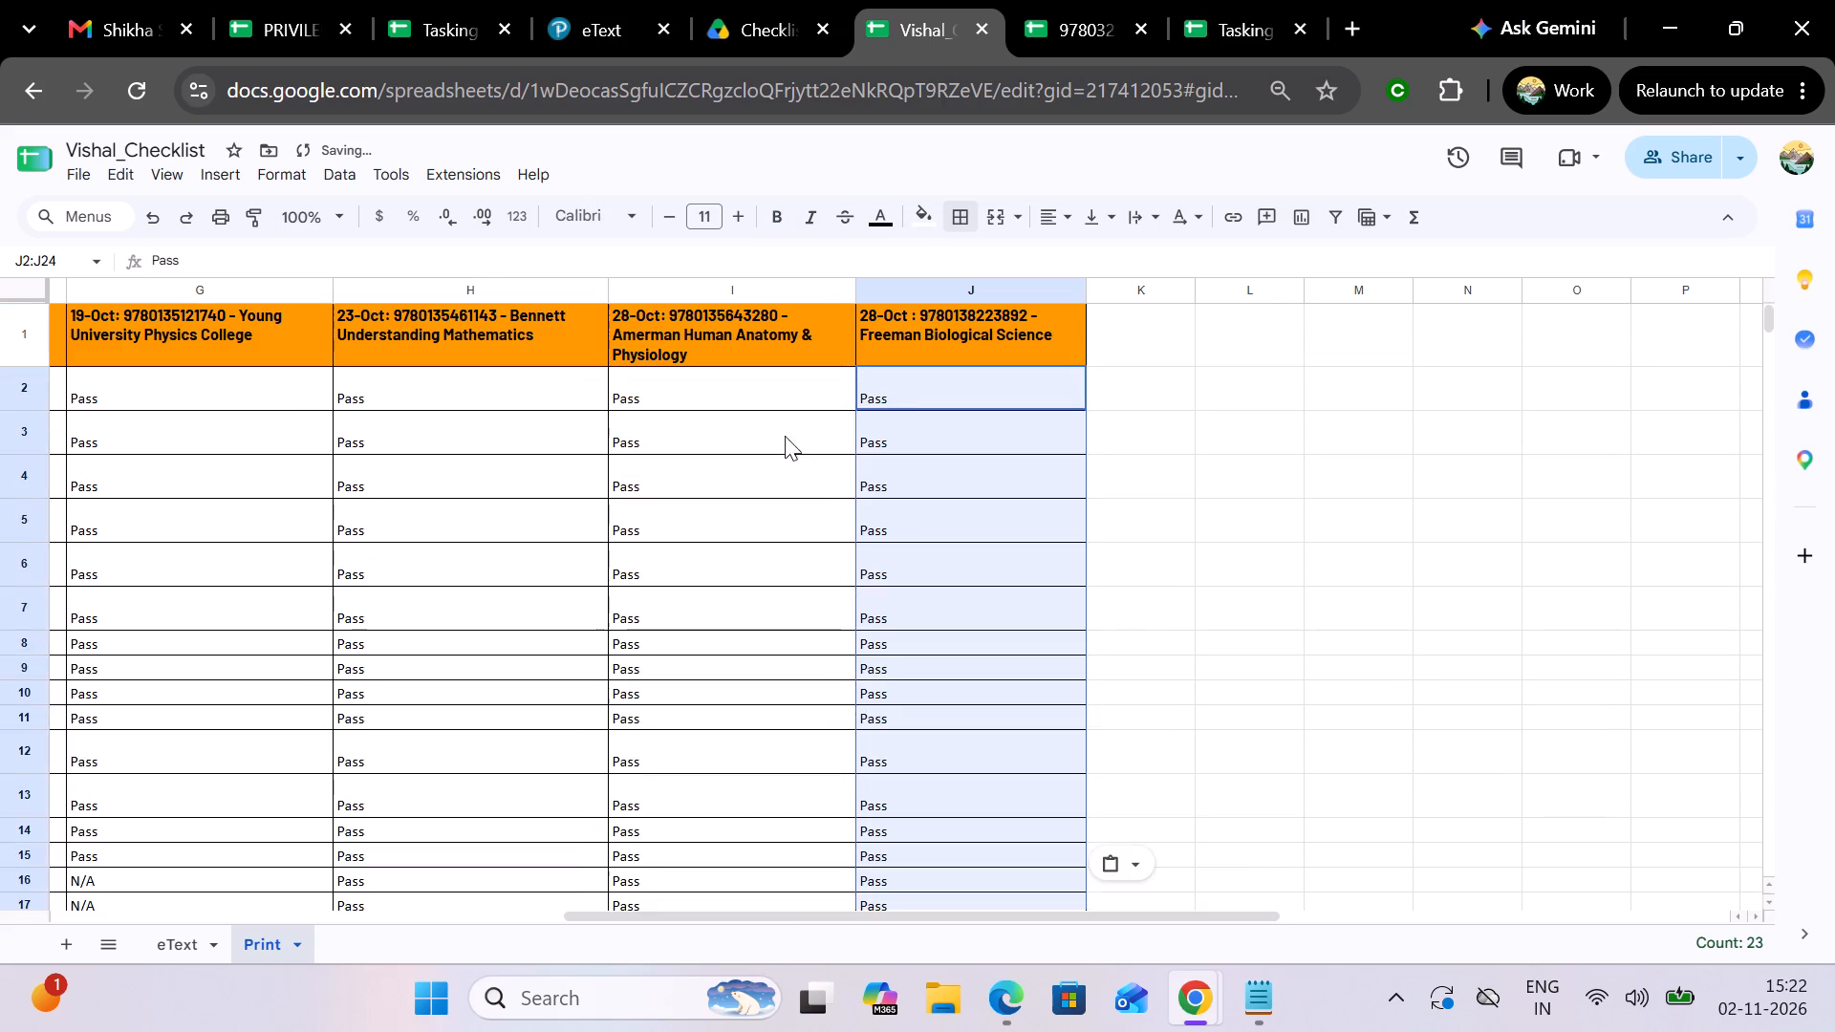
Check the Print sheet's book columns across rows 2 to 17, and go back to the eText sheet.
left_click(770, 441)
scroll(770, 441, "right", 6)
scroll(770, 441, "left", 4)
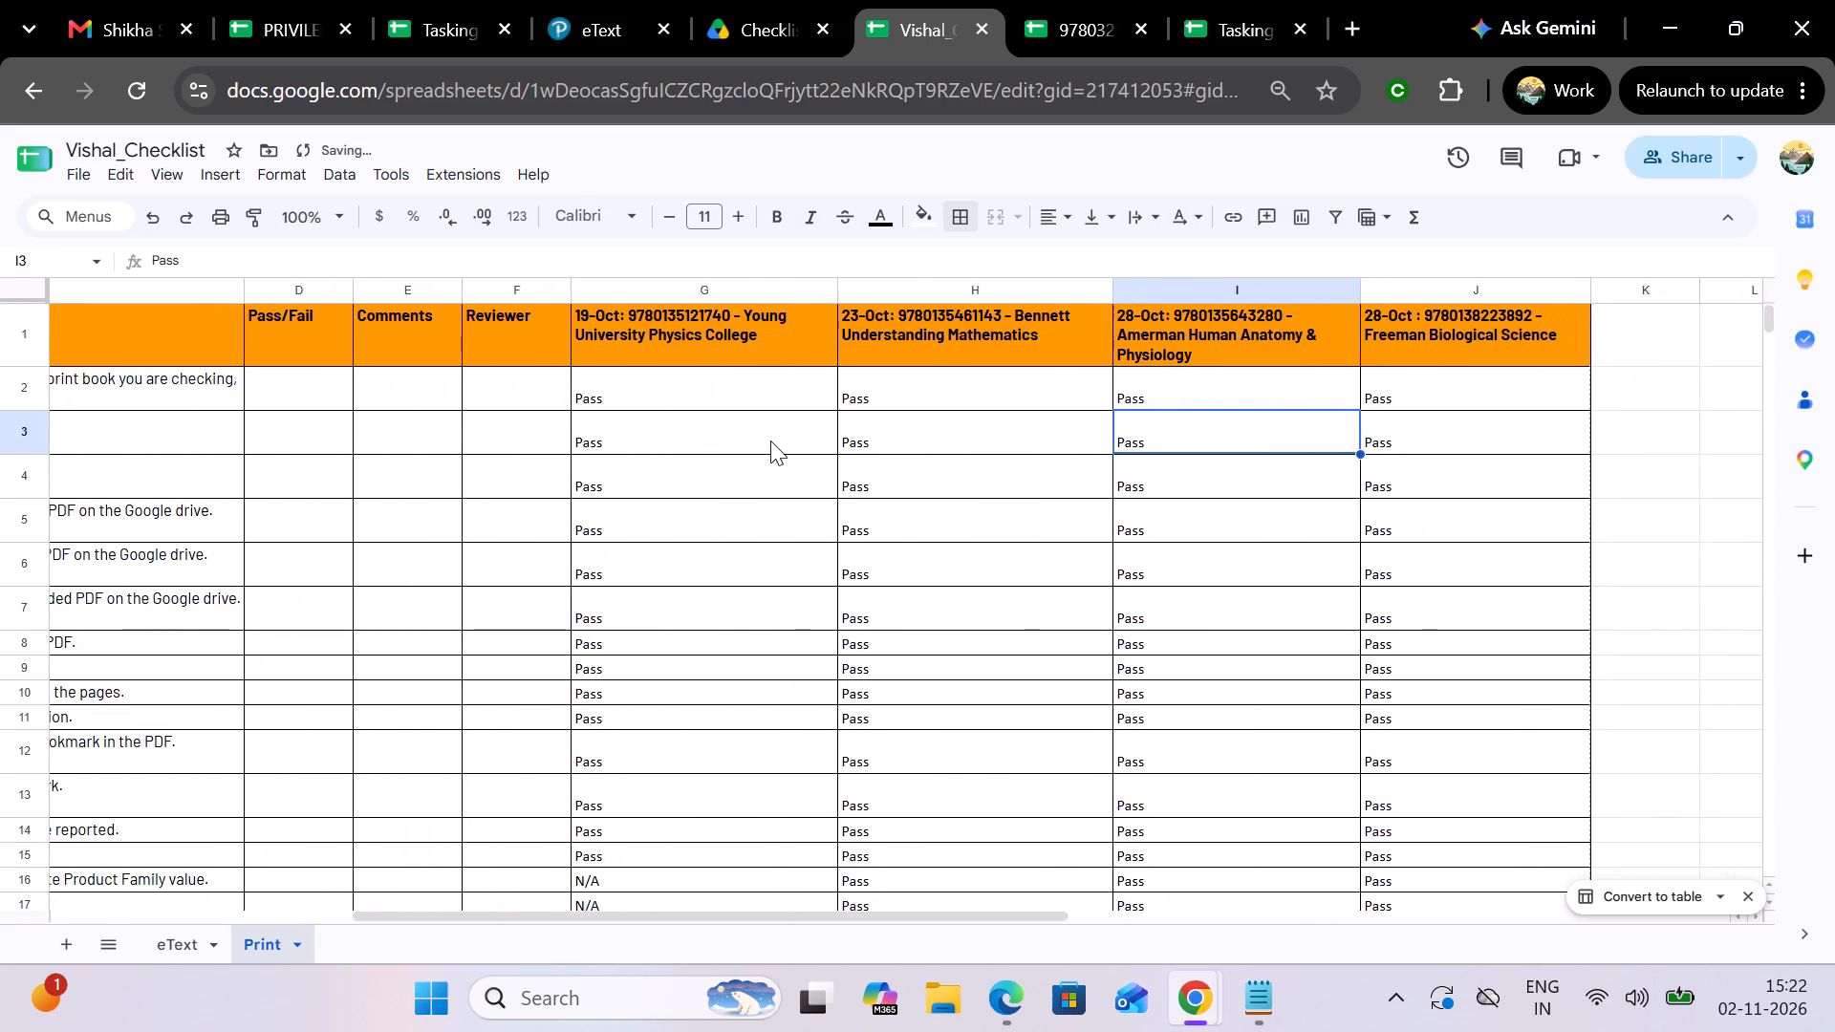
scroll(770, 441, "left", 1)
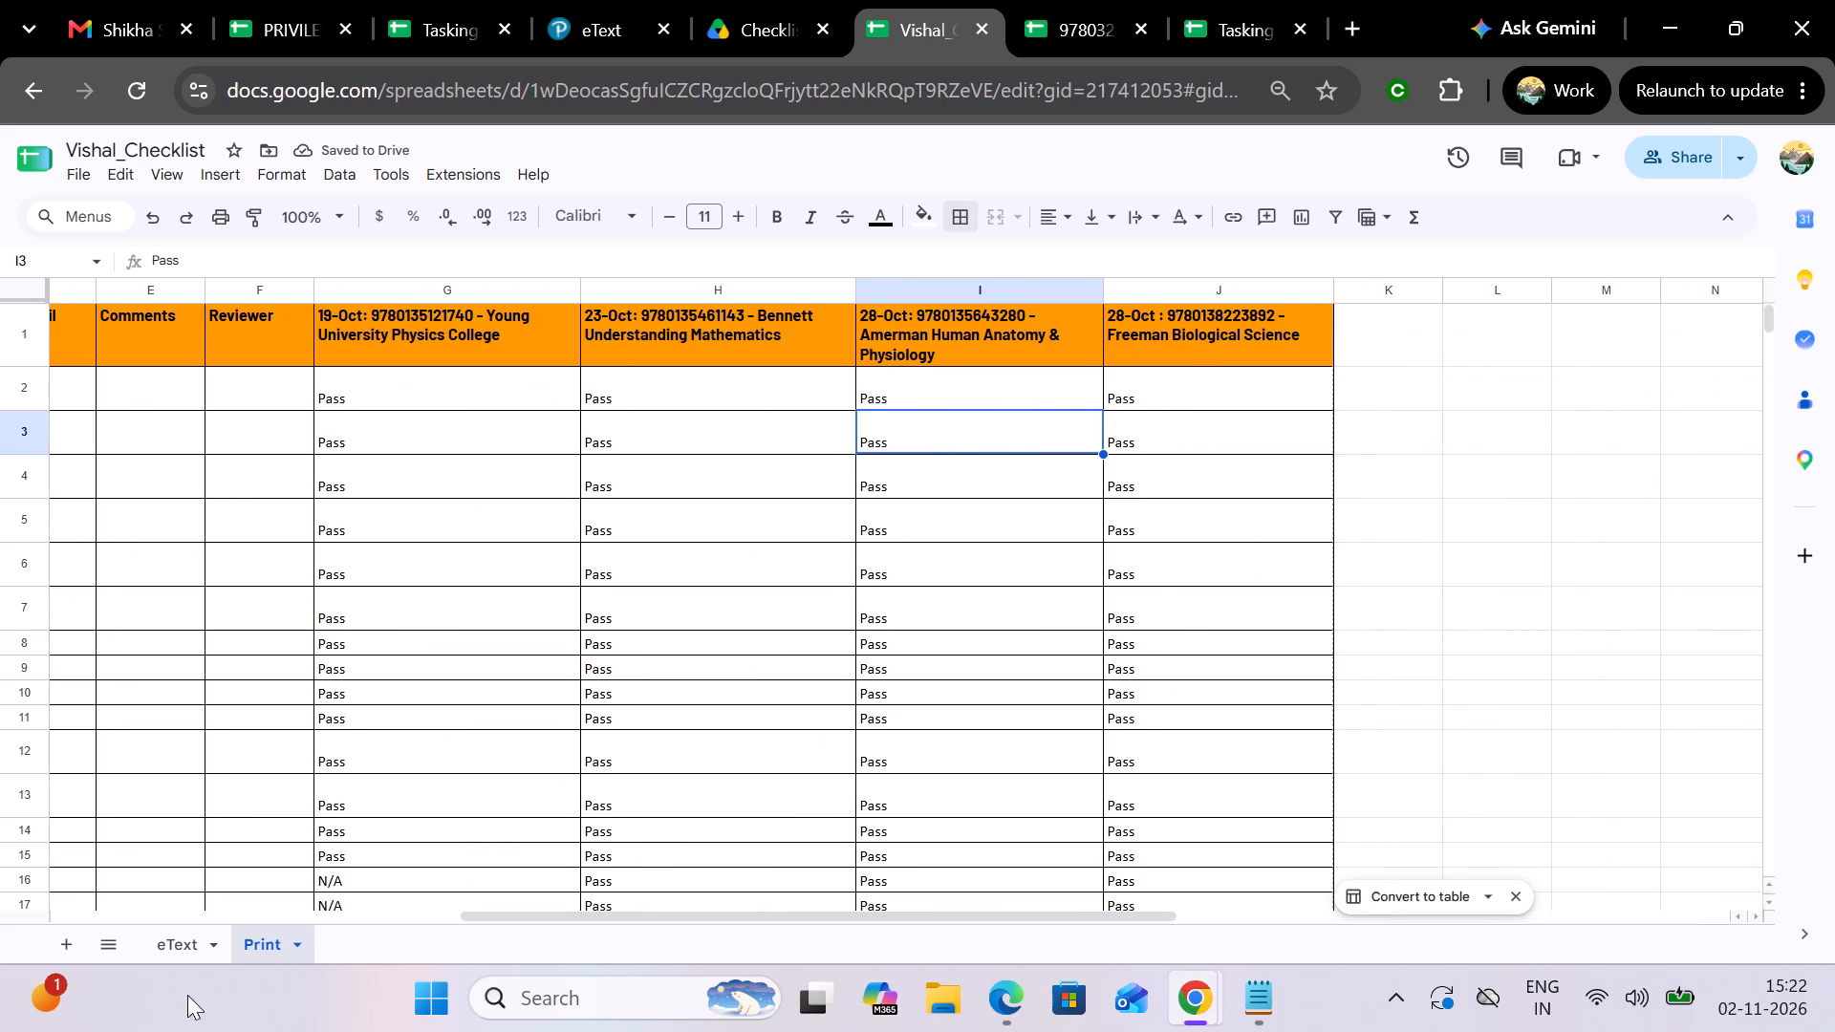
left_click(170, 951)
scroll(614, 836, "left", 1)
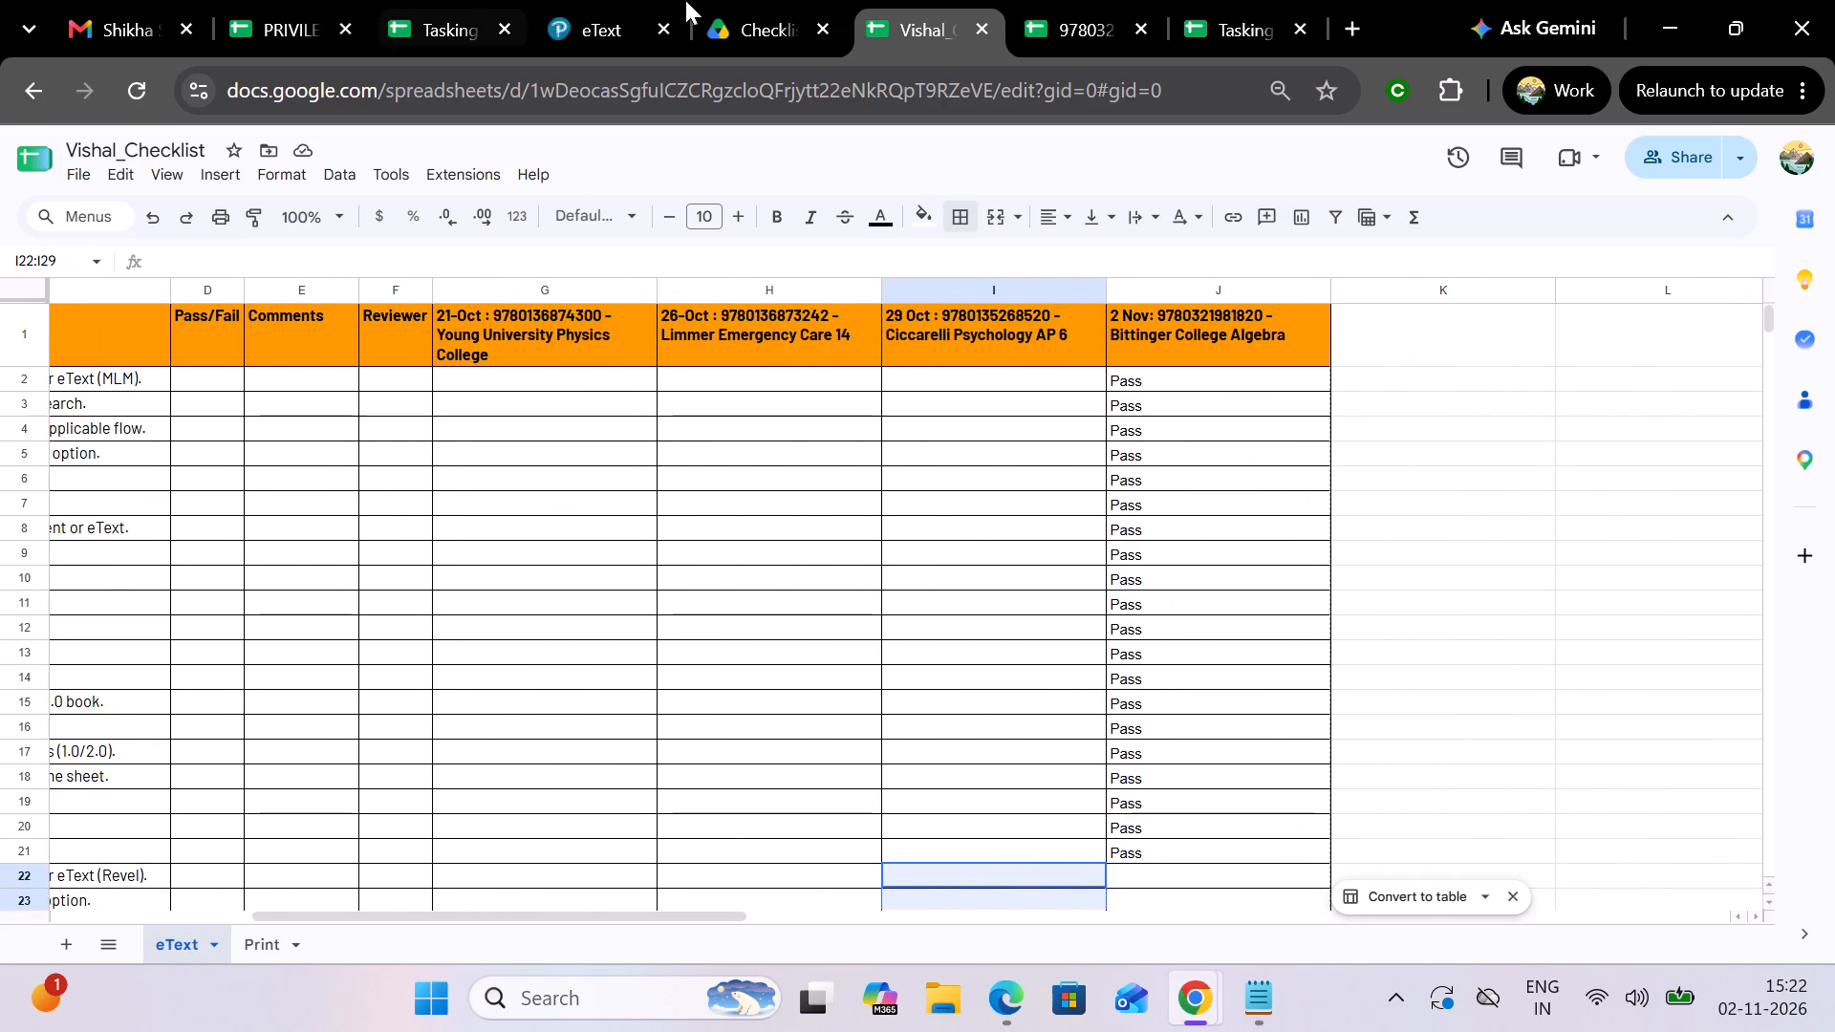
Search Sheet1 of the Tasking tracker_Phase 2.2 spreadsheet for "vishal".
left_click(1206, 23)
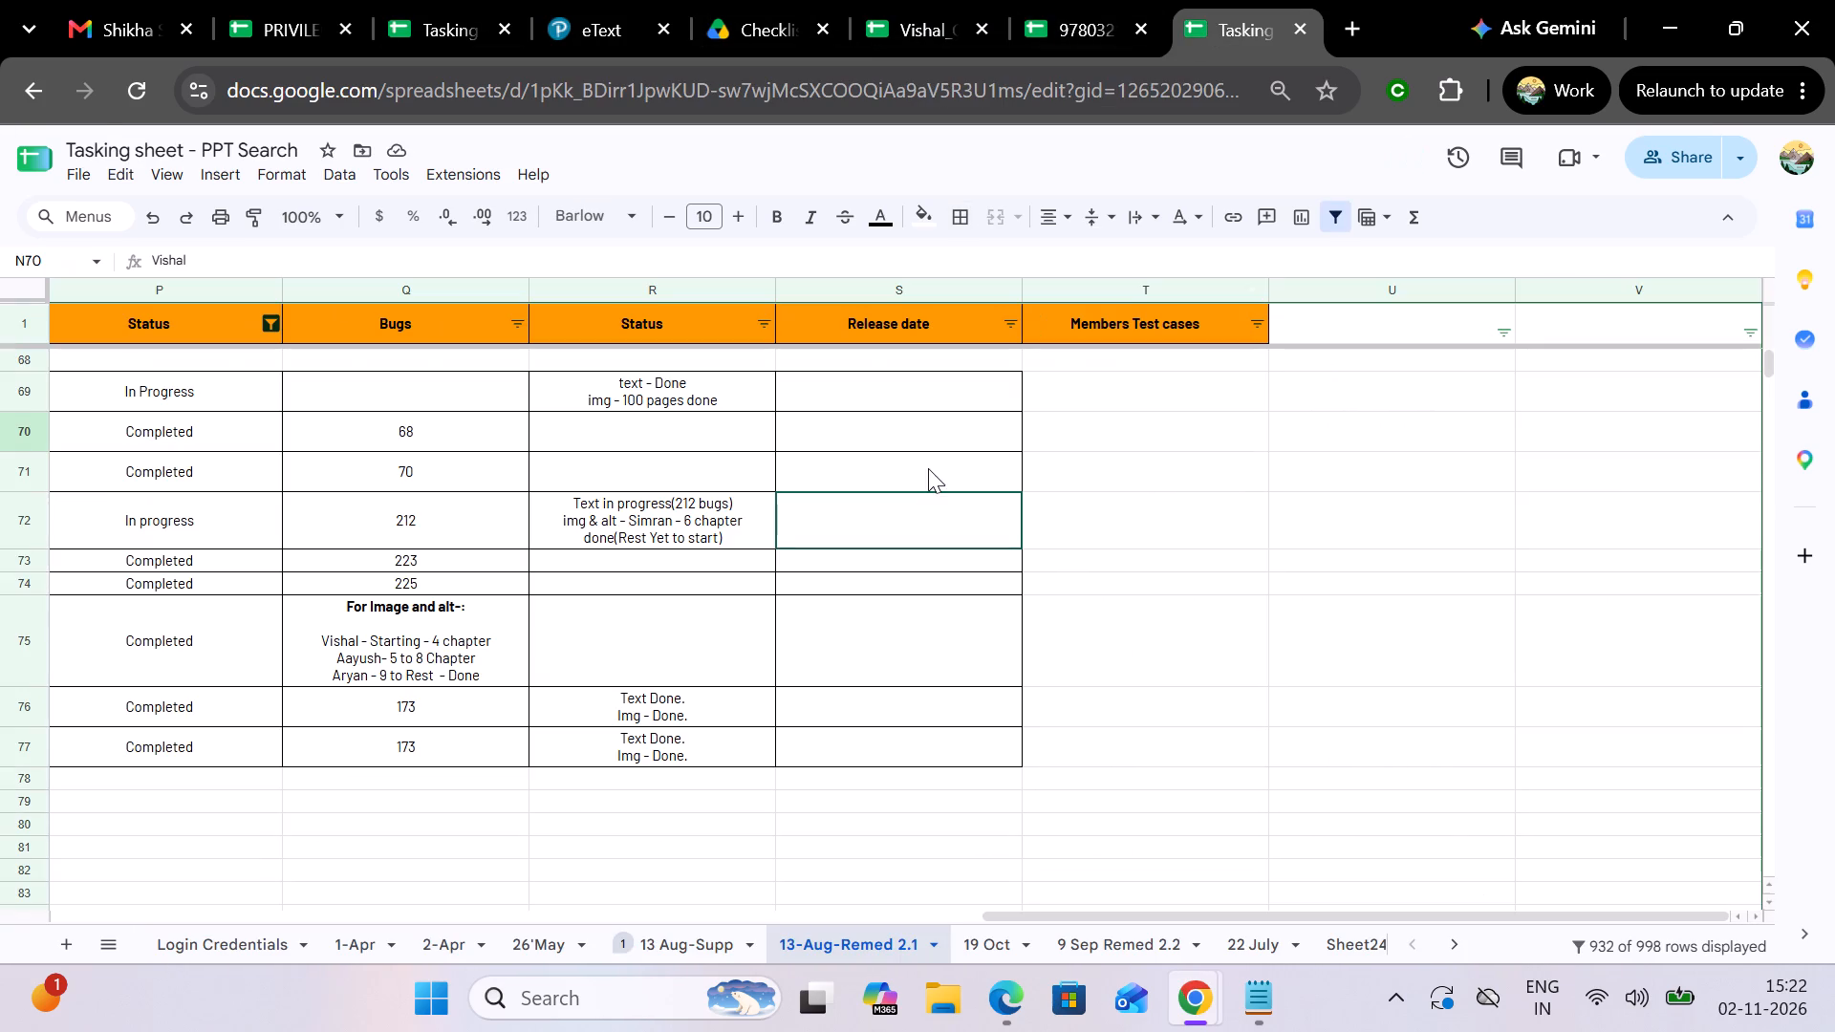
left_click(417, 0)
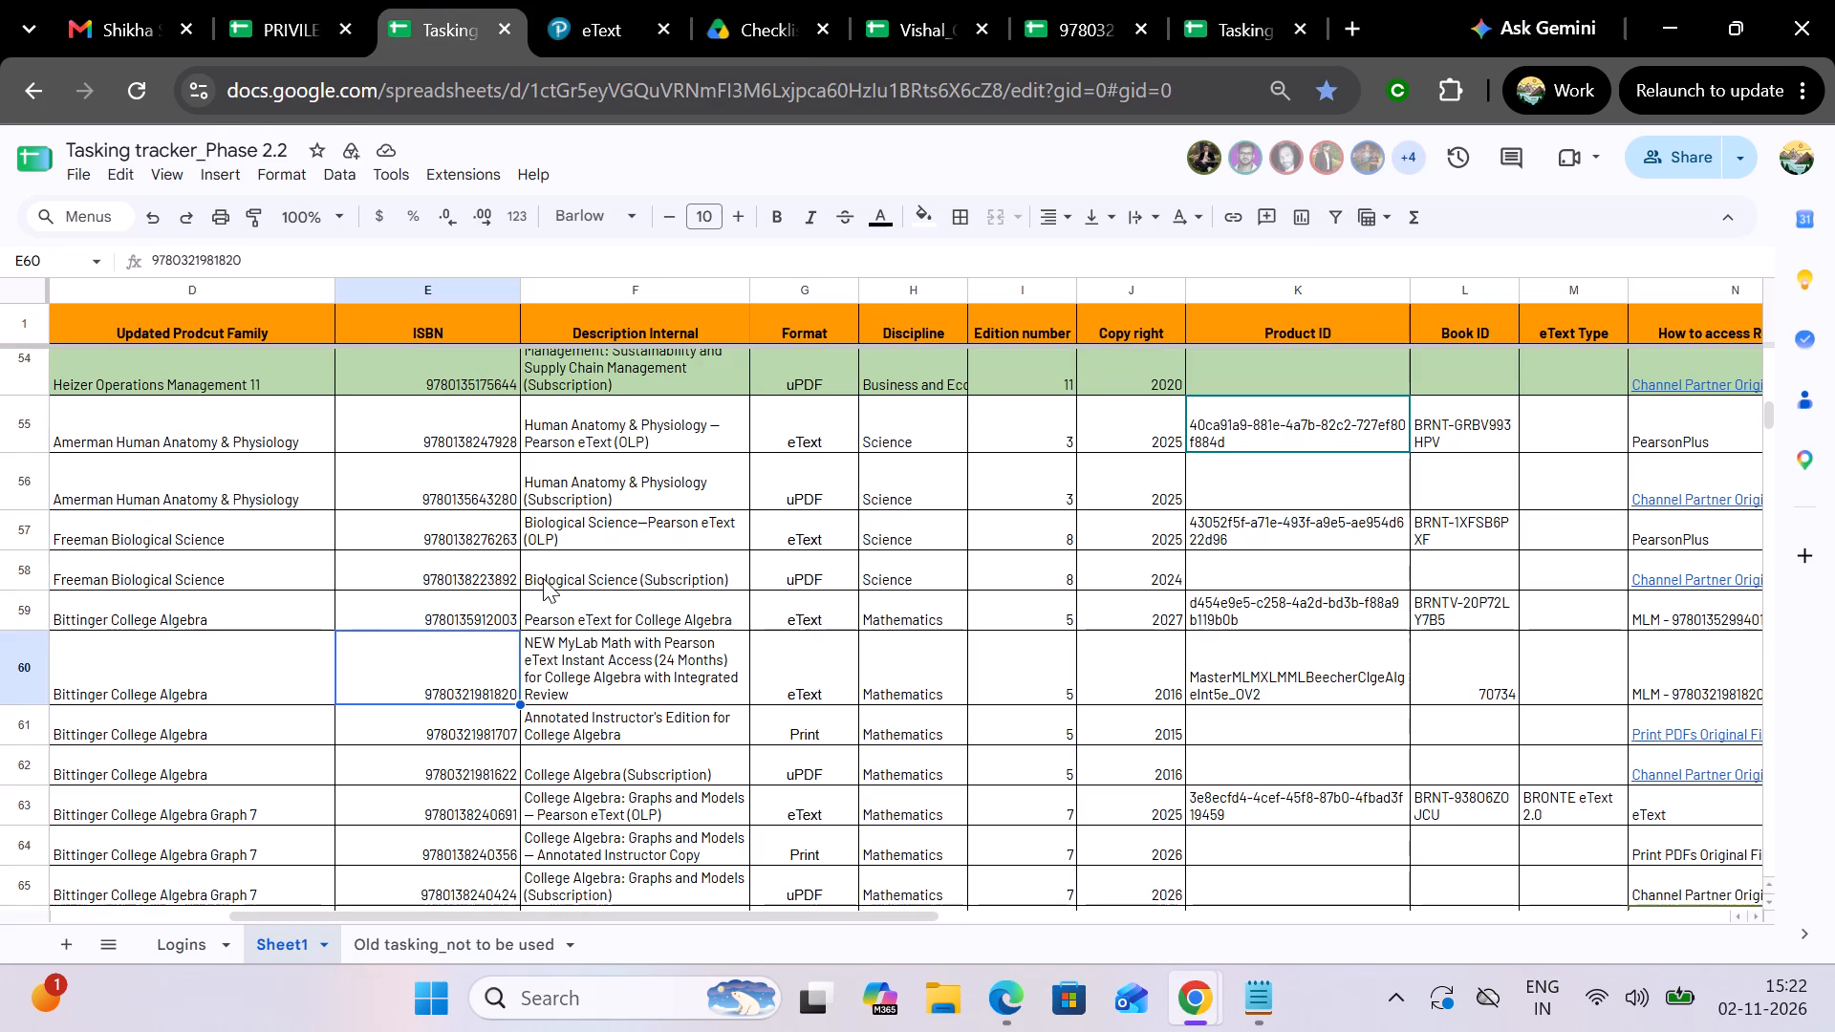
key("ctrl+f")
type("tas")
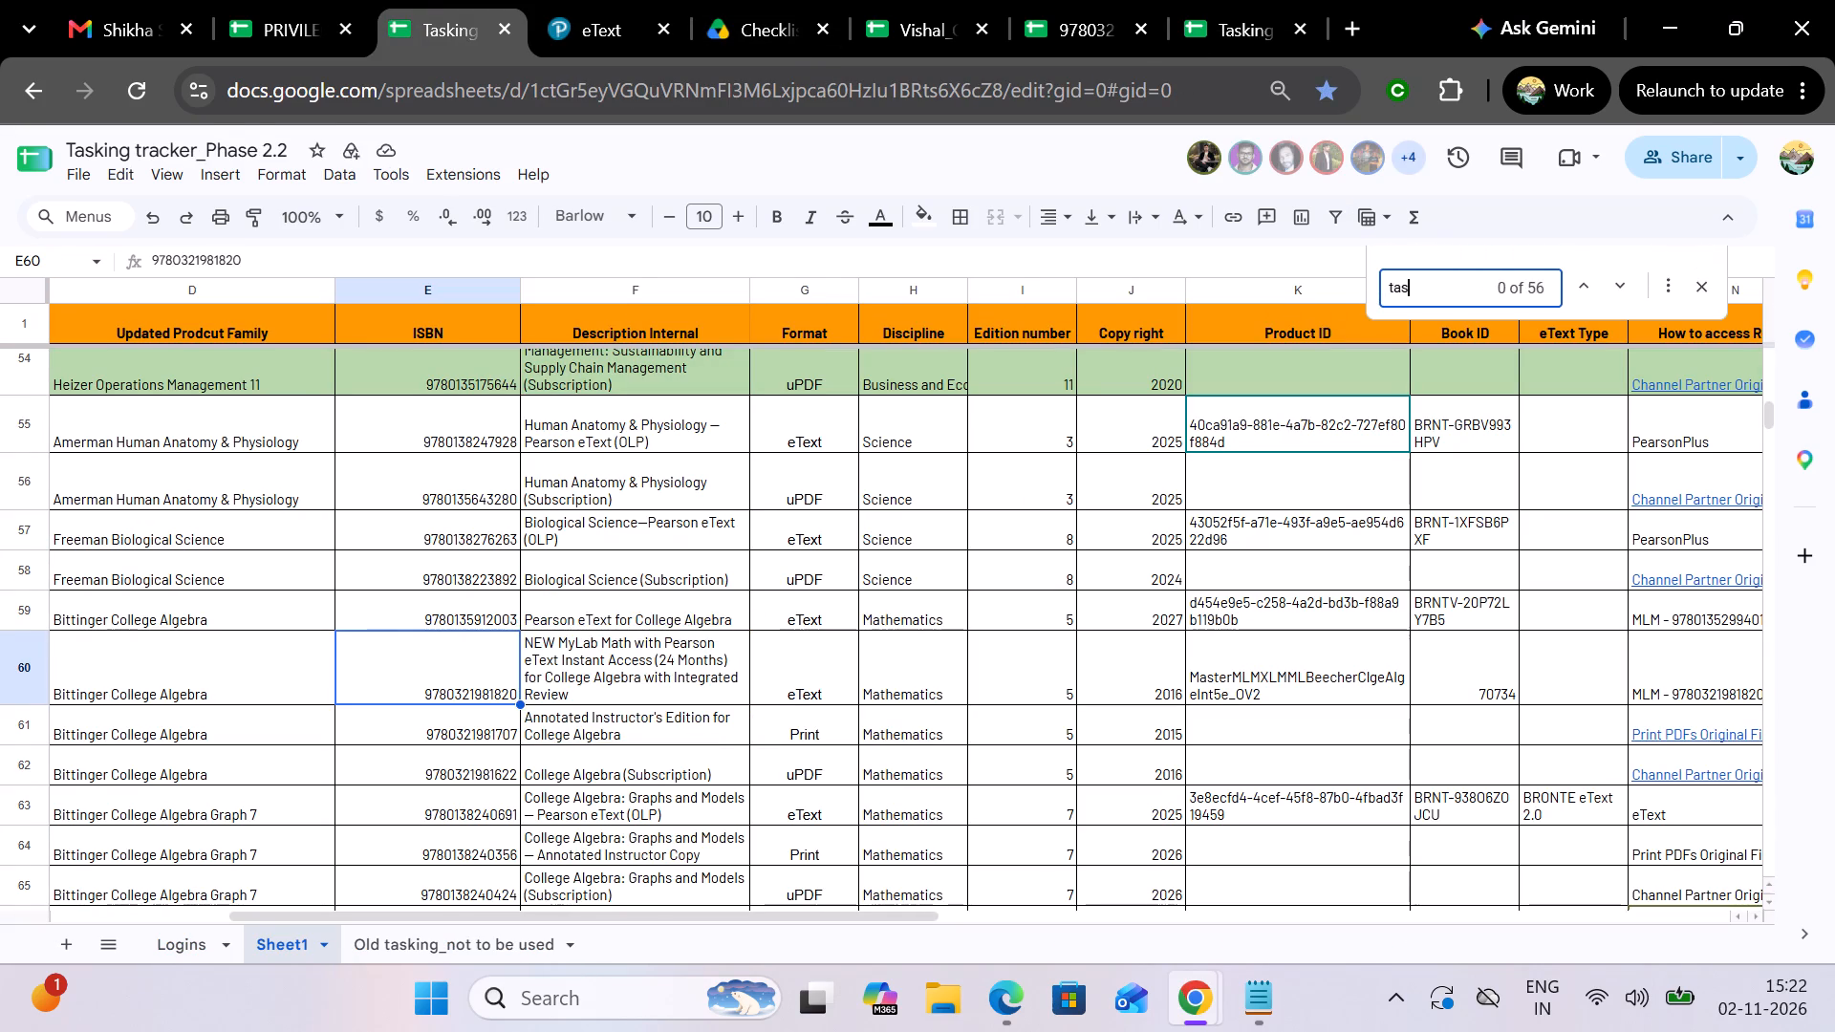
key("BackSpace")
key("BackSpace")
key("BackSpace")
type("vishal")
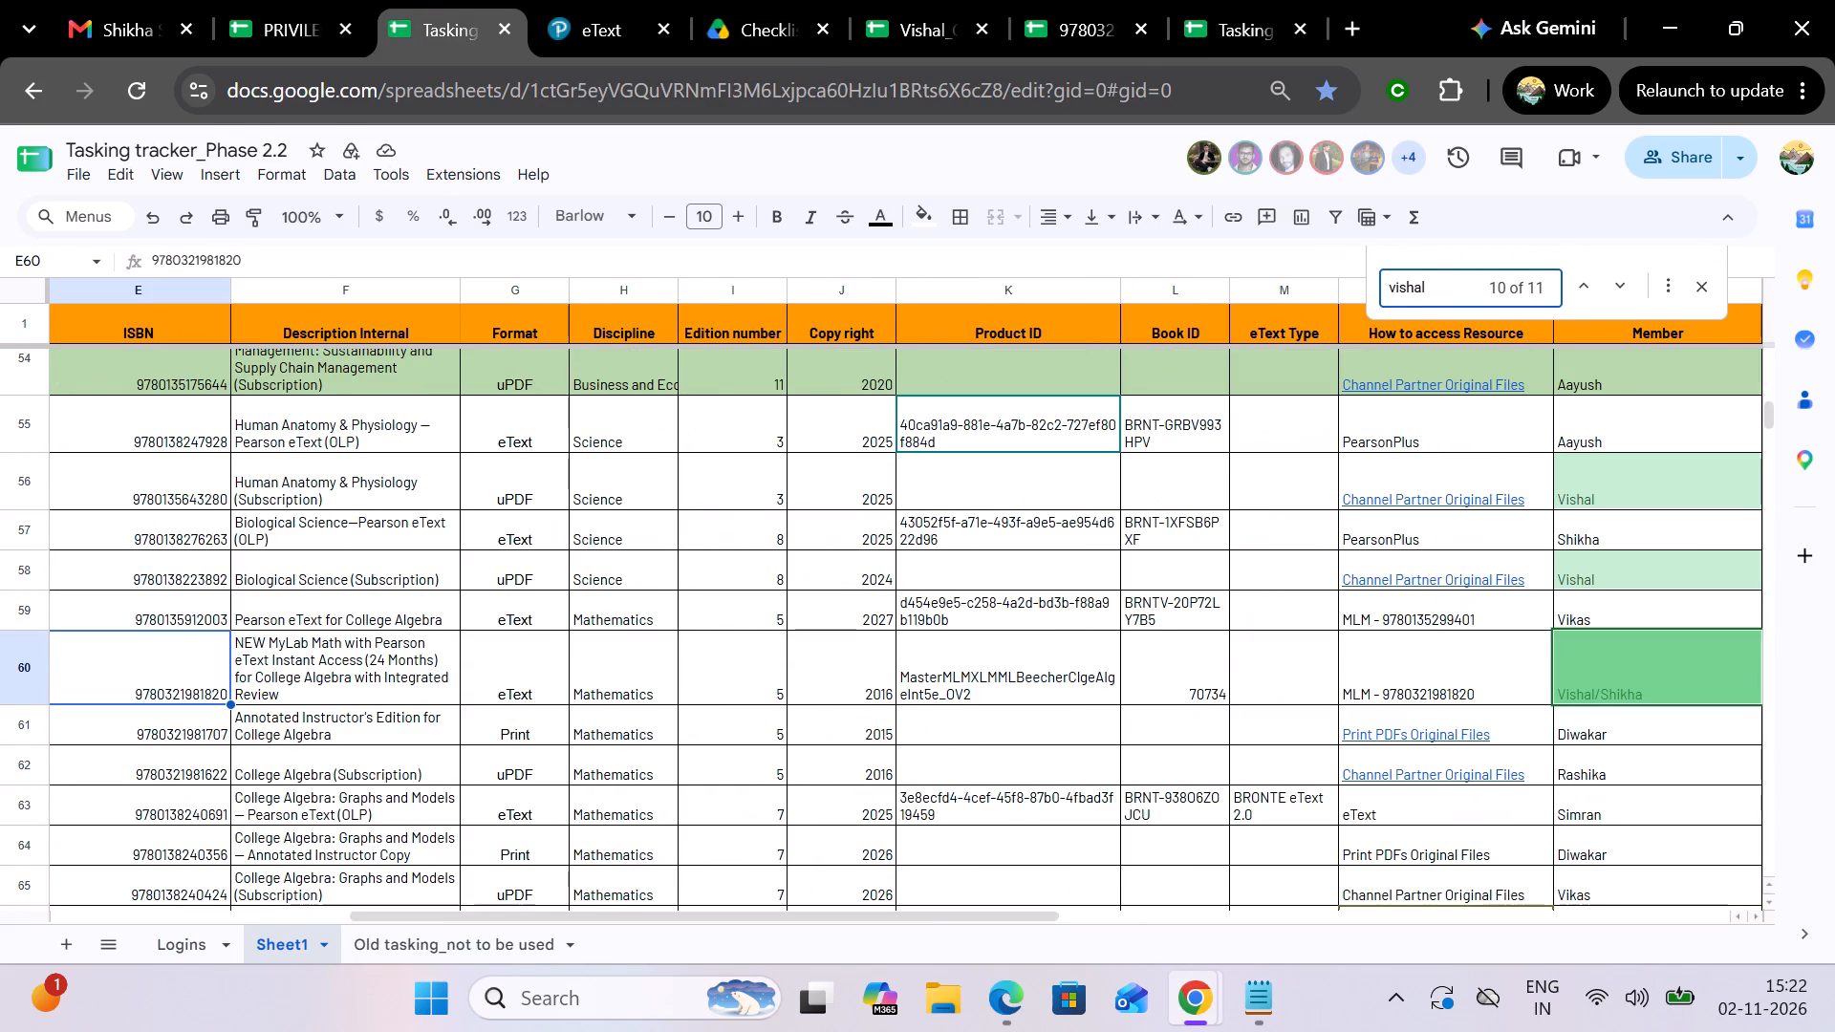
Review the member, assigned date, status and bug columns of Sheet1 from the first rows down to the unassigned rows.
scroll(982, 792, "left", 4)
scroll(982, 792, "up", 2)
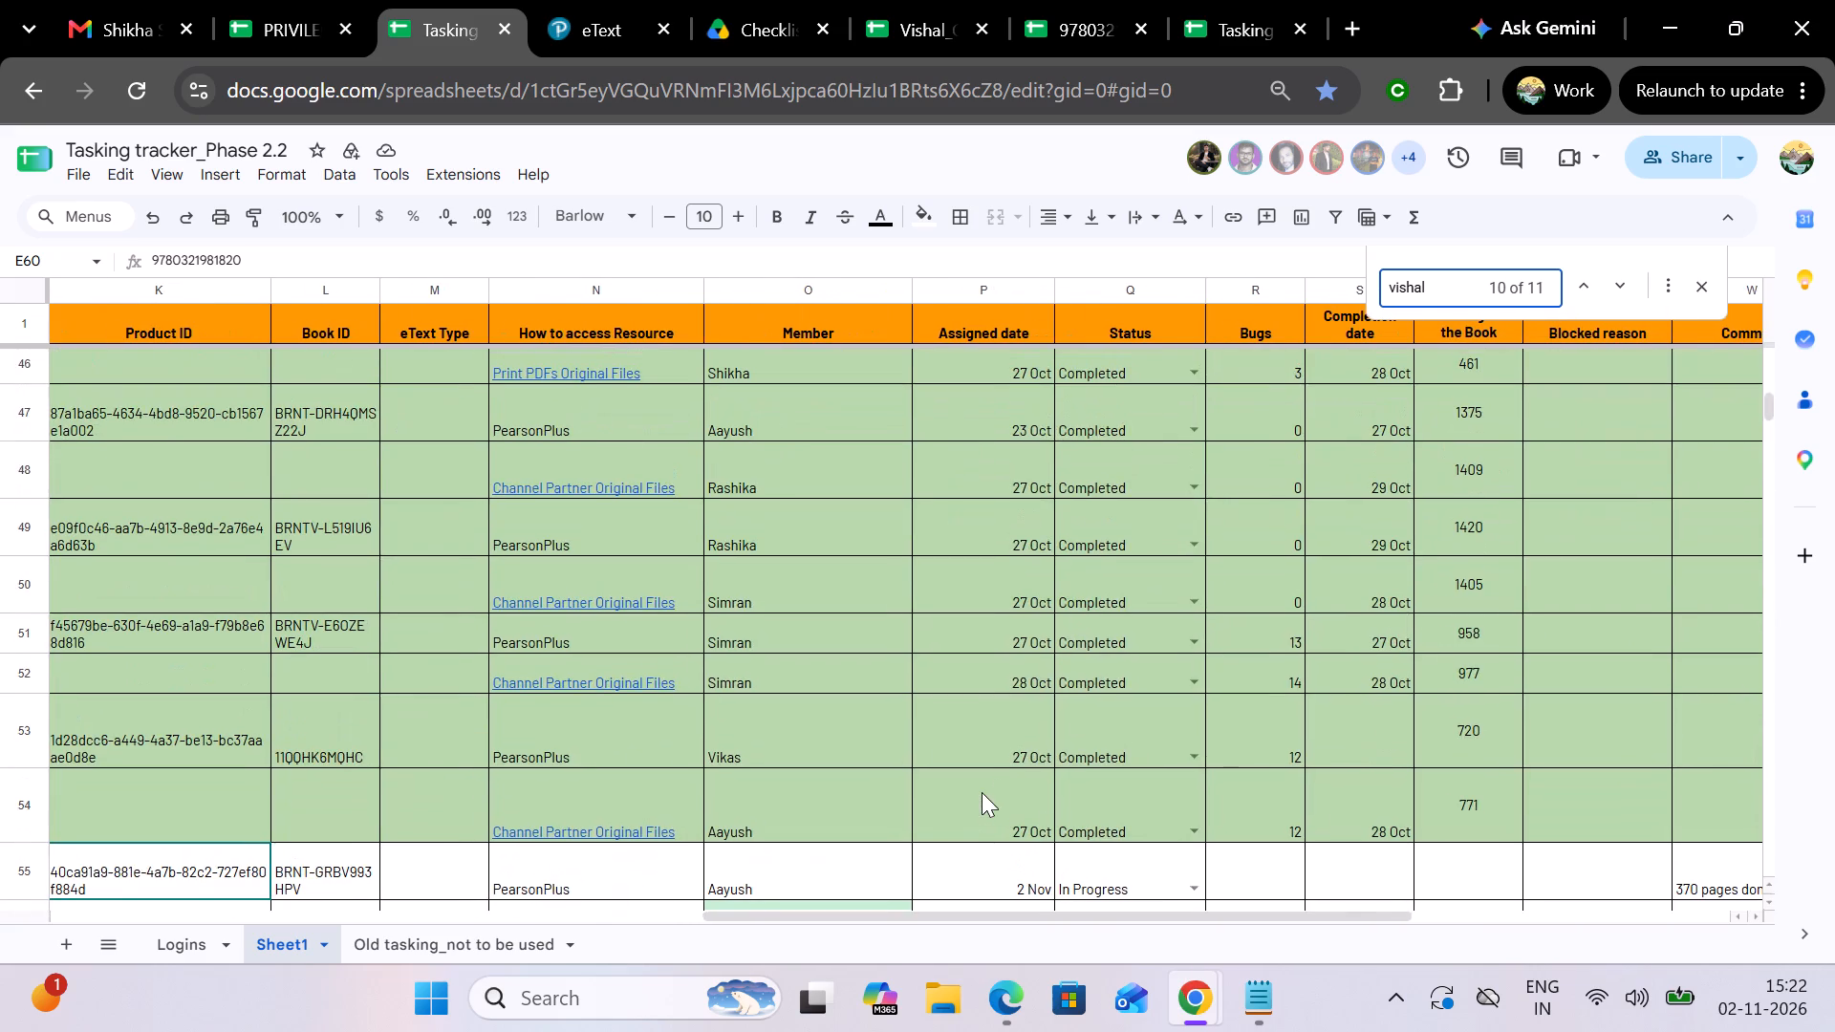
scroll(982, 792, "up", 12)
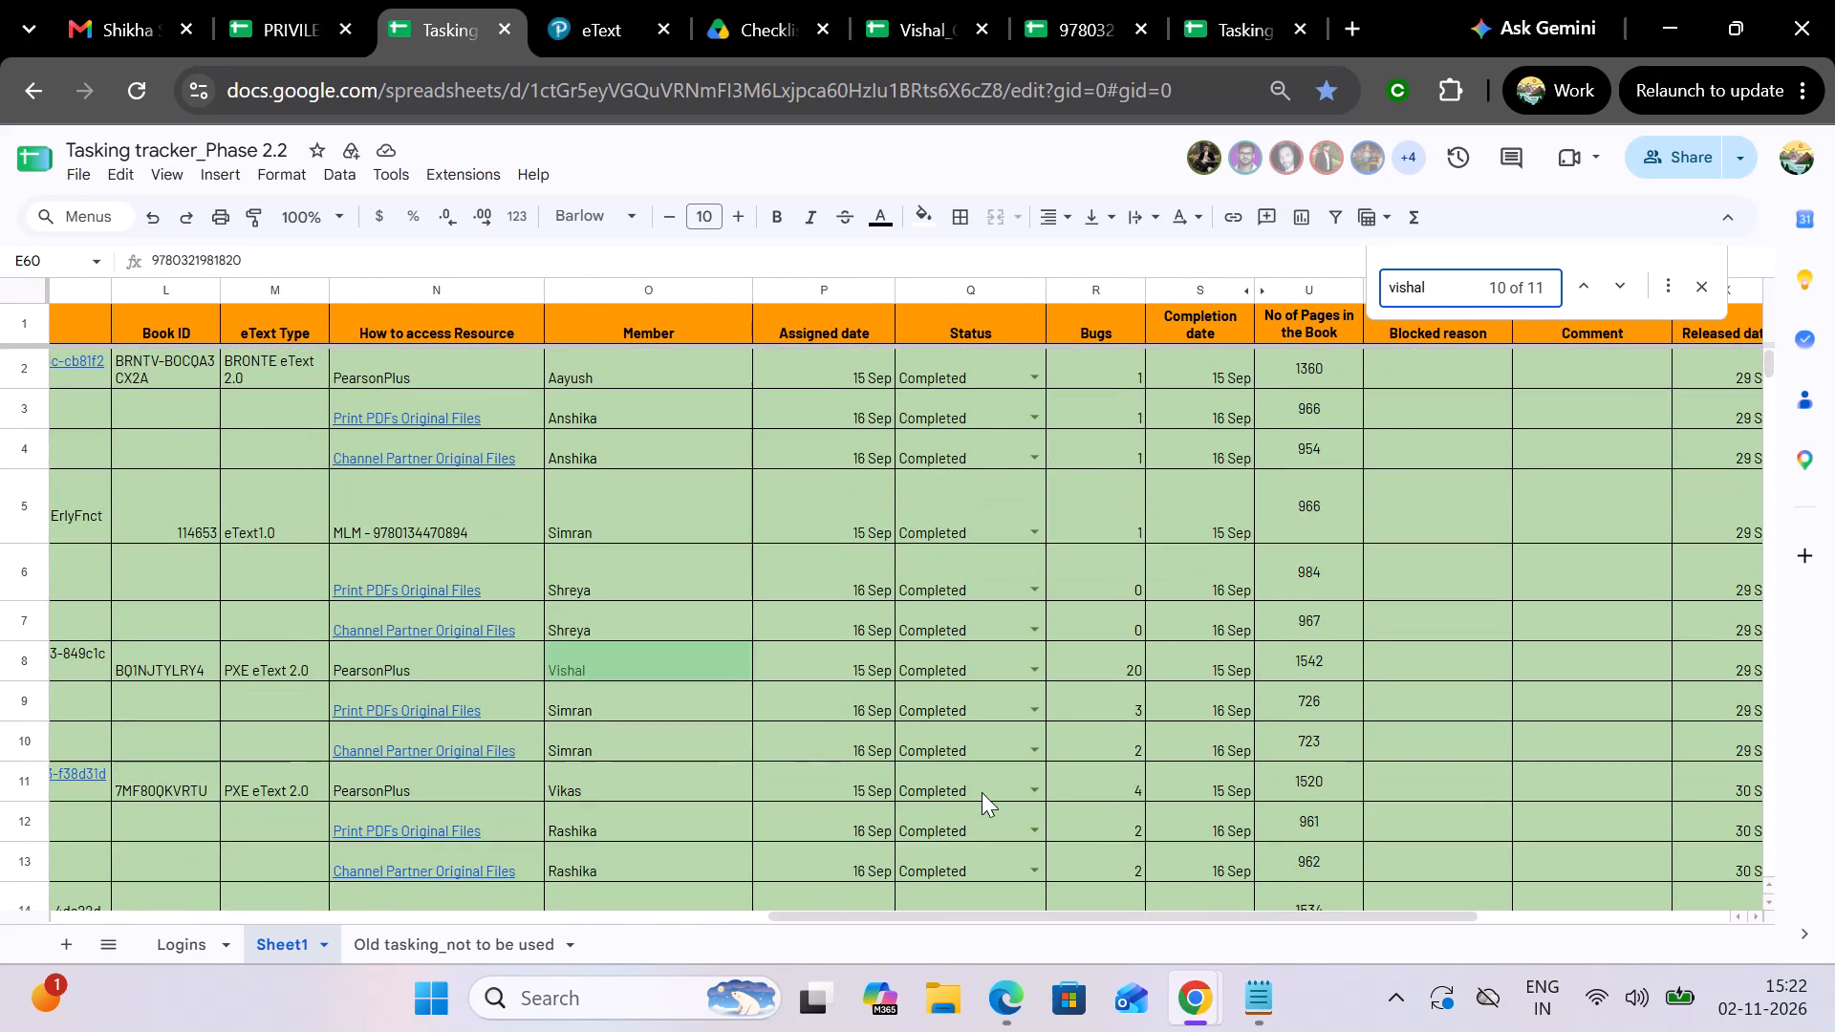
scroll(982, 792, "up", 1)
scroll(982, 792, "down", 2)
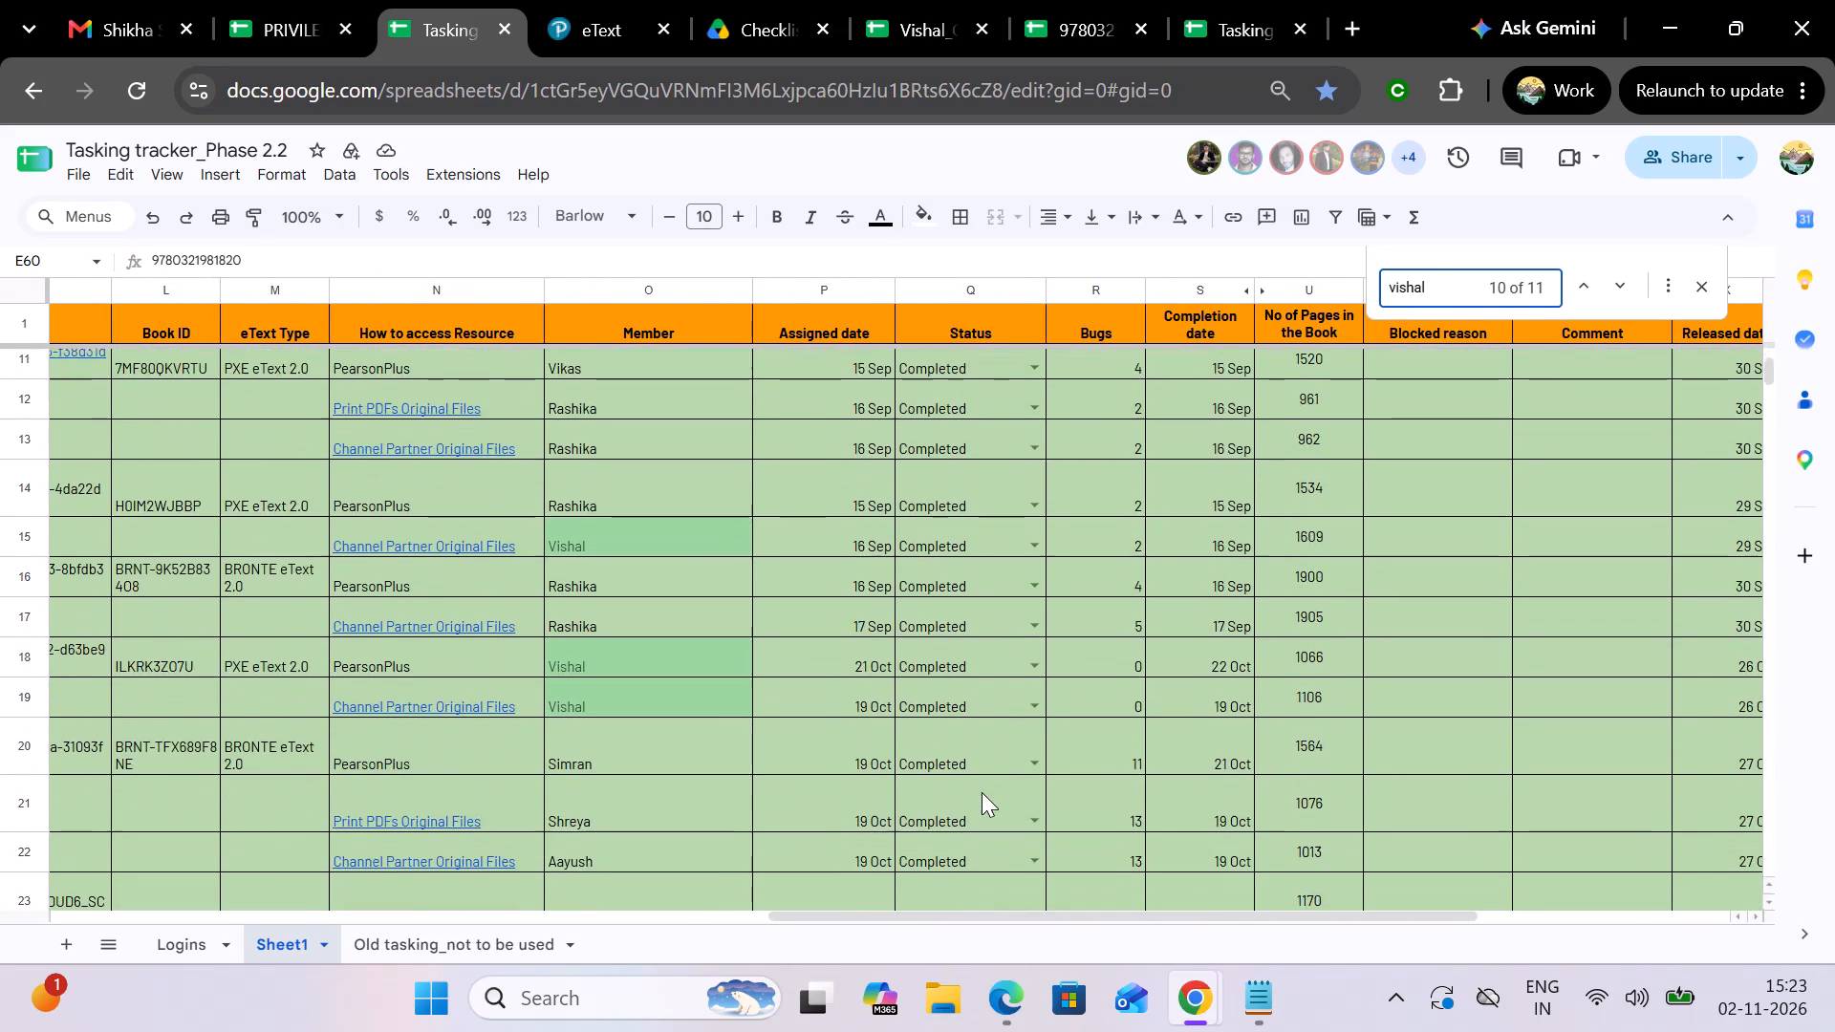
scroll(982, 792, "down", 5)
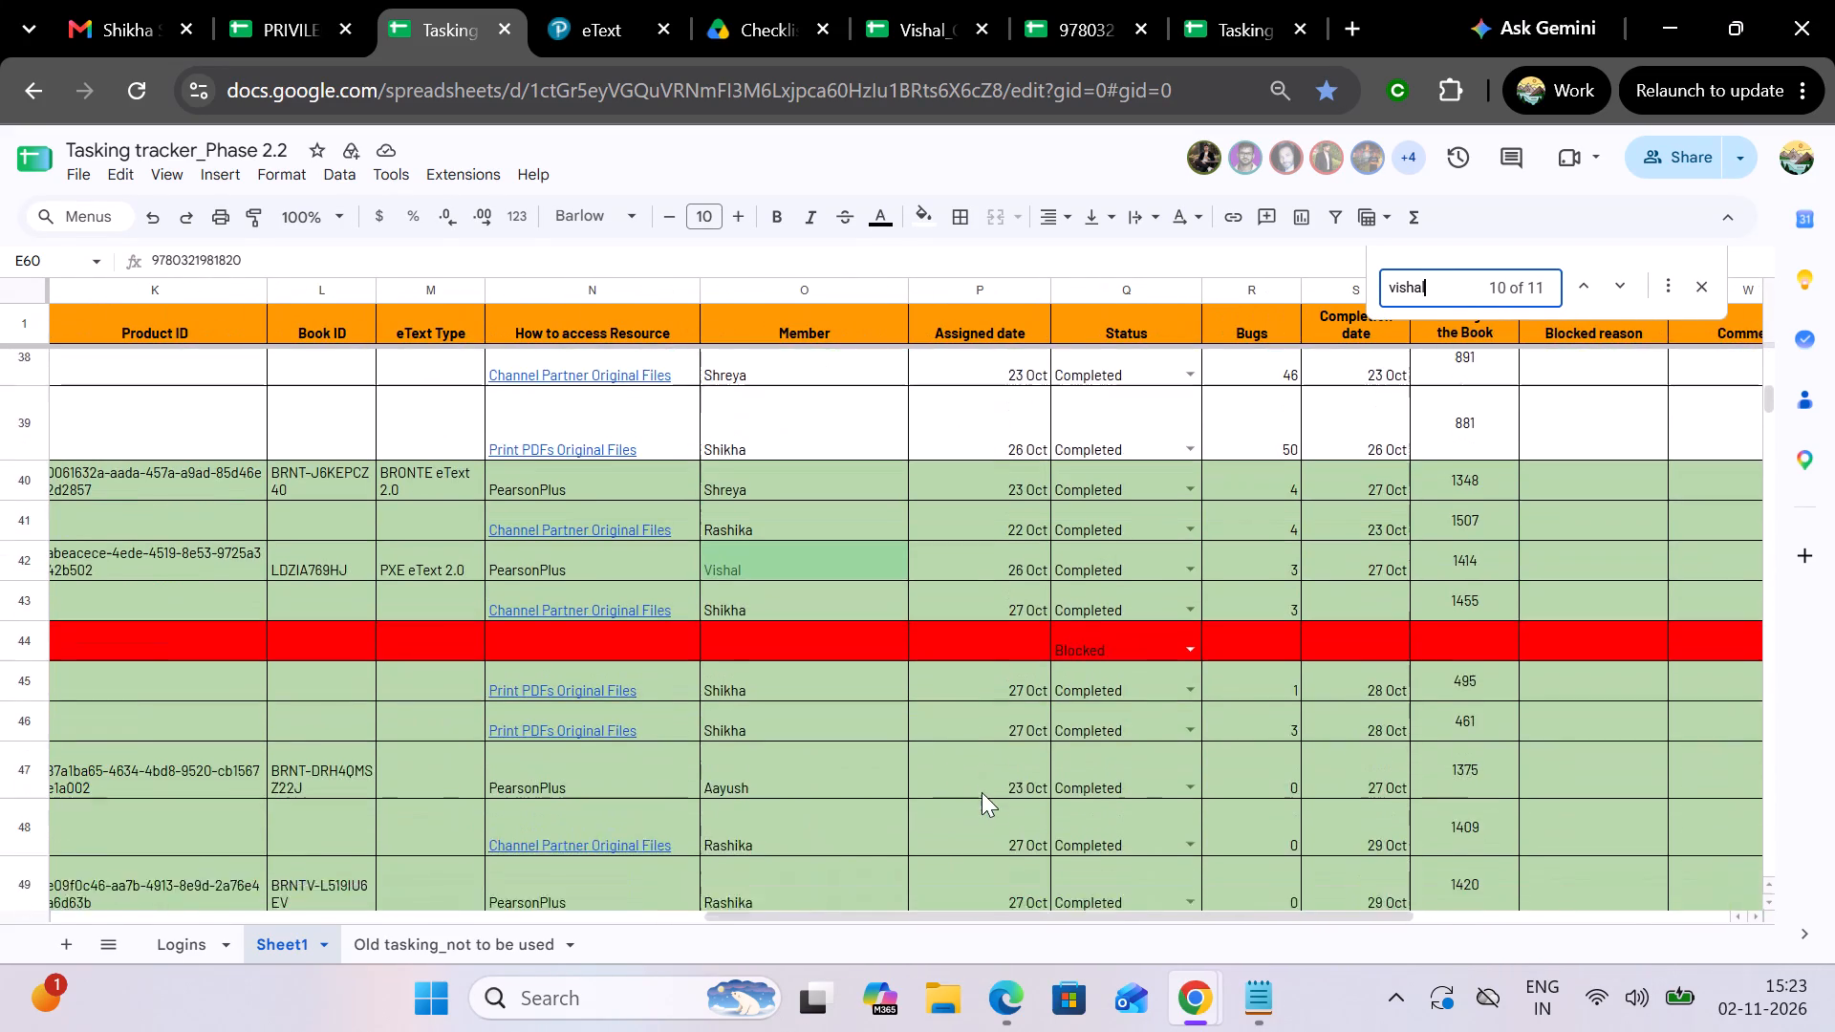
scroll(982, 792, "down", 5)
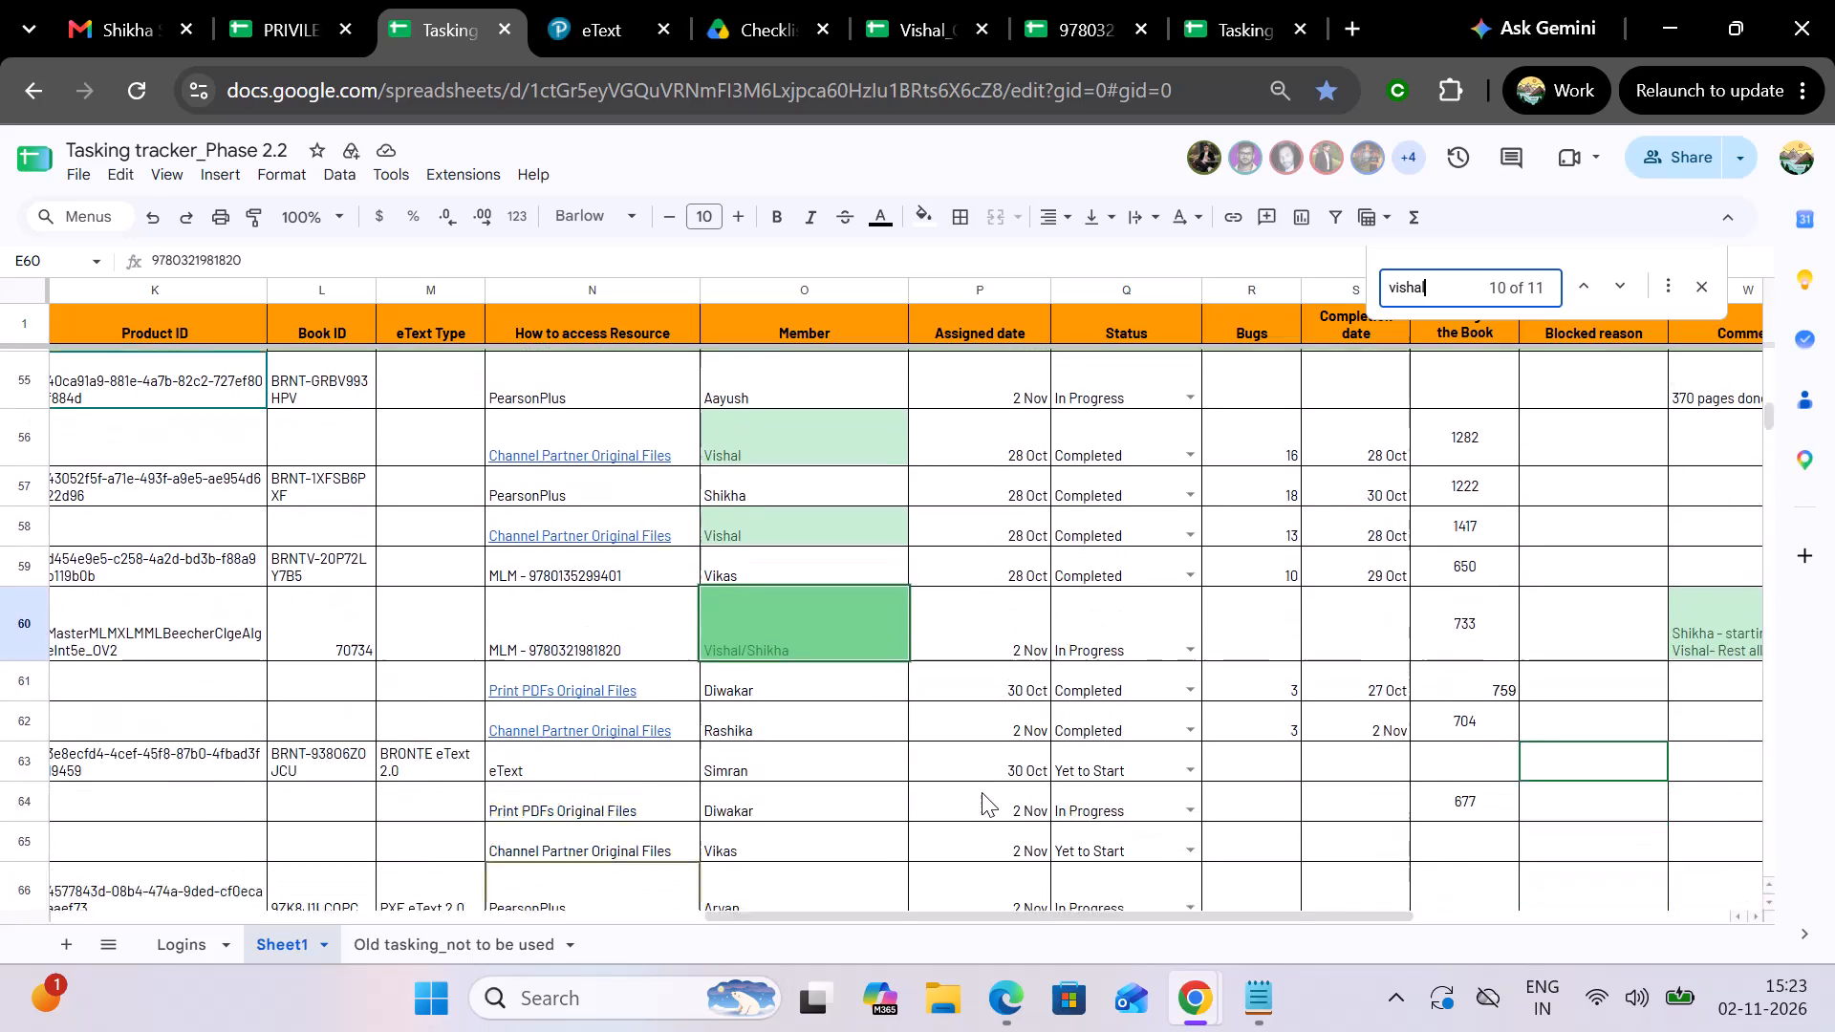
scroll(982, 792, "down", 6)
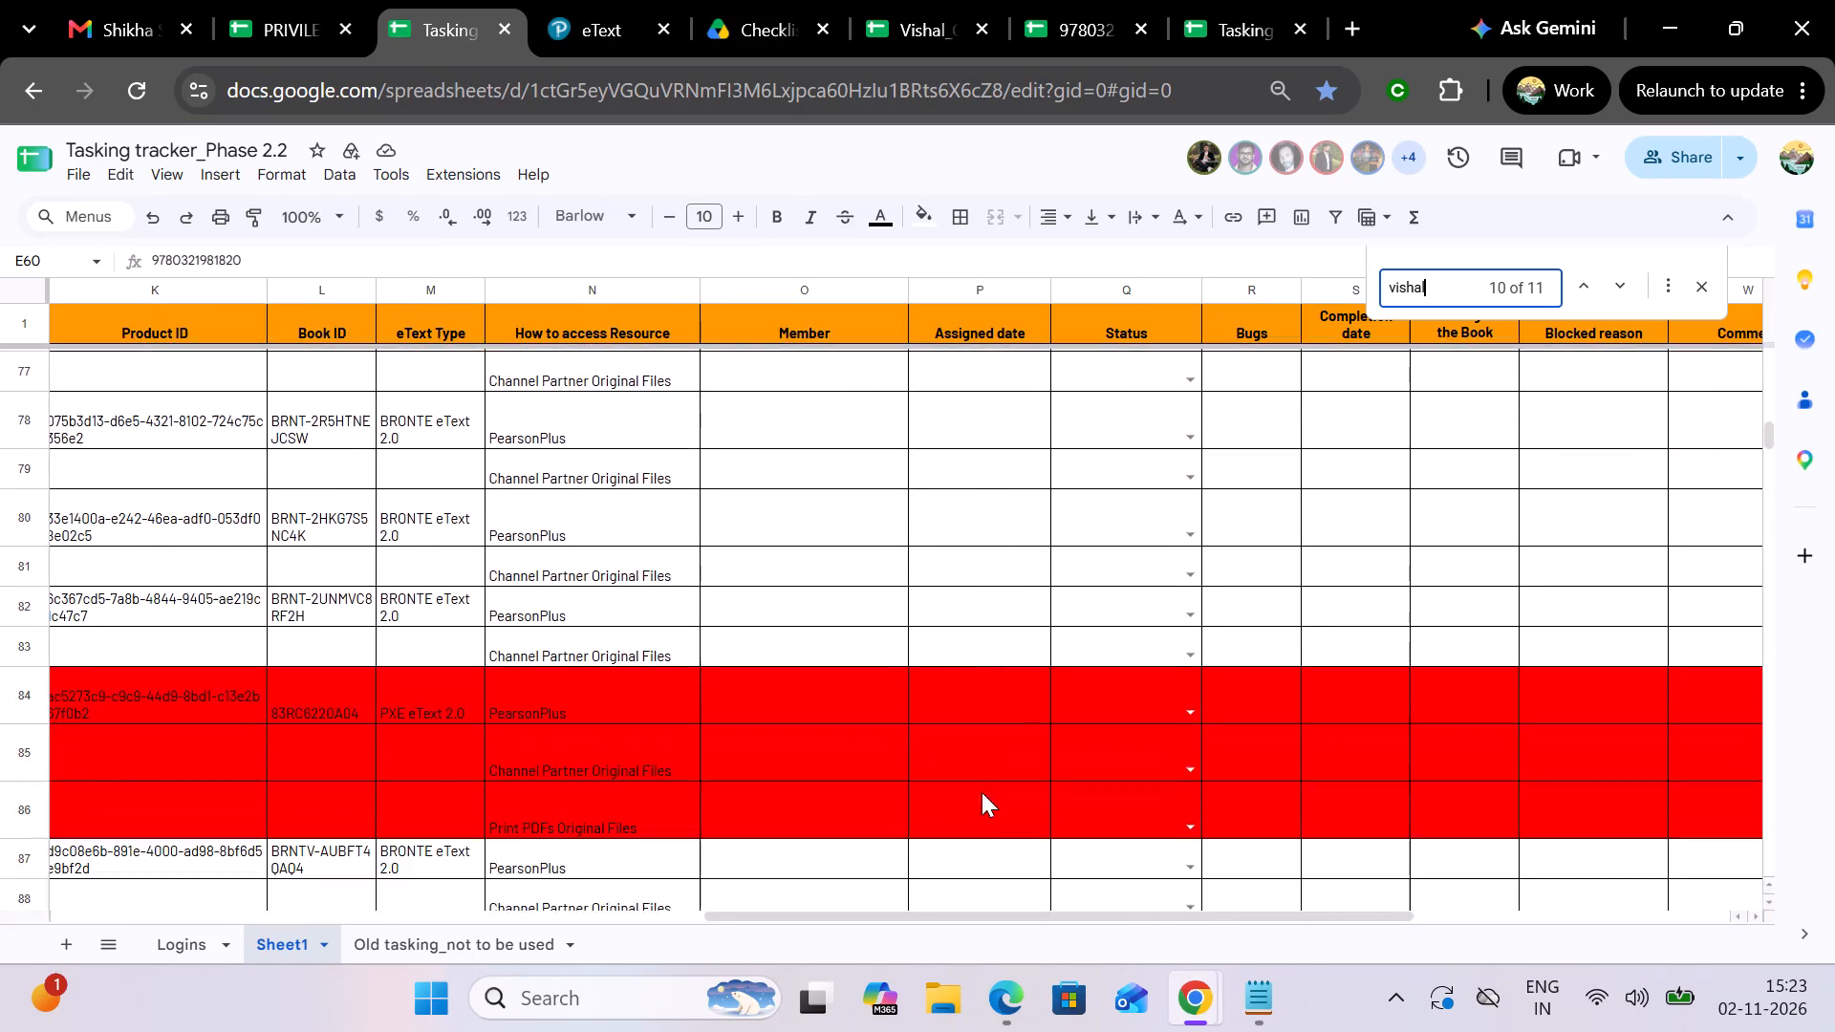
scroll(982, 792, "down", 3)
scroll(982, 792, "up", 7)
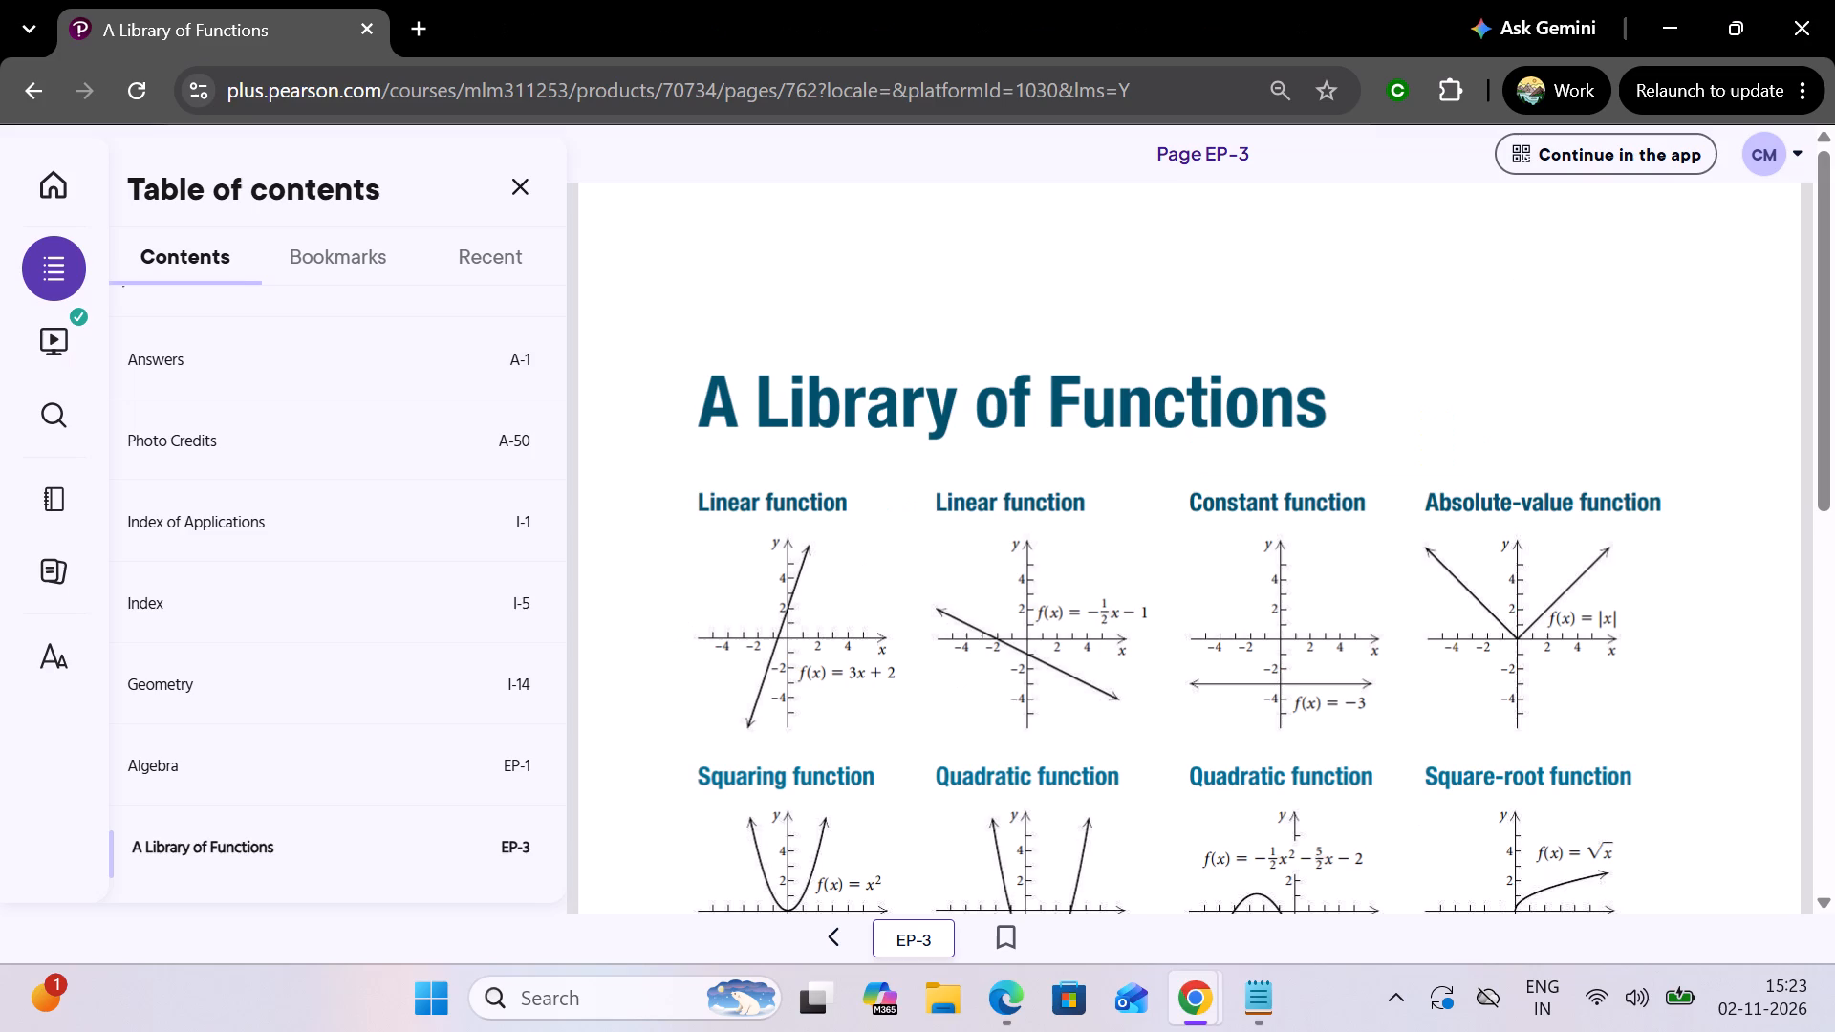
scroll(1205, 759, "down", 6)
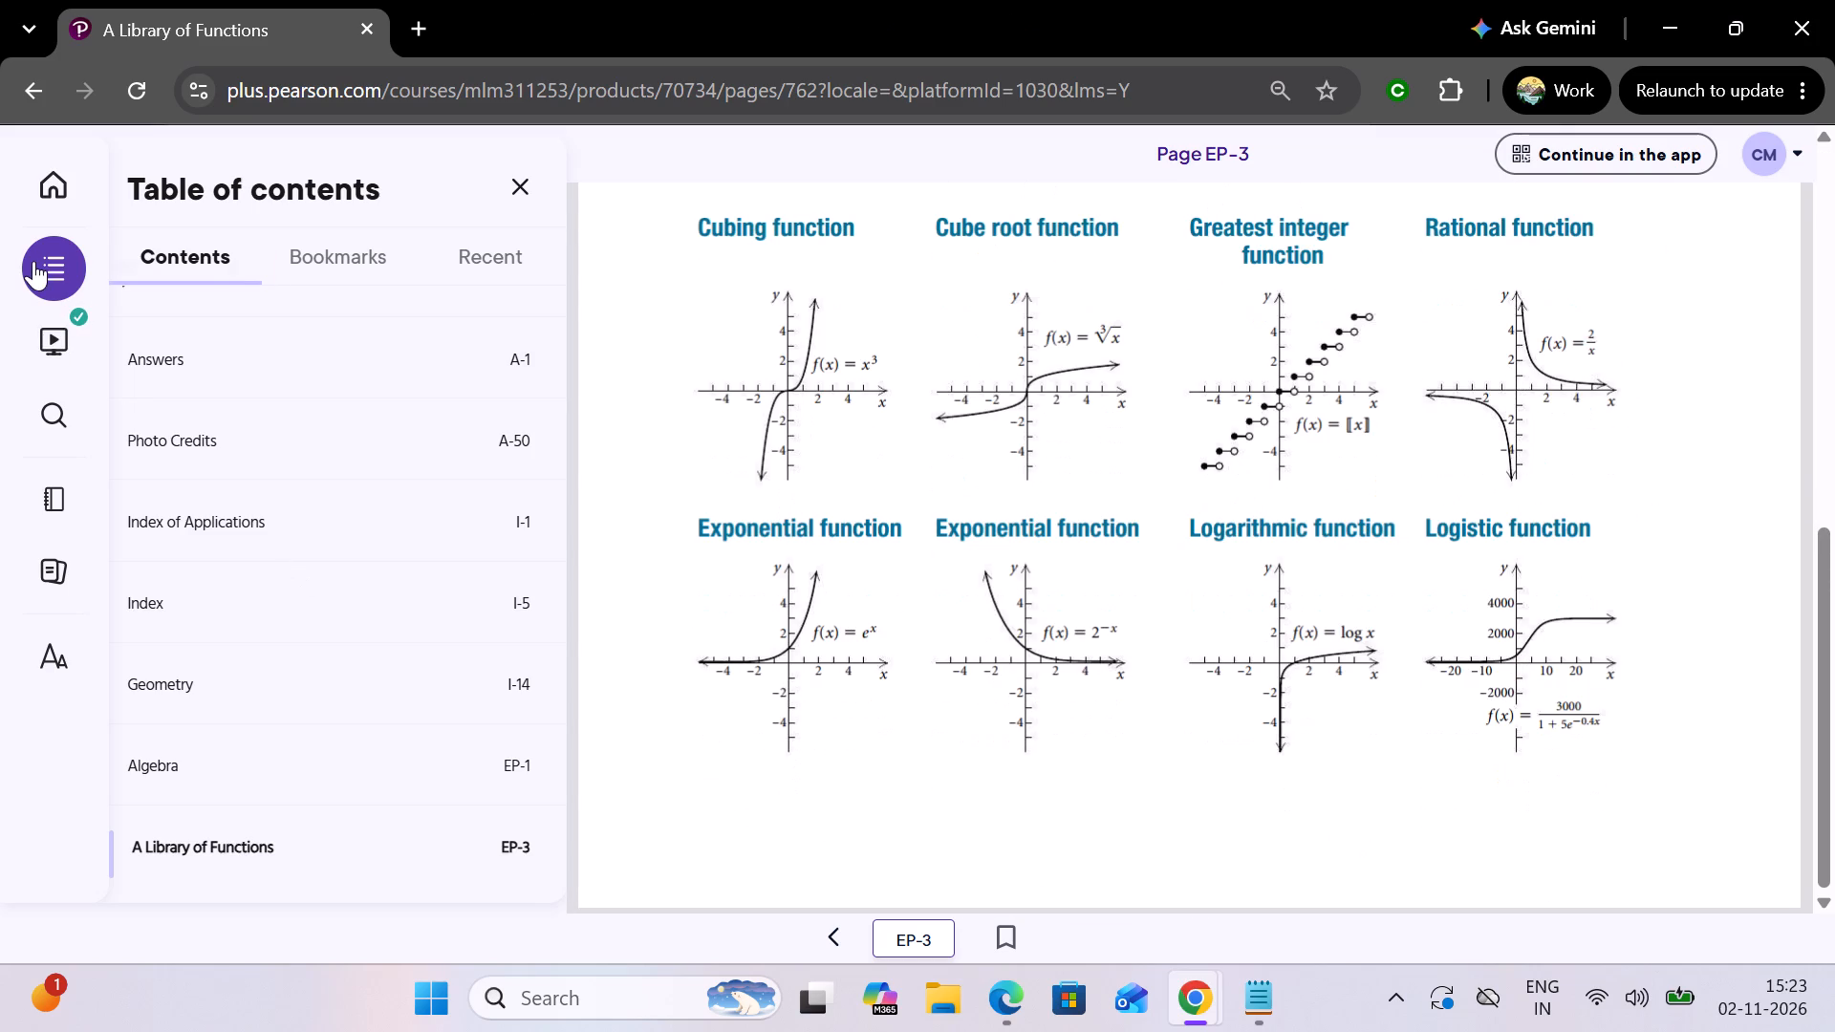
left_click(33, 261)
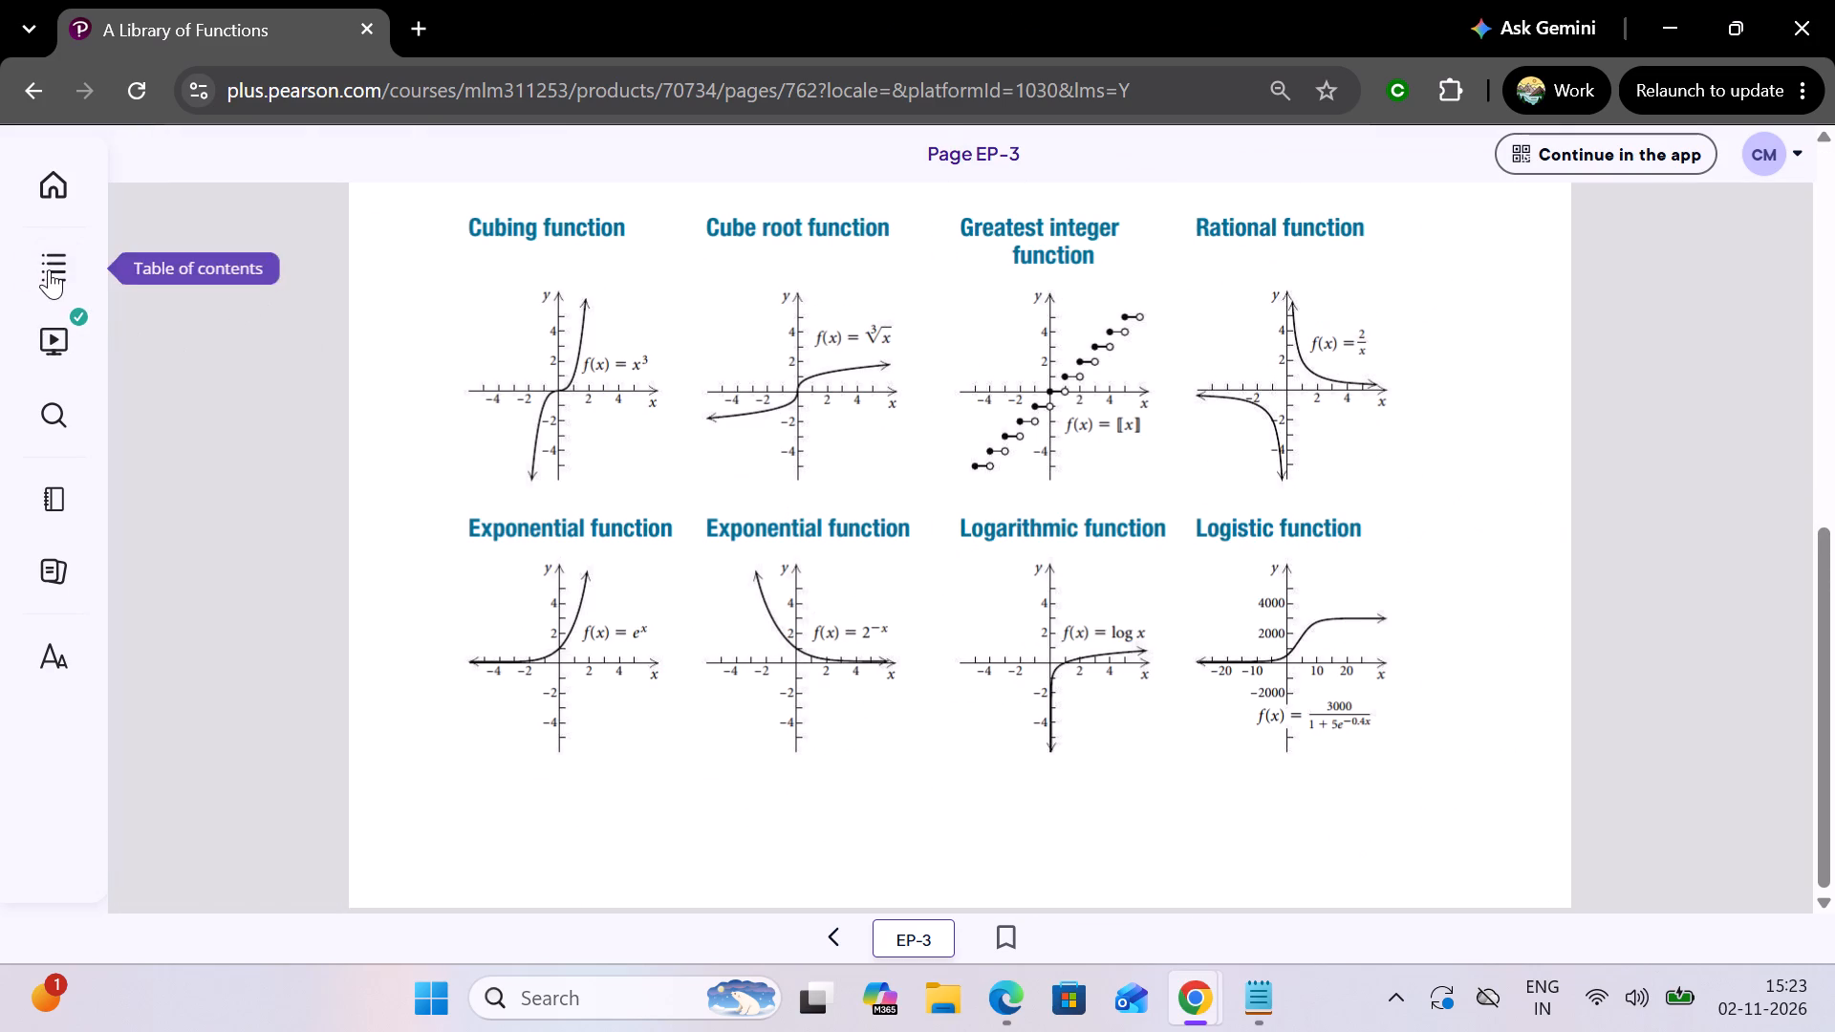
left_click(49, 269)
left_click(254, 475)
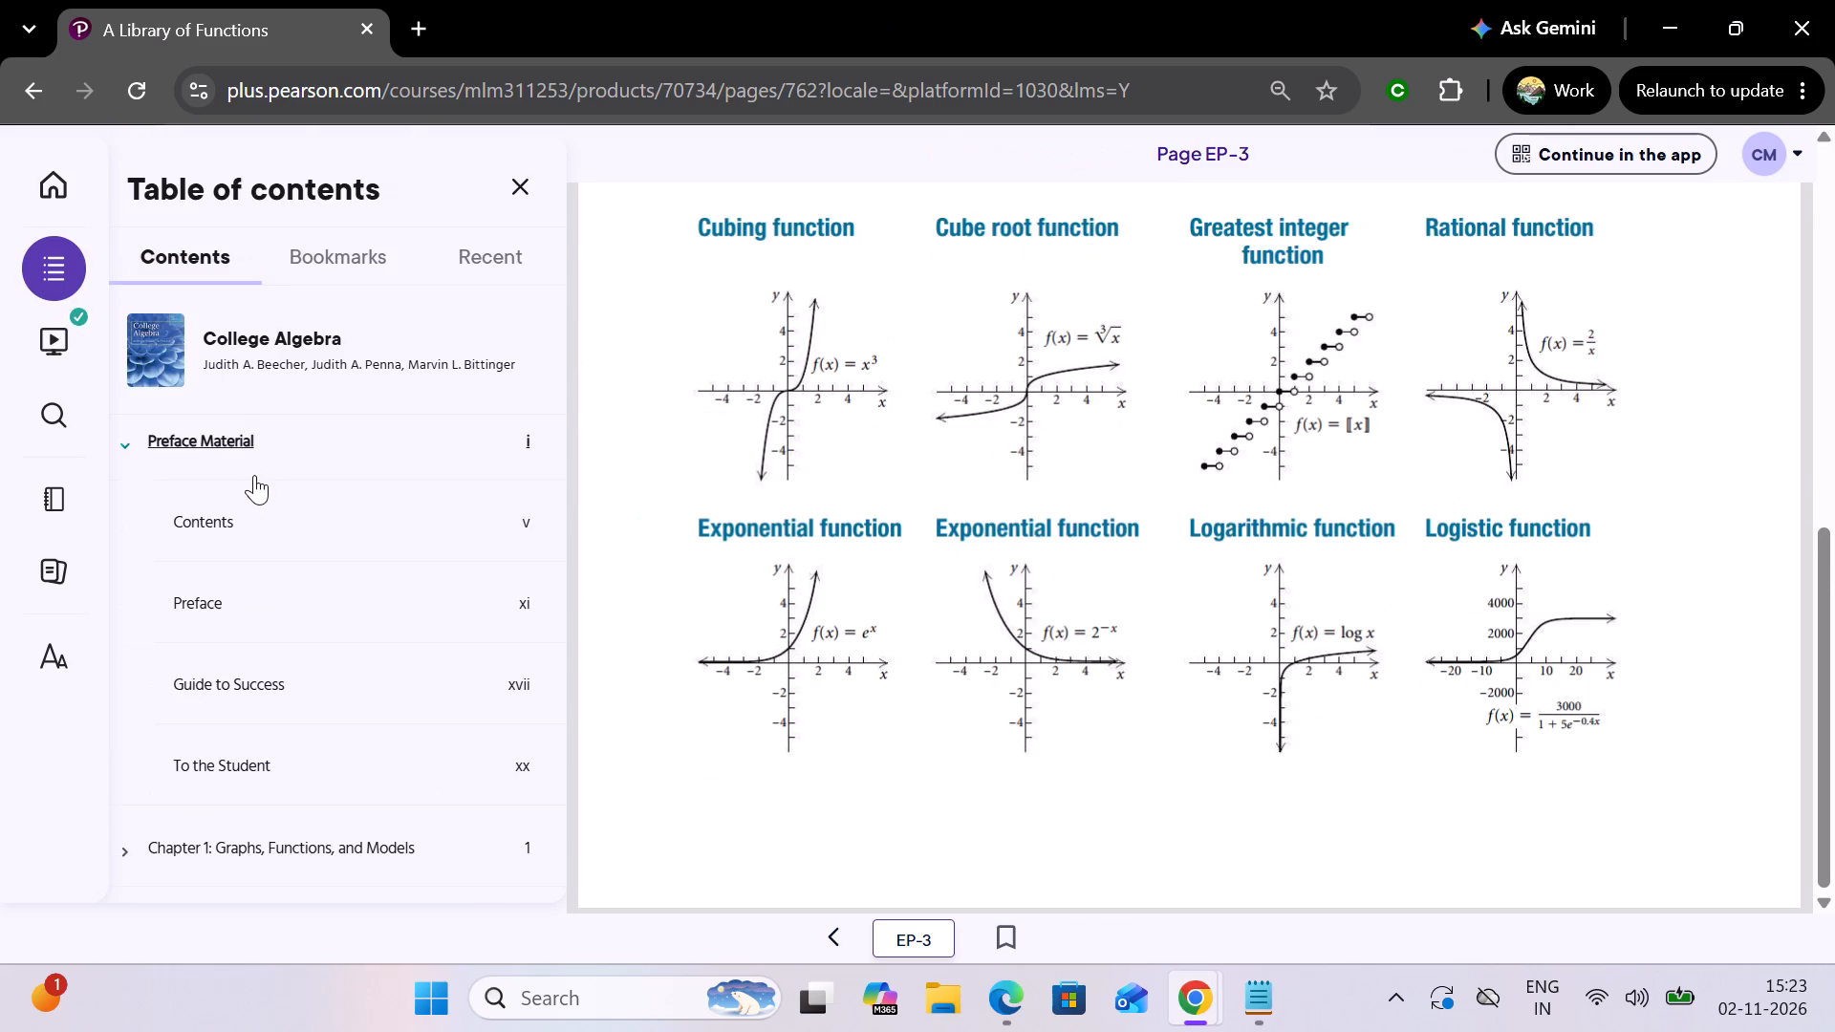
Clear the current page number from the eText's page navigation entry.
left_click(937, 945)
key("backslash")
key("BackSpace")
key("BackSpace")
key("BackSpace")
key("BackSpace")
key("BackSpace")
key("BackSpace")
key("BackSpace")
key("BackSpace")
key("BackSpace")
key("BackSpace")
key("BackSpace")
key("BackSpace")
key("BackSpace")
key("BackSpace")
key("BackSpace")
key("BackSpace")
key("BackSpace")
key("BackSpace")
key("BackSpace")
key("BackSpace")
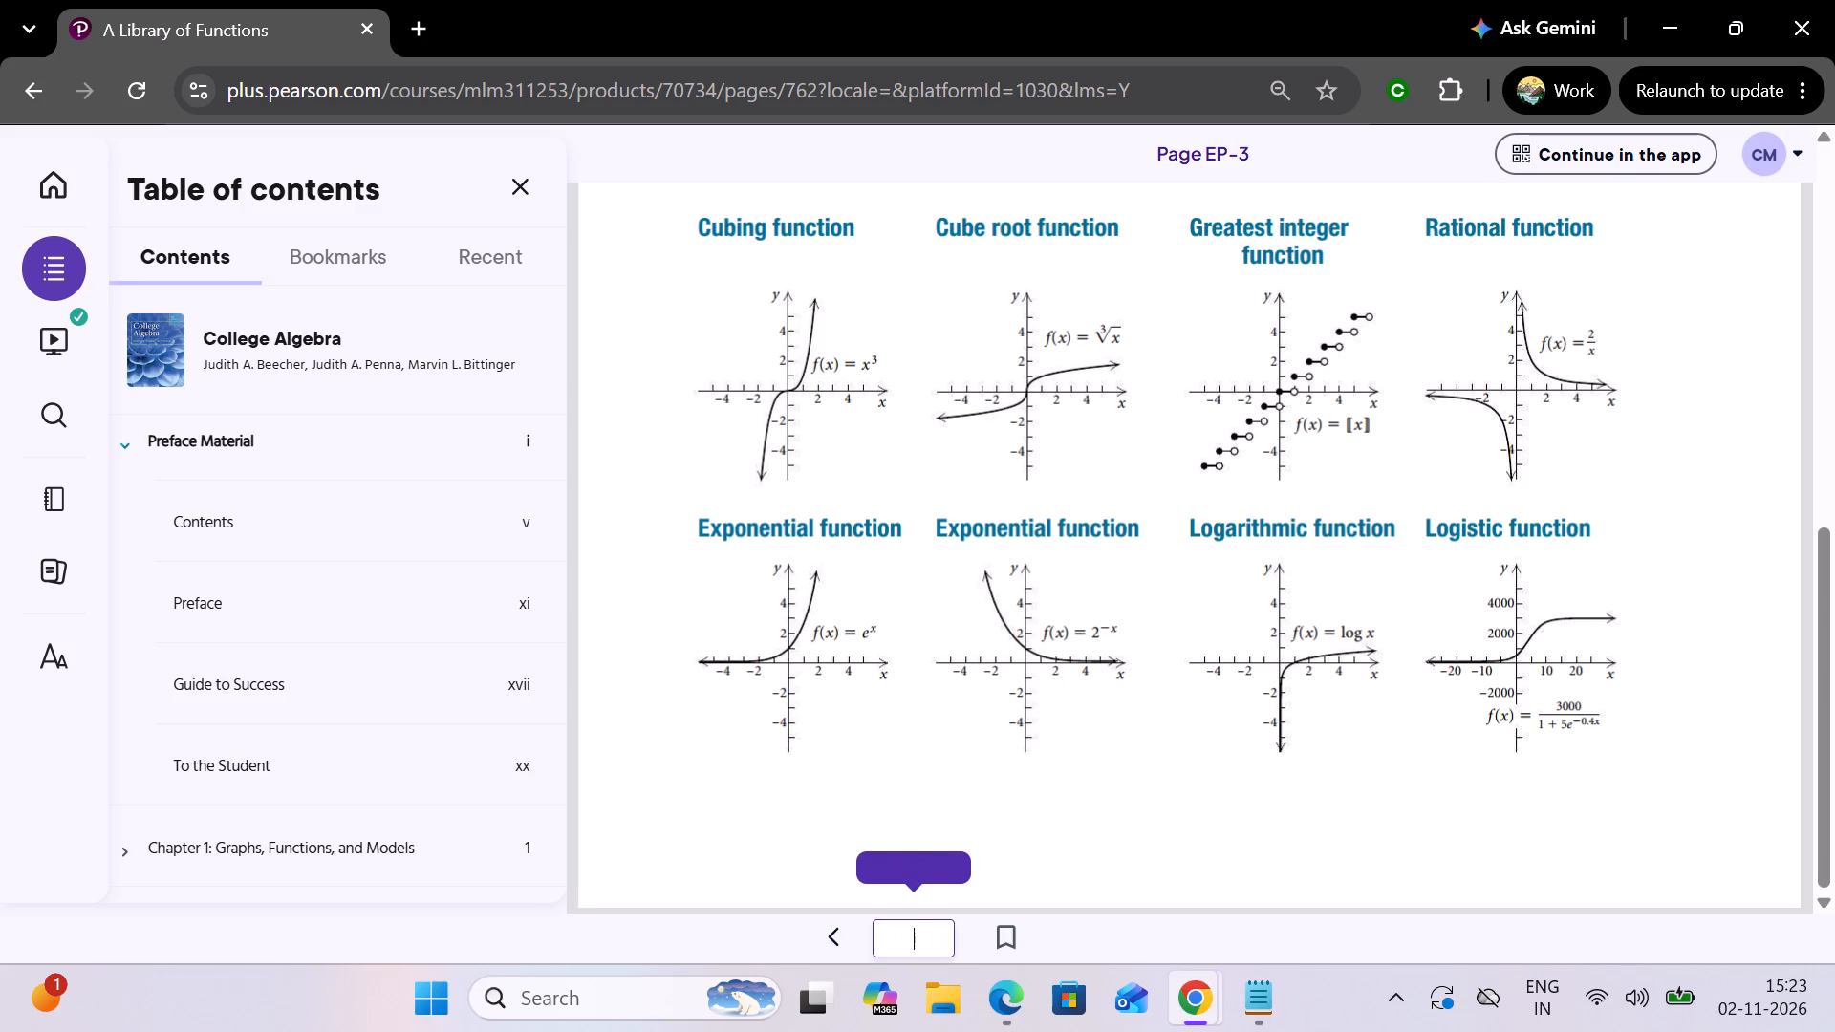
Go to page iii of the College Algebra eText and examine the title page down to the publisher details.
type("iii")
key("Return")
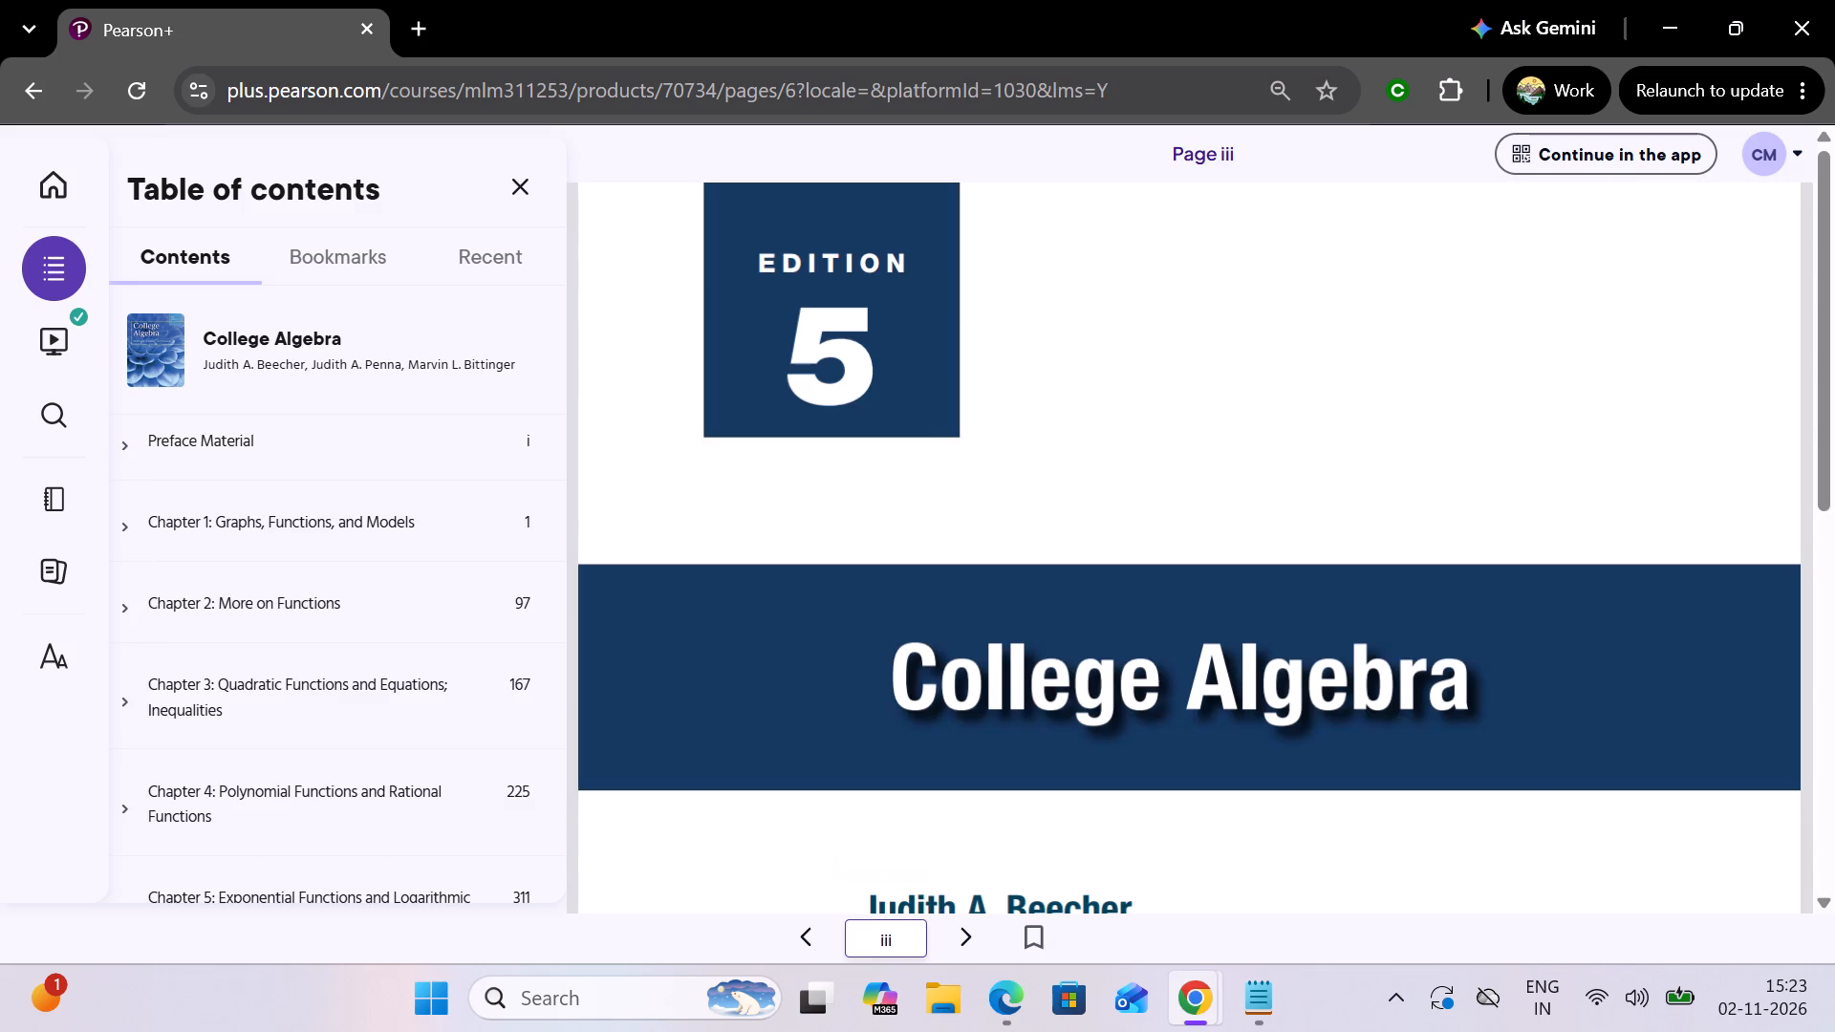
scroll(1064, 767, "down", 5)
scroll(128, 565, "down", 3)
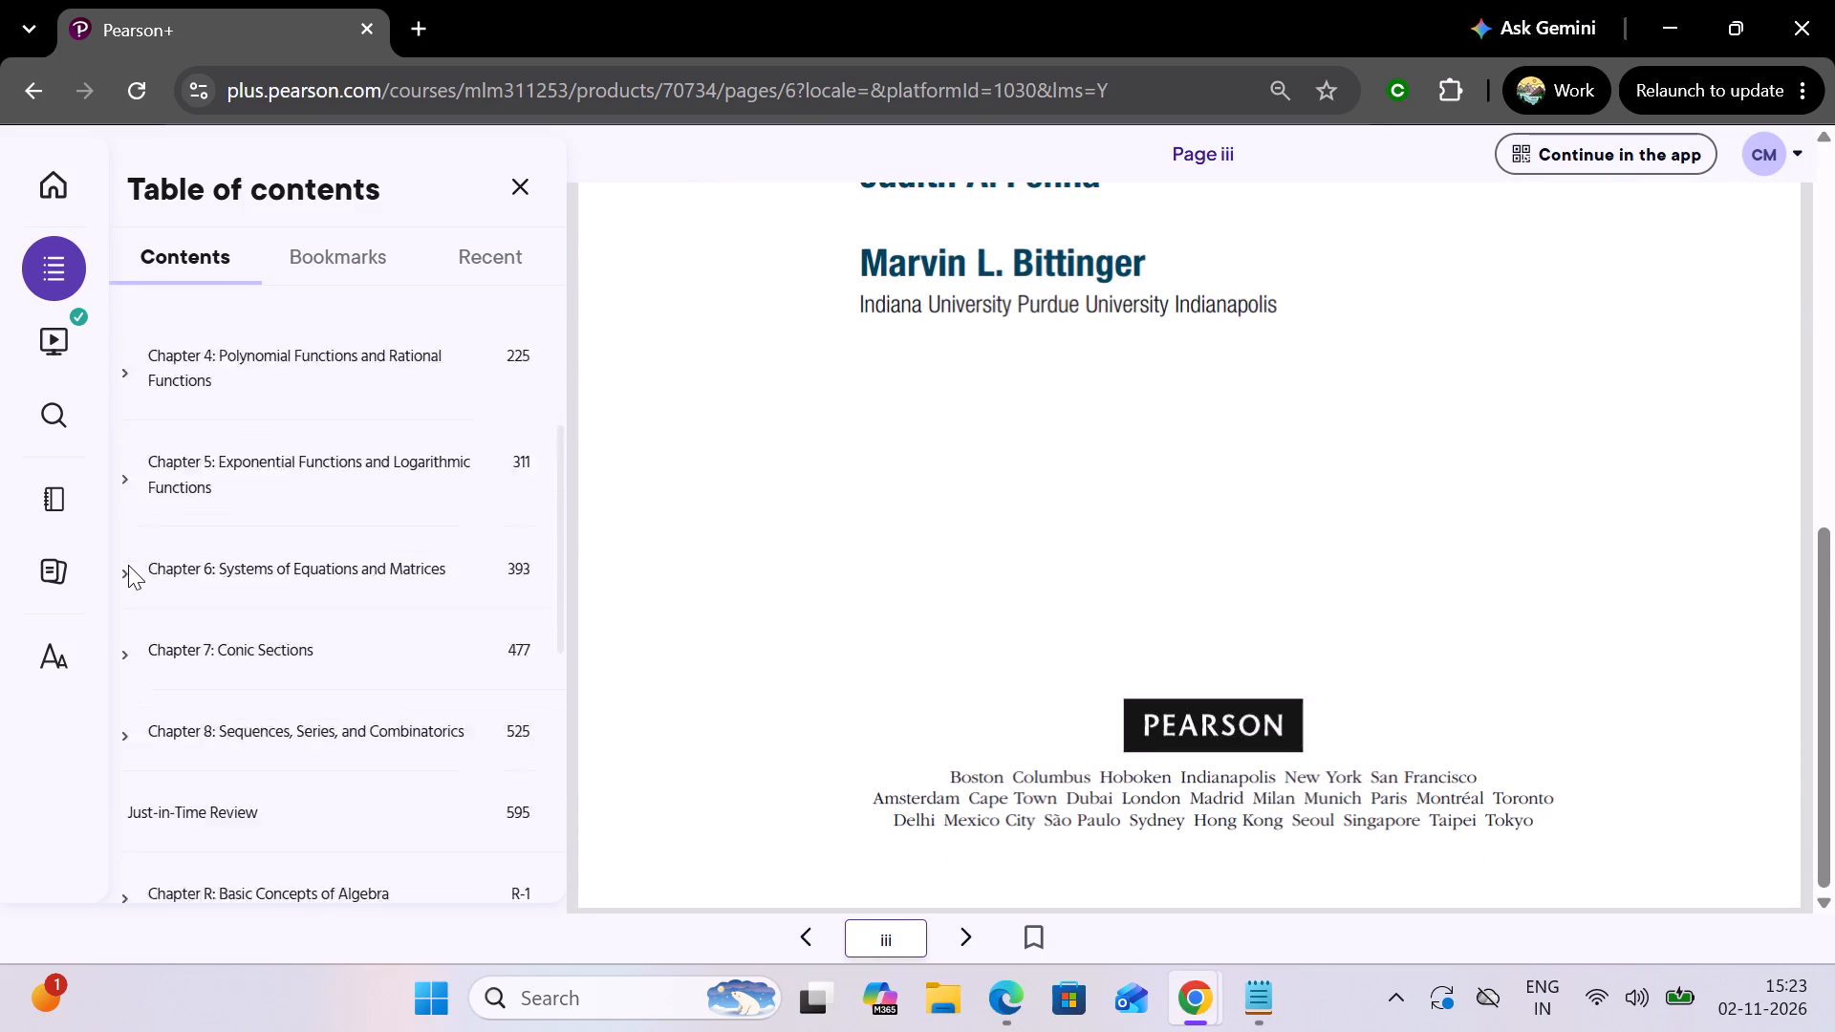
Browse the College Algebra table of contents, expand Chapter 6 and open section 6.1 Systems of Equations in Two Variables.
scroll(128, 565, "down", 1)
scroll(128, 565, "up", 5)
scroll(128, 565, "down", 7)
scroll(128, 565, "up", 1)
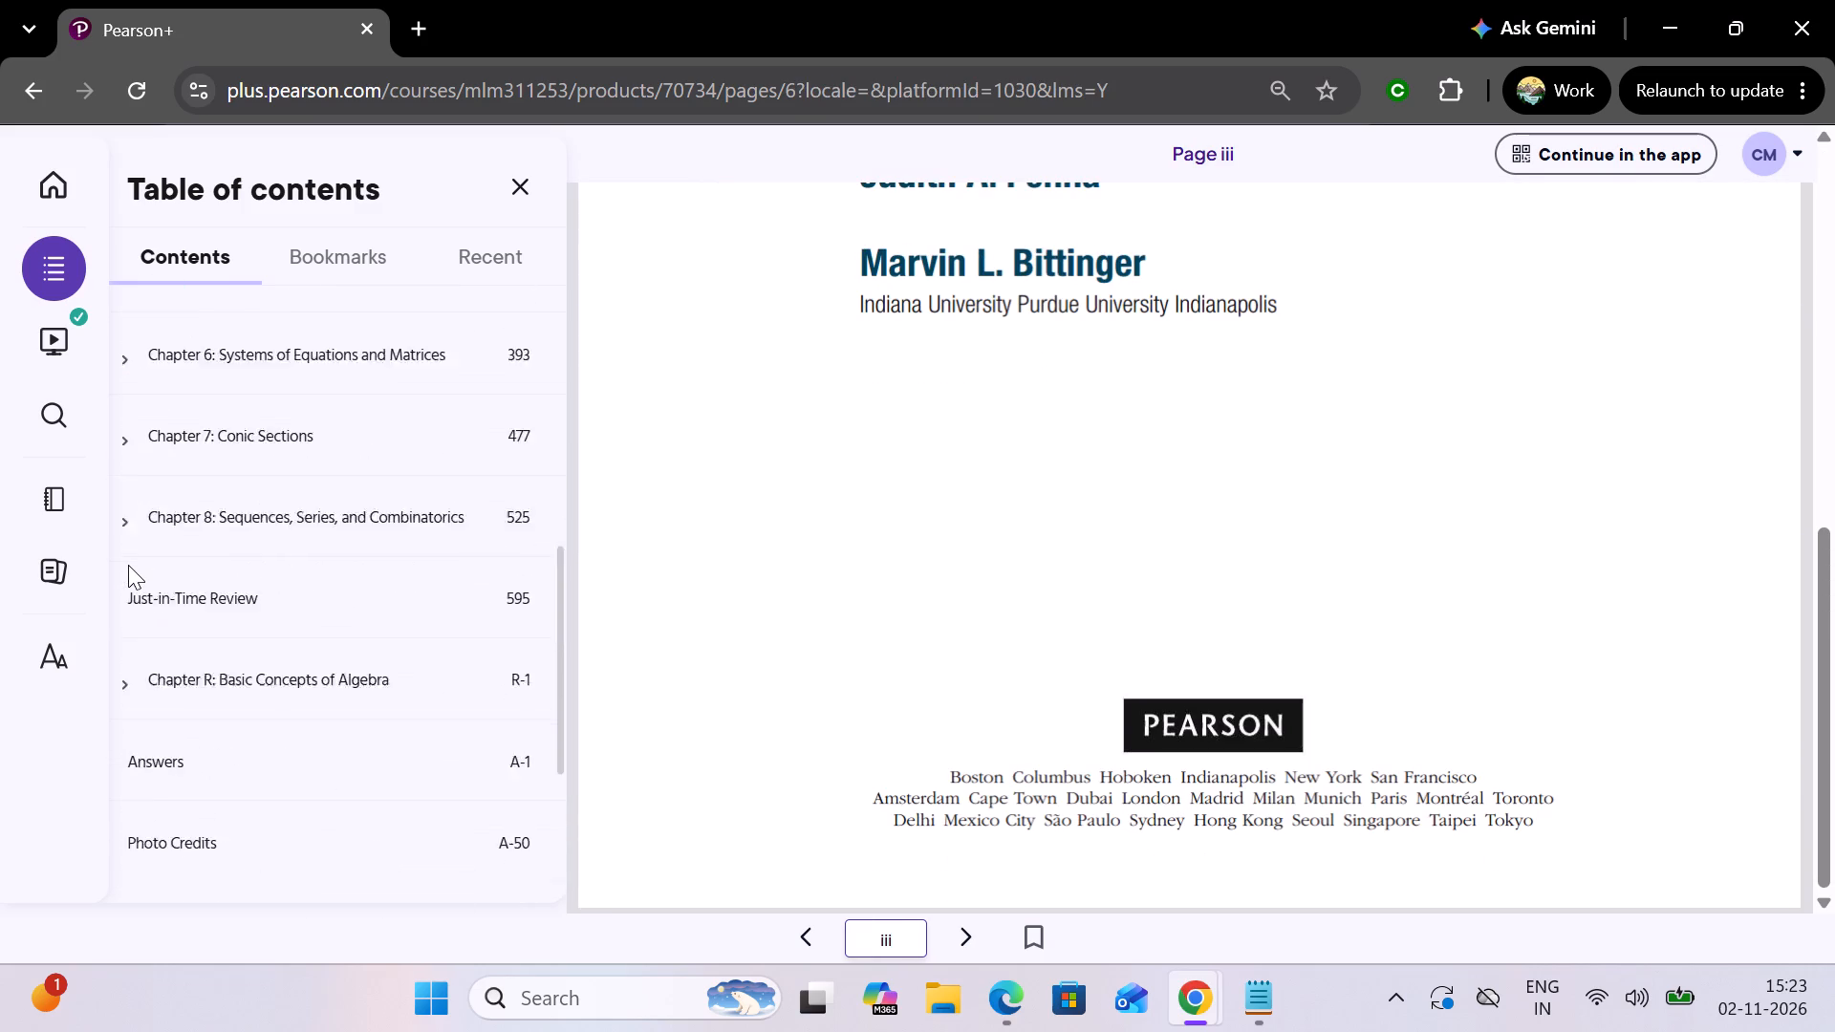
scroll(128, 565, "up", 3)
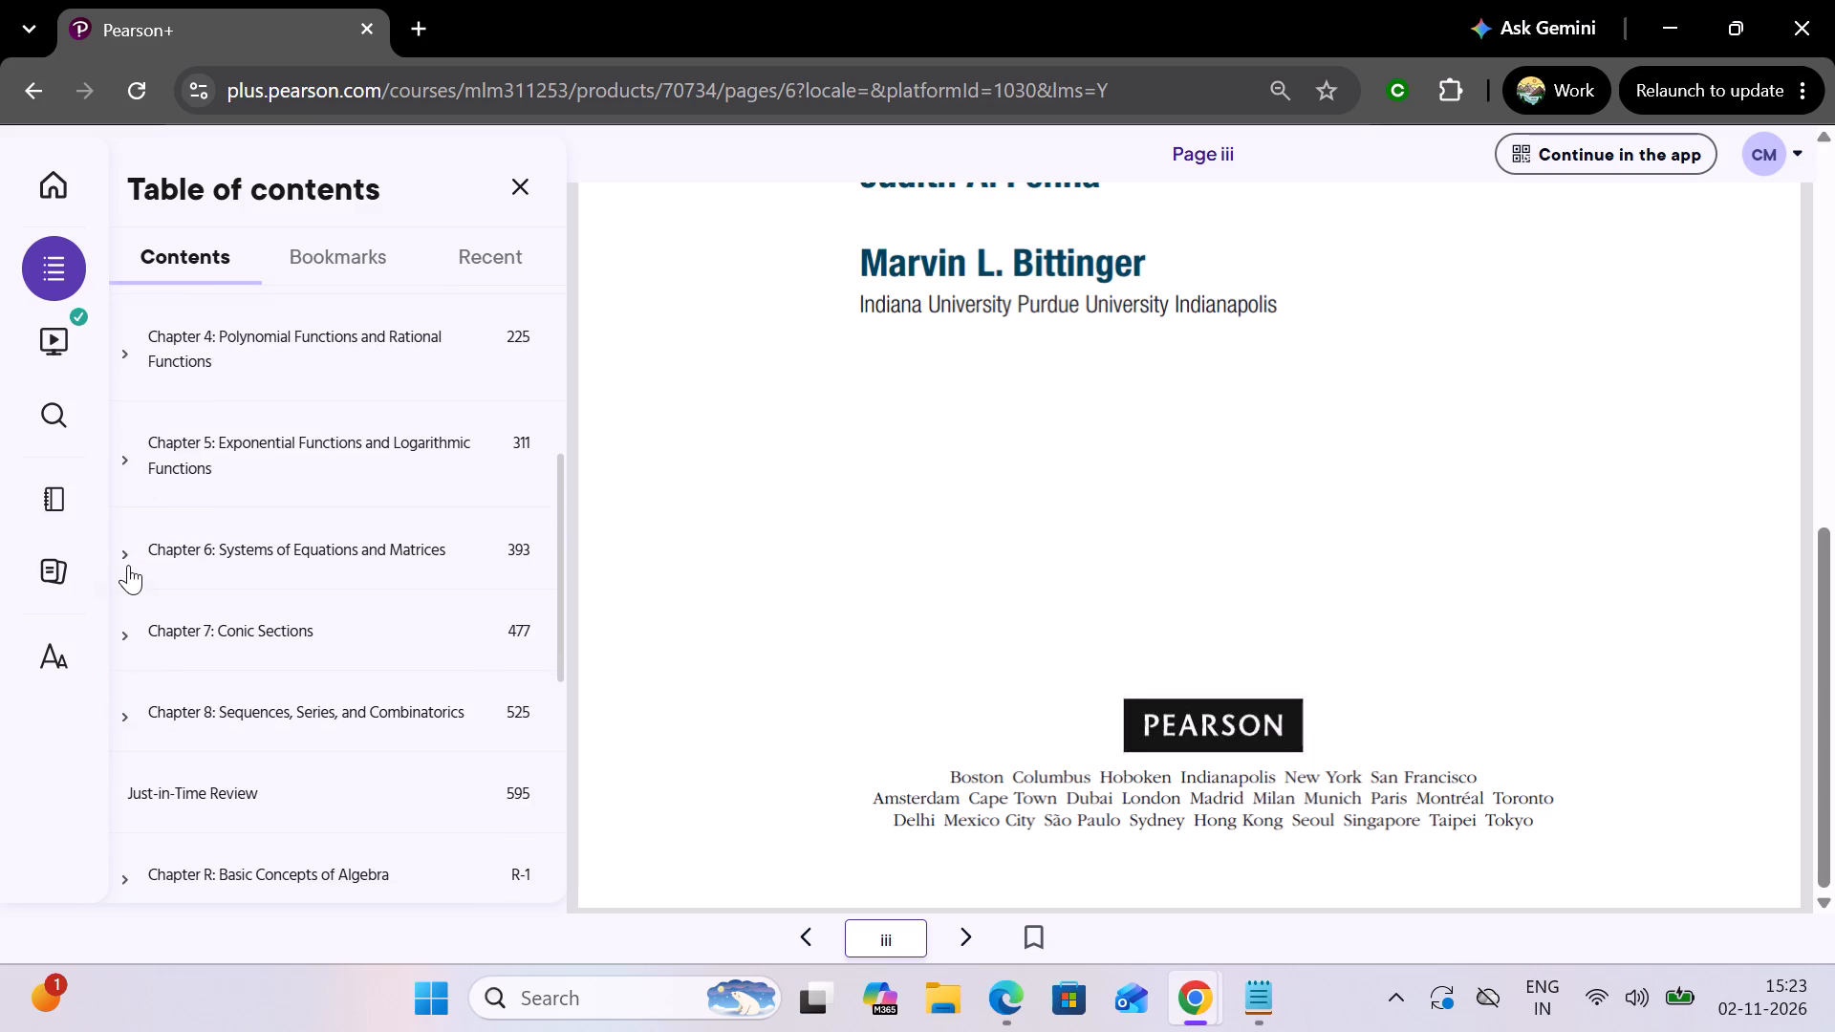
left_click(134, 548)
left_click(243, 617)
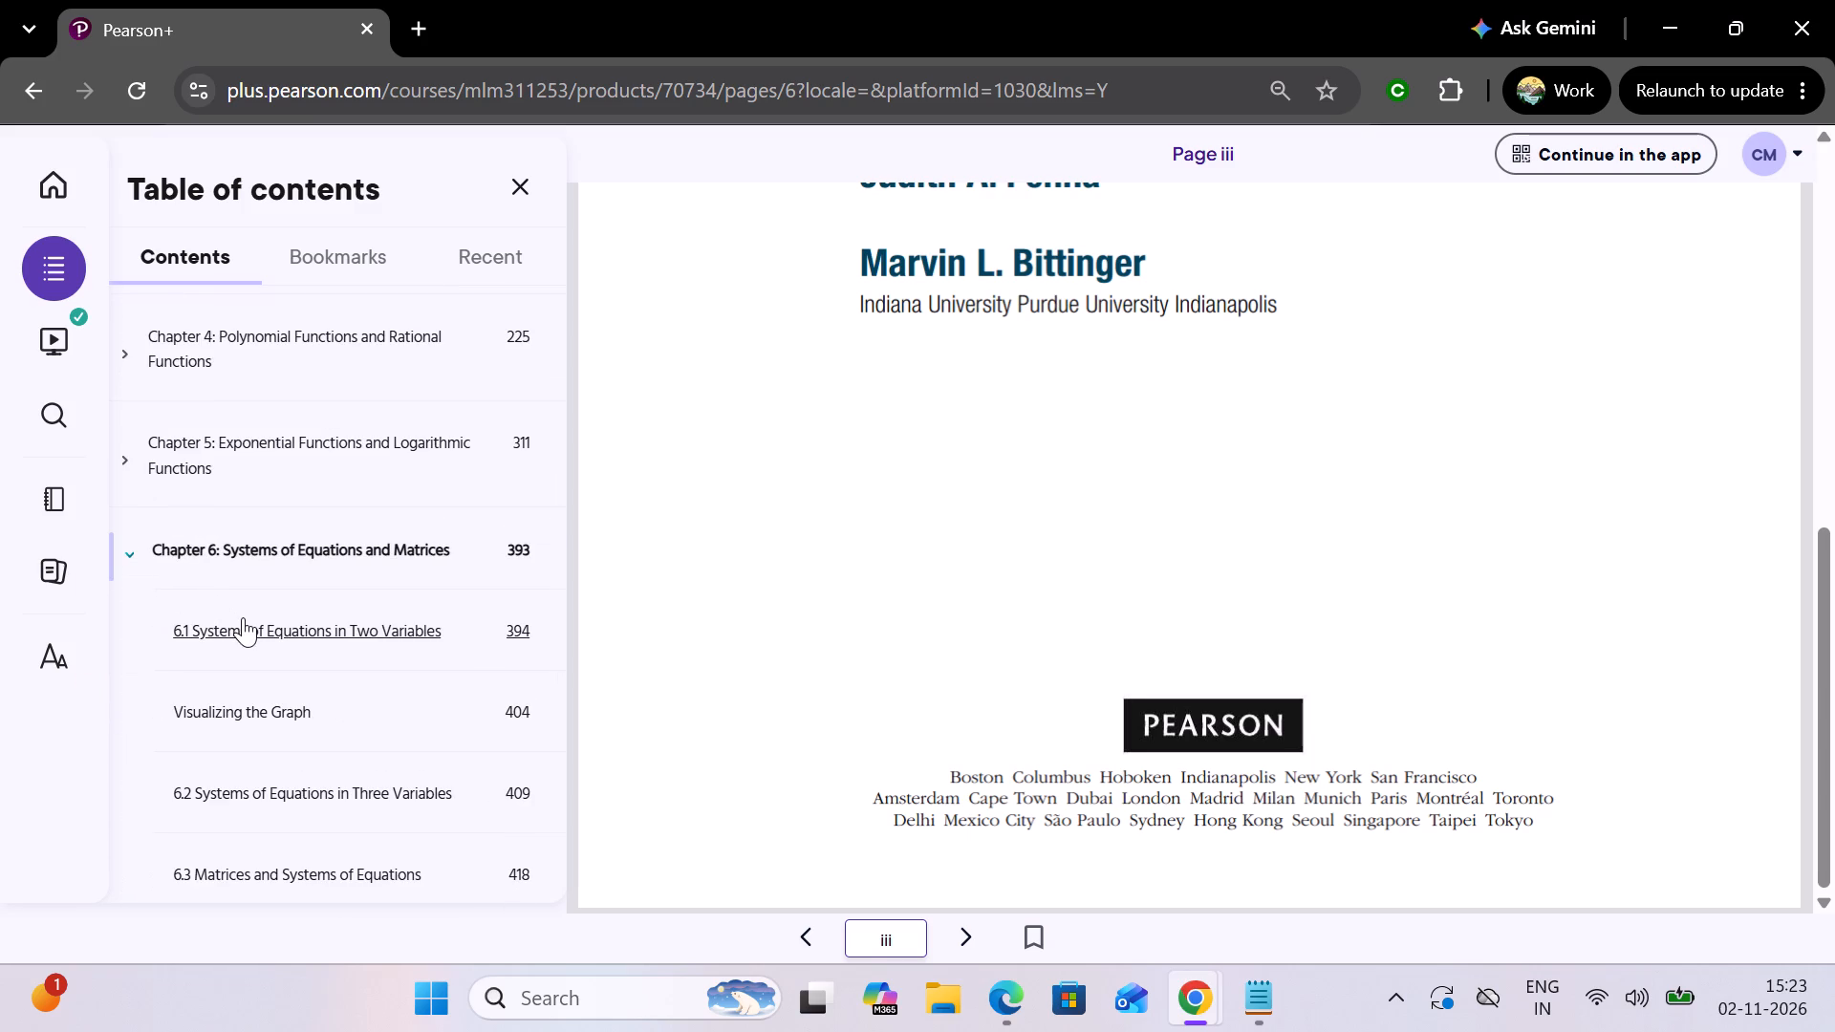
Look through the contents entries from Chapter 6 to the end matter, and collapse Chapter 6.
scroll(243, 617, "down", 11)
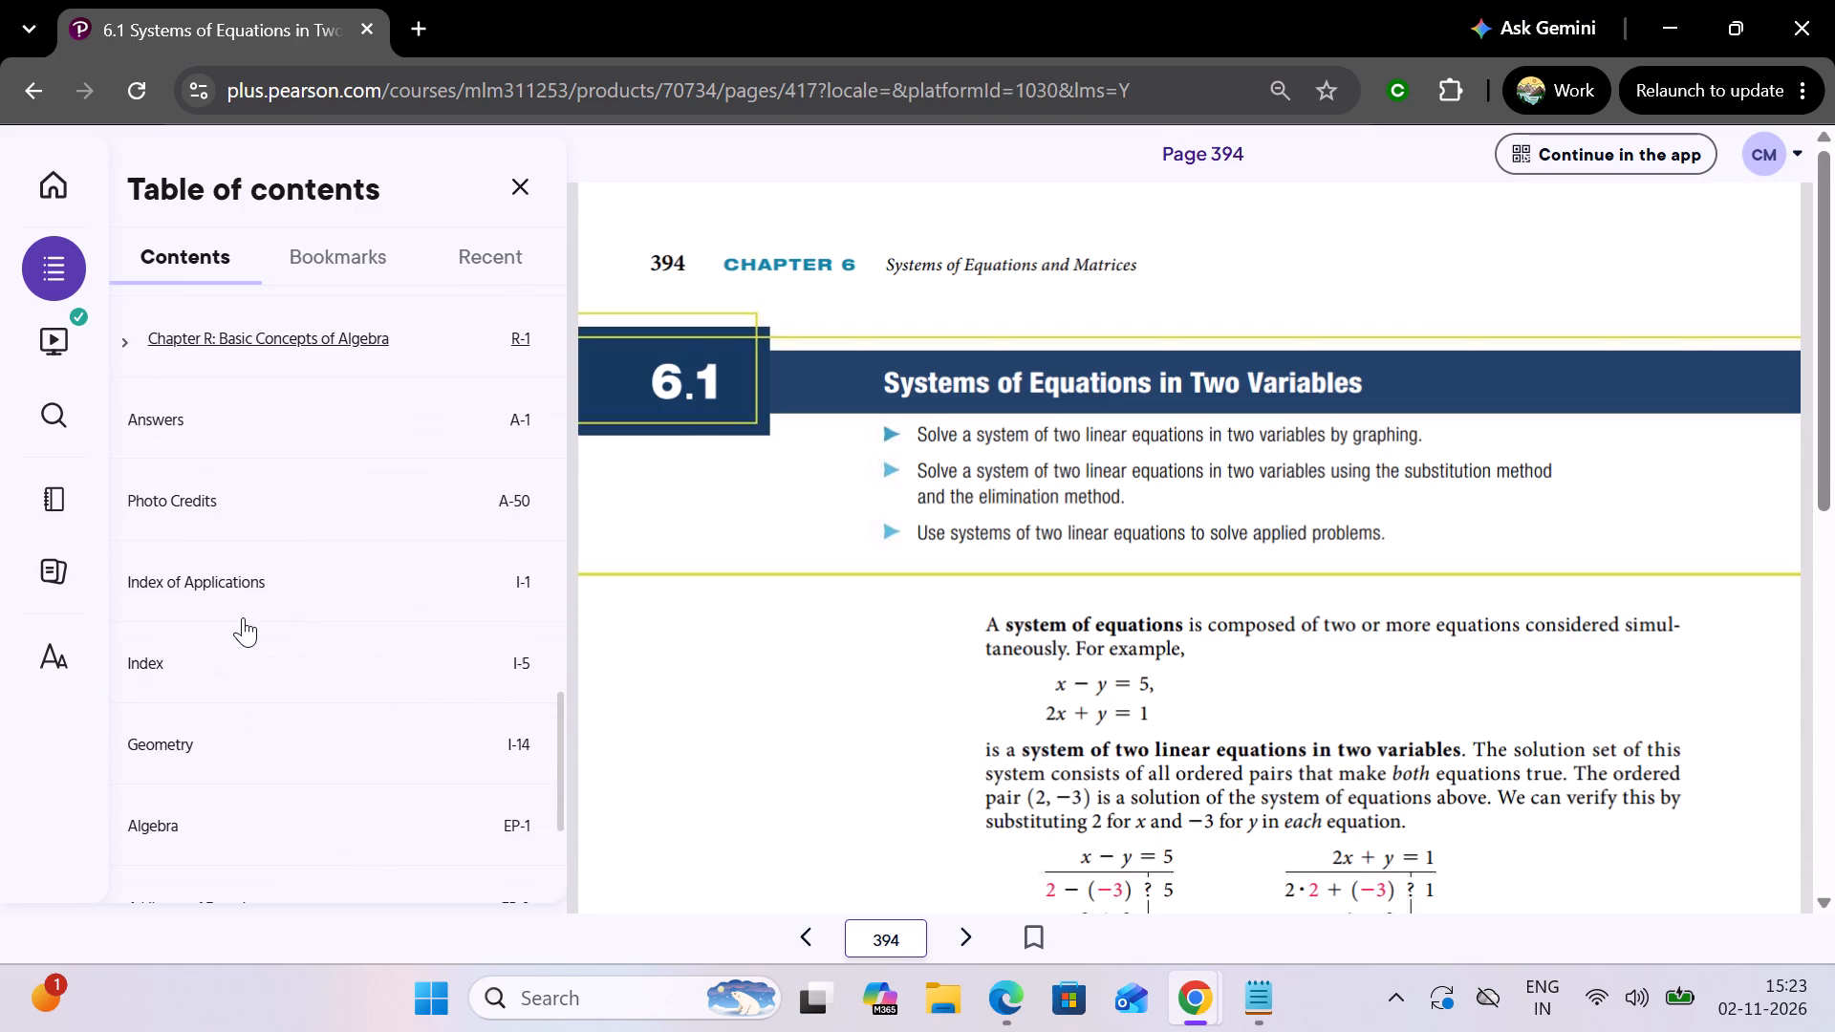
scroll(243, 617, "up", 6)
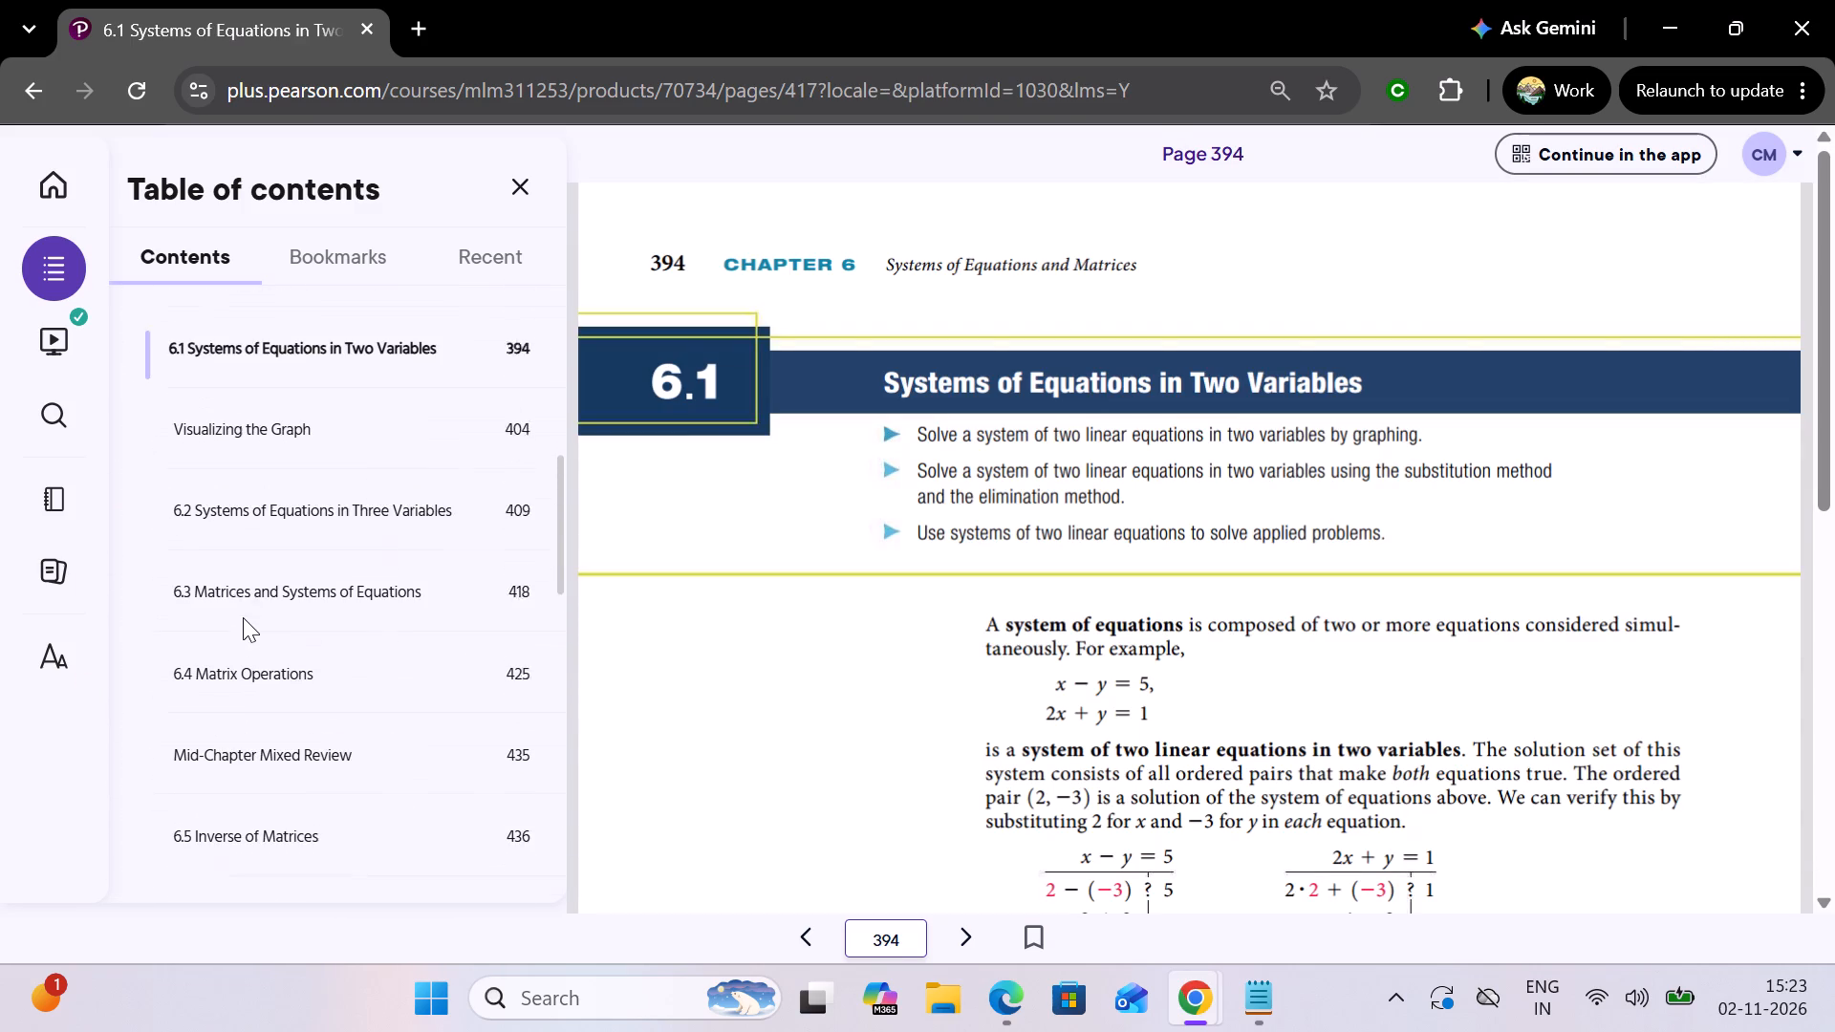
scroll(243, 617, "up", 1)
left_click(131, 306)
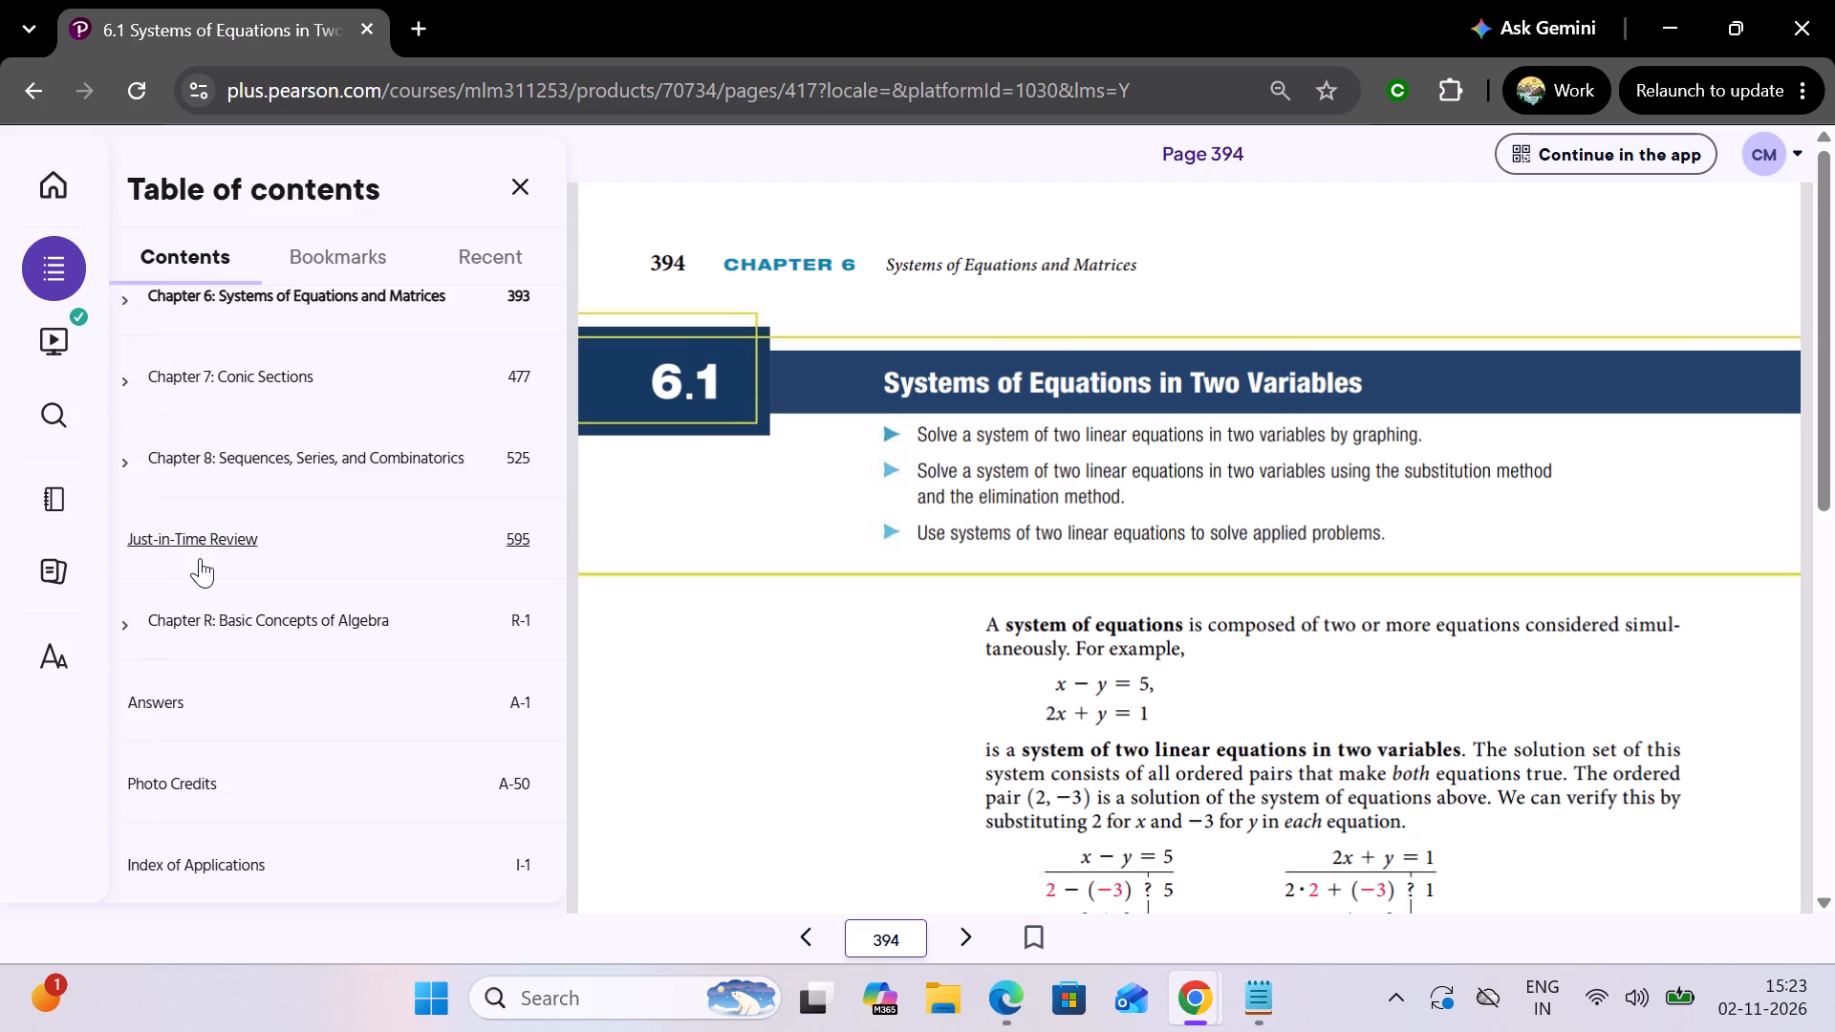